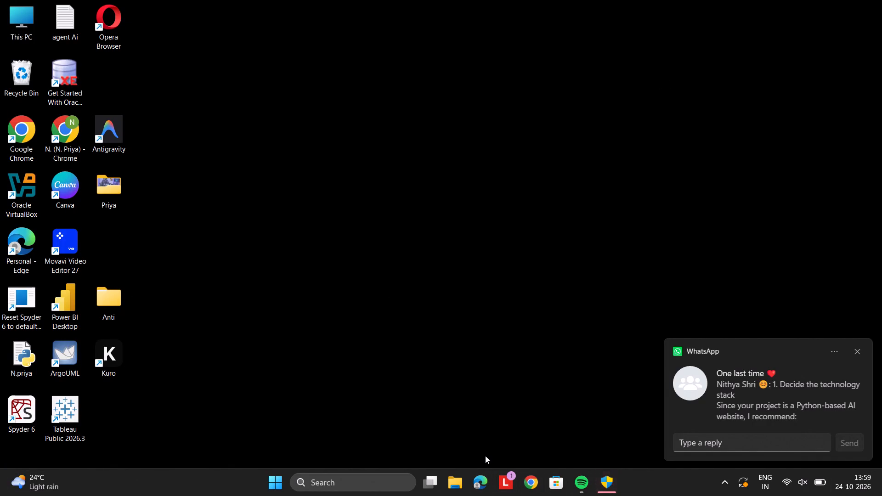
Open Microsoft Edge in a maximized window and place the cursor in the address bar of the new tab.
double_click(475, 476)
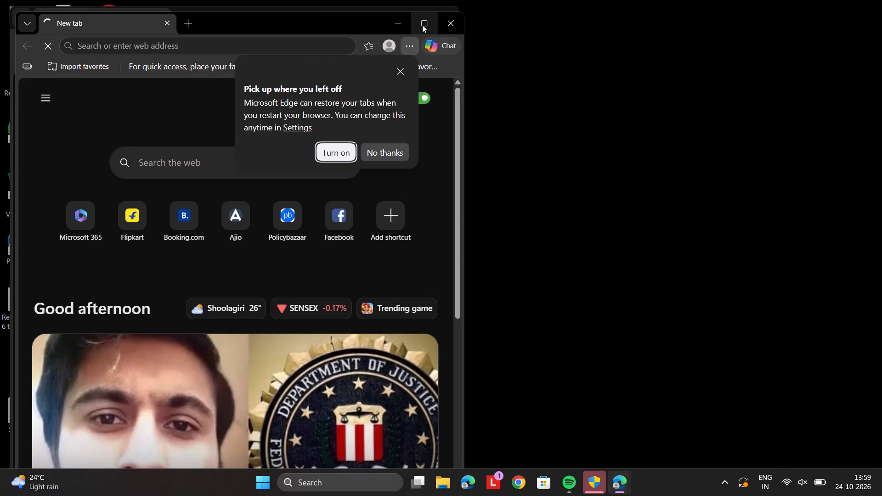
left_click(422, 25)
left_click(412, 32)
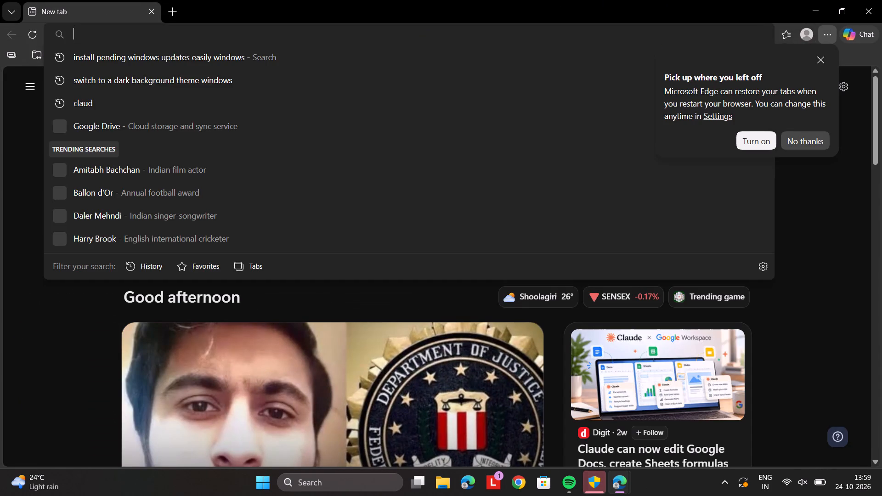
Enter a web address starting with "portal.pm" for the portal site.
type("po")
type("rt")
key("a")
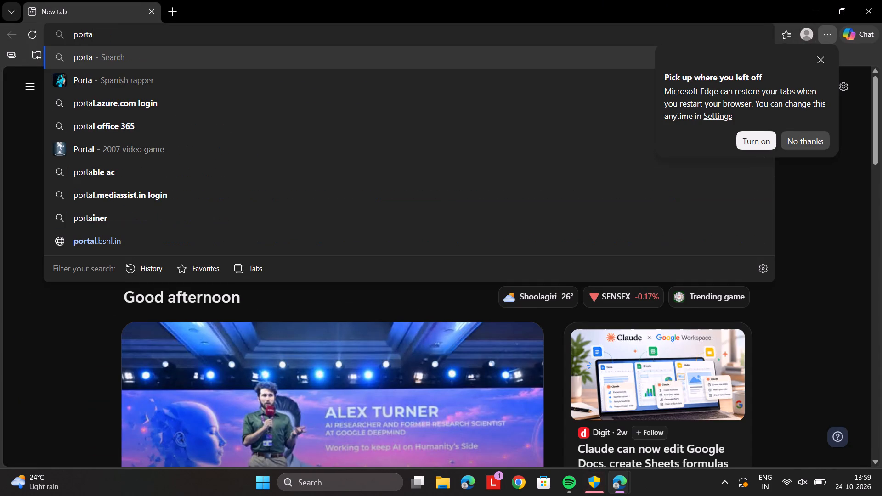
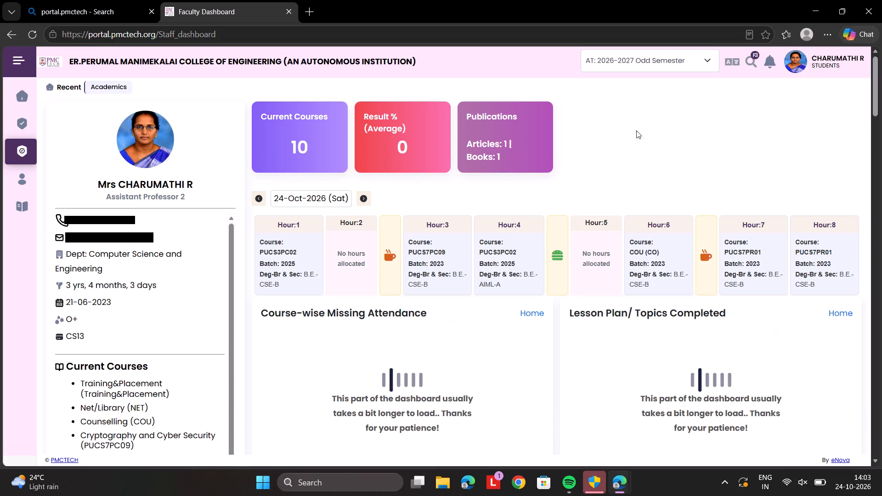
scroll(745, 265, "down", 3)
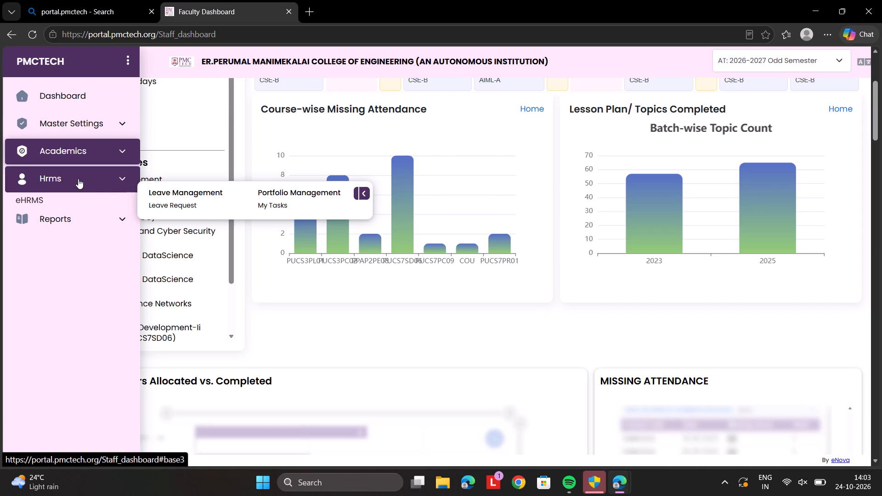
Open the My Tasks page from the Portfolio Management section of eHRMS.
left_click(276, 206)
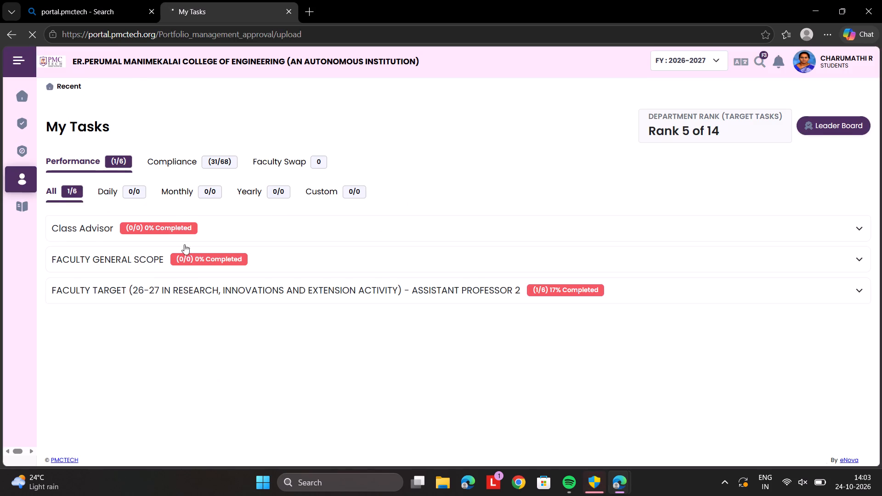
View the compliance tasks on the My Tasks page, checking the daily ones and the monthly ones.
left_click(219, 164)
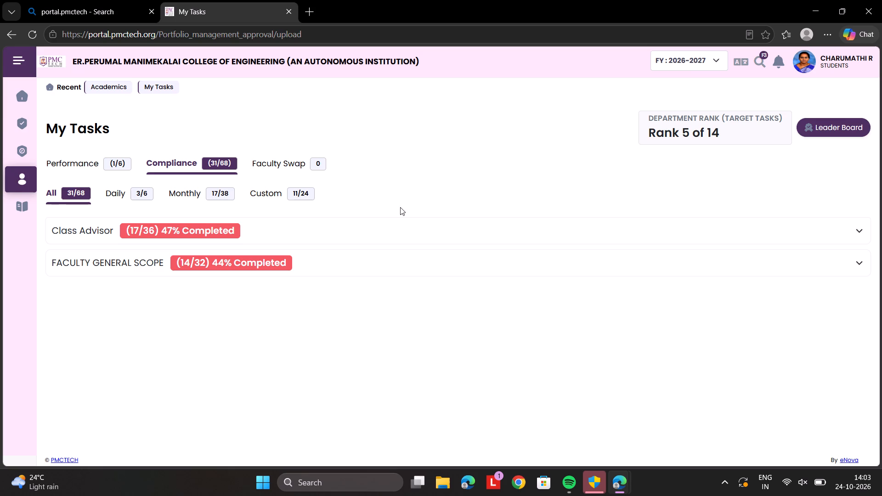
scroll(356, 242, "up", 3)
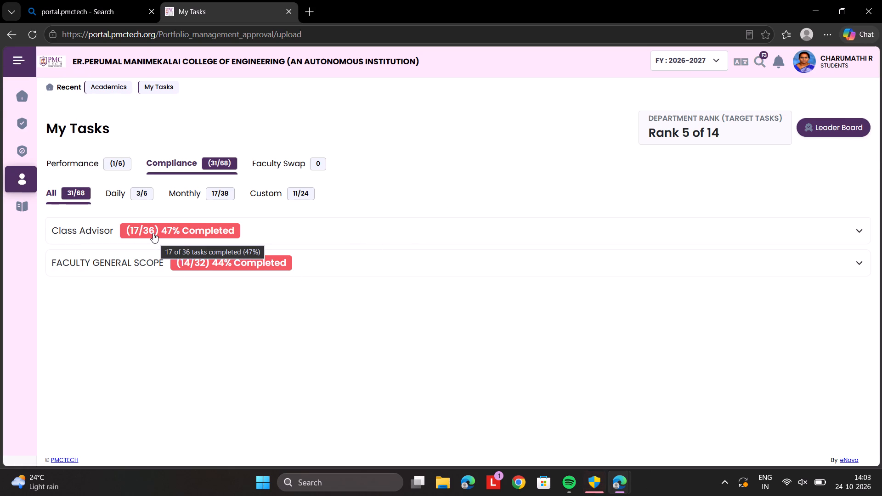
left_click(117, 195)
left_click(182, 195)
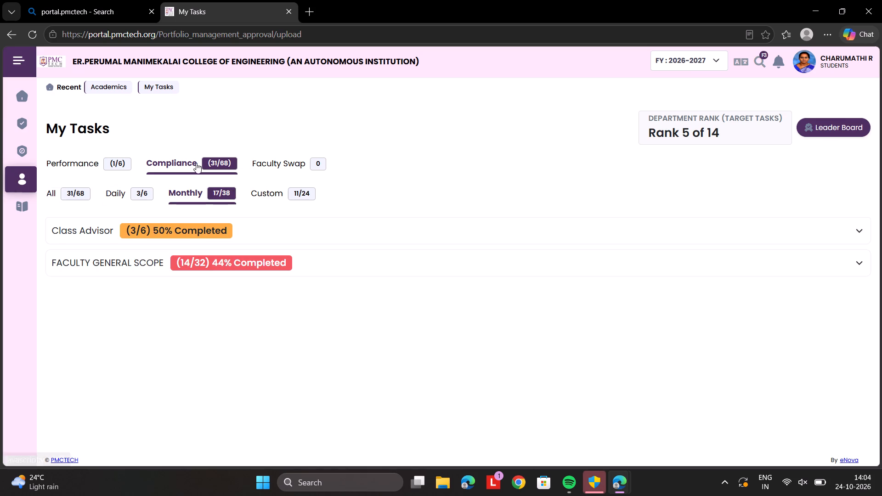
left_click(180, 163)
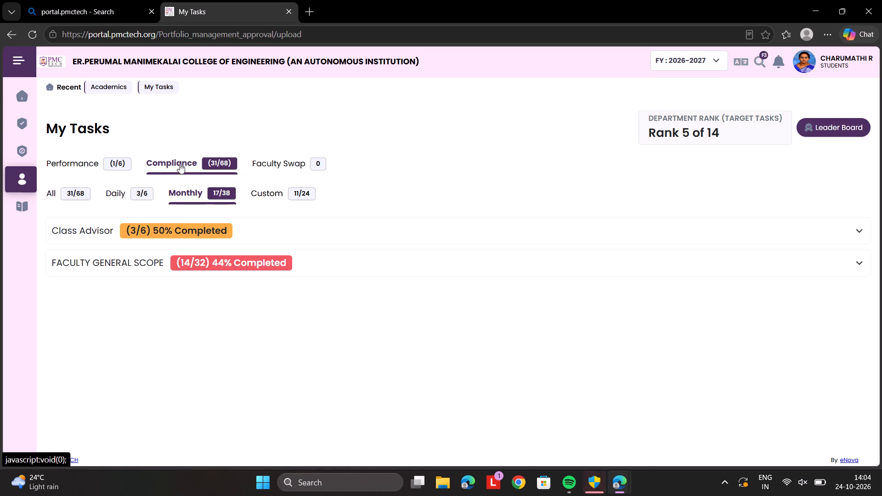
left_click(226, 161)
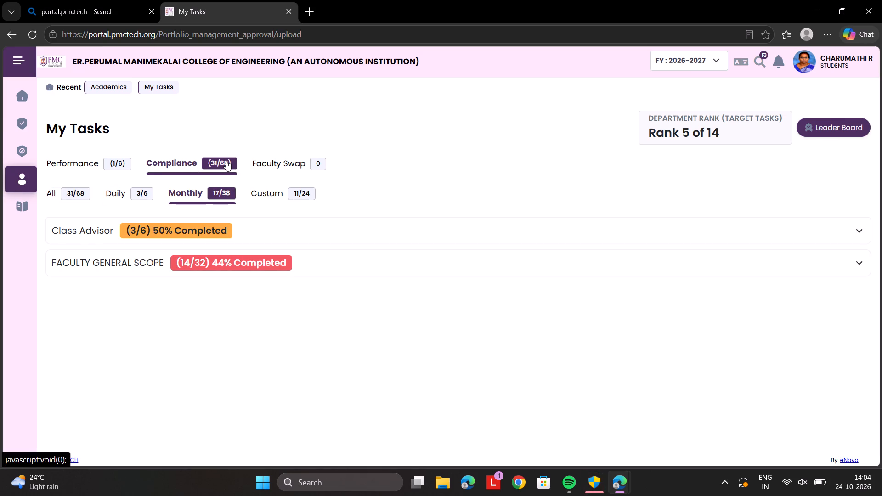
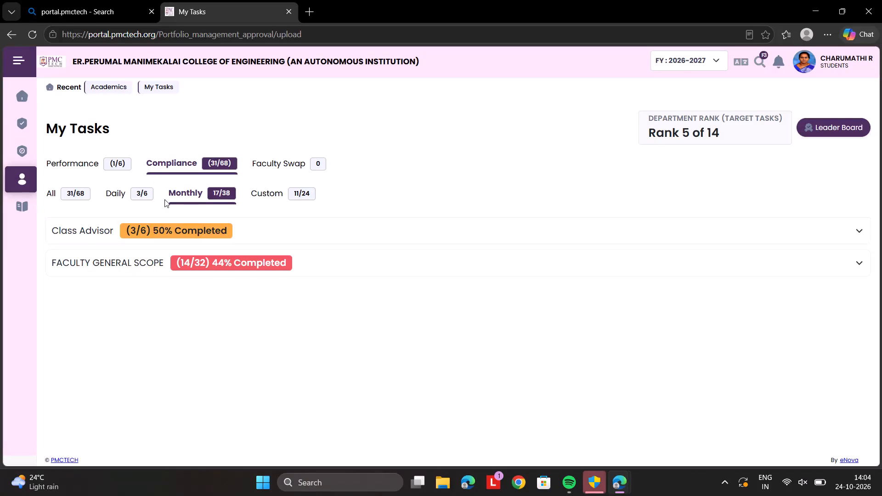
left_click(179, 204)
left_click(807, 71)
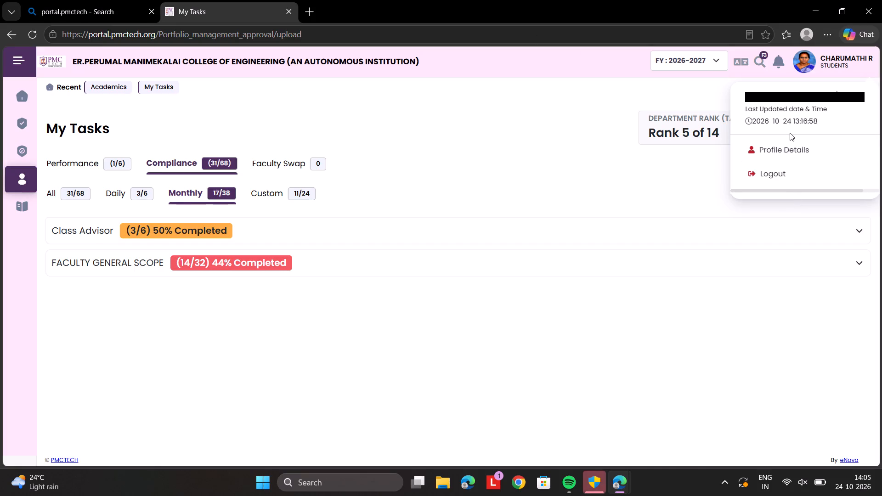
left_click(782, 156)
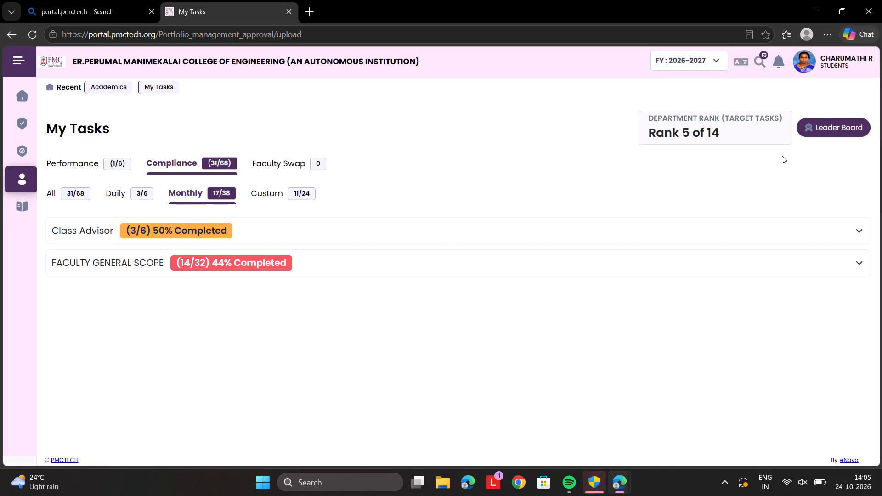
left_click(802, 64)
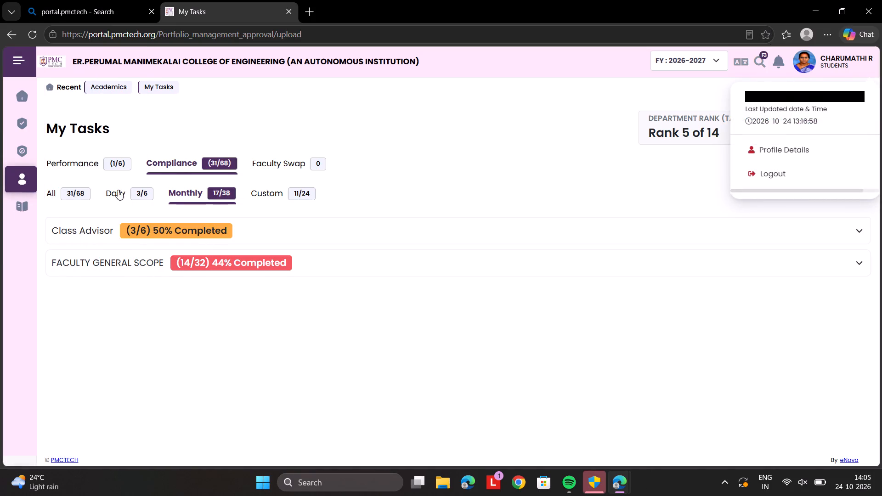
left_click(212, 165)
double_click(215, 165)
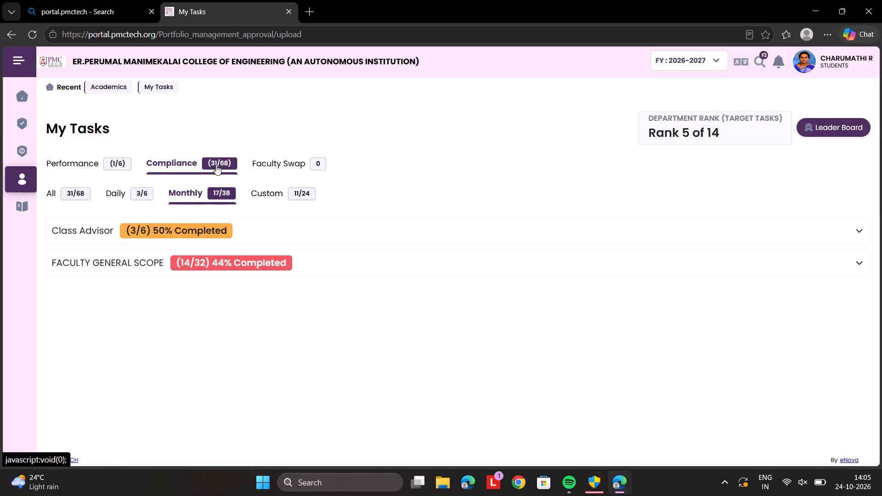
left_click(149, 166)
Expand the Class Advisor group of monthly compliance tasks and examine its class administration, examination and discipline entries.
left_click(183, 227)
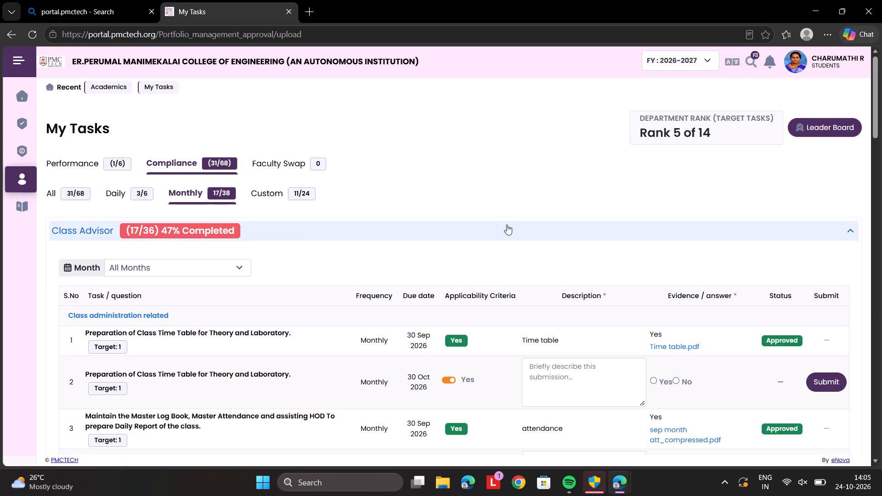
scroll(374, 212, "down", 2)
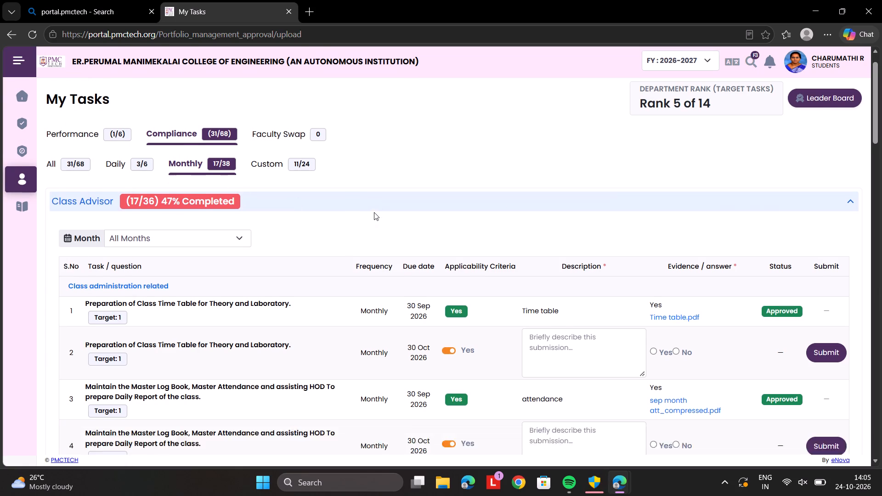
scroll(374, 212, "down", 10)
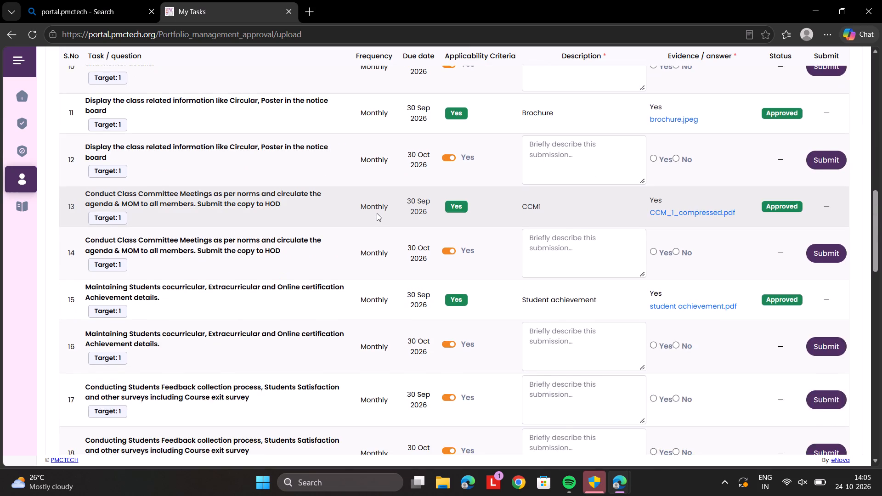
scroll(377, 213, "down", 8)
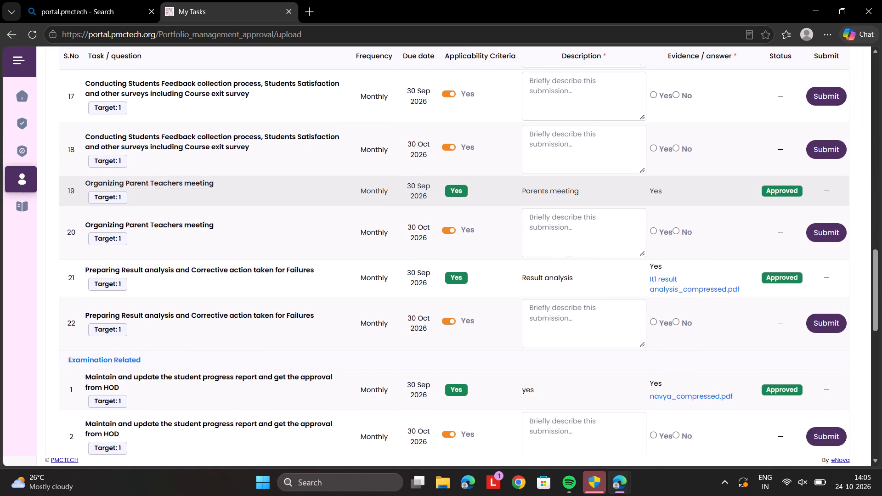
scroll(377, 213, "down", 9)
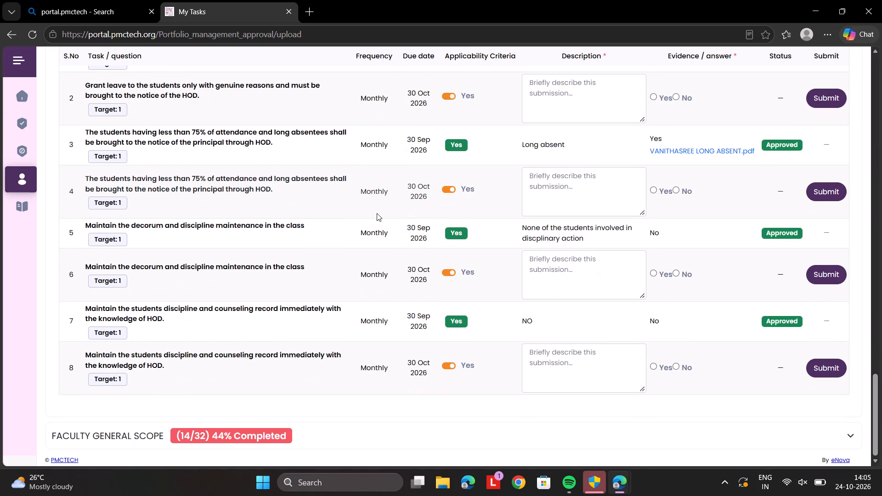
scroll(377, 213, "up", 3)
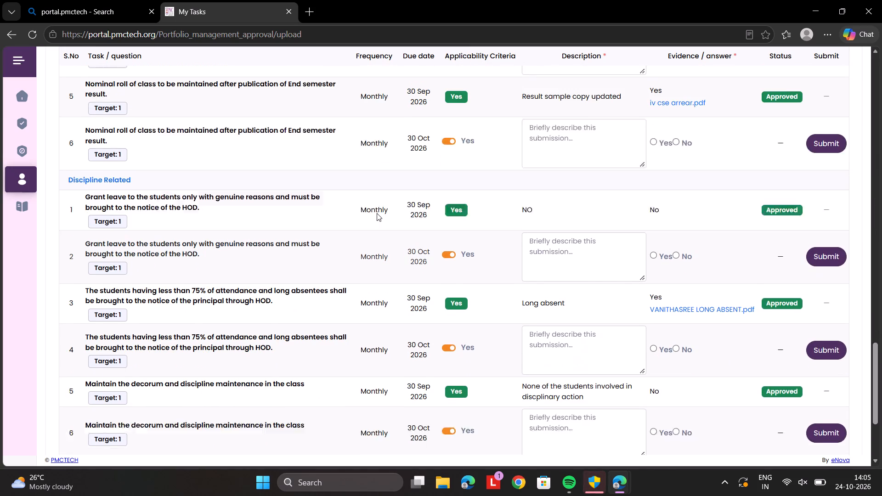
scroll(377, 213, "down", 14)
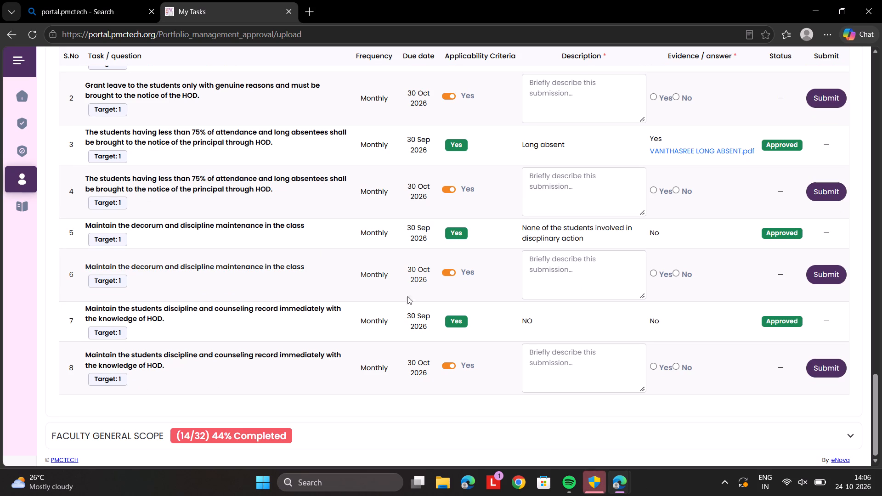
scroll(626, 237, "up", 6)
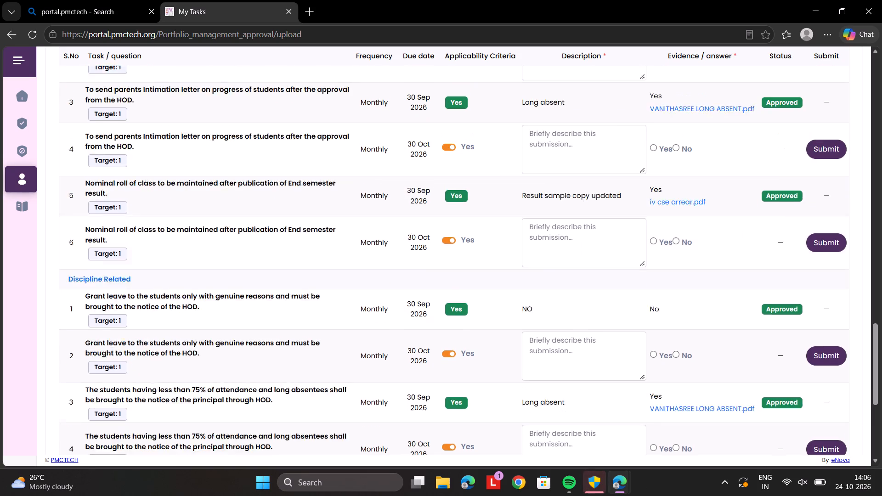
scroll(629, 237, "up", 14)
scroll(629, 237, "up", 10)
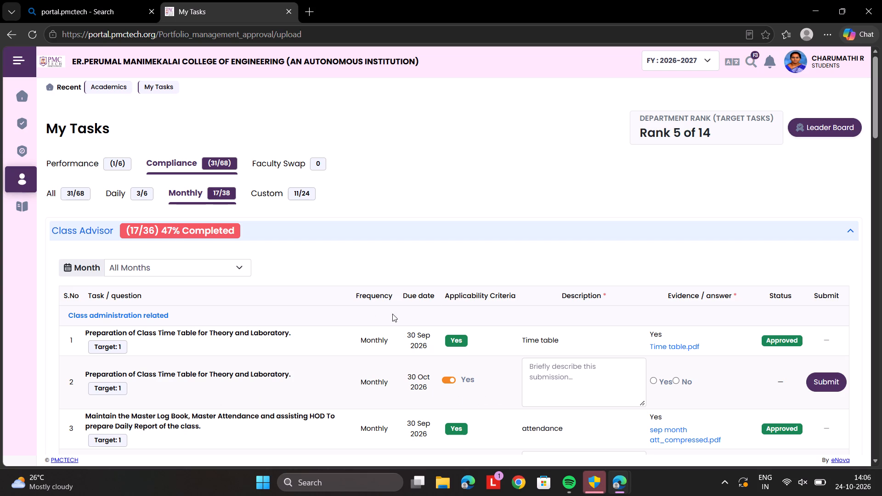
Describe the pending class time table preparation task due 30 Oct 2026 as "Time table" and answer Yes for its evidence.
left_click(542, 373)
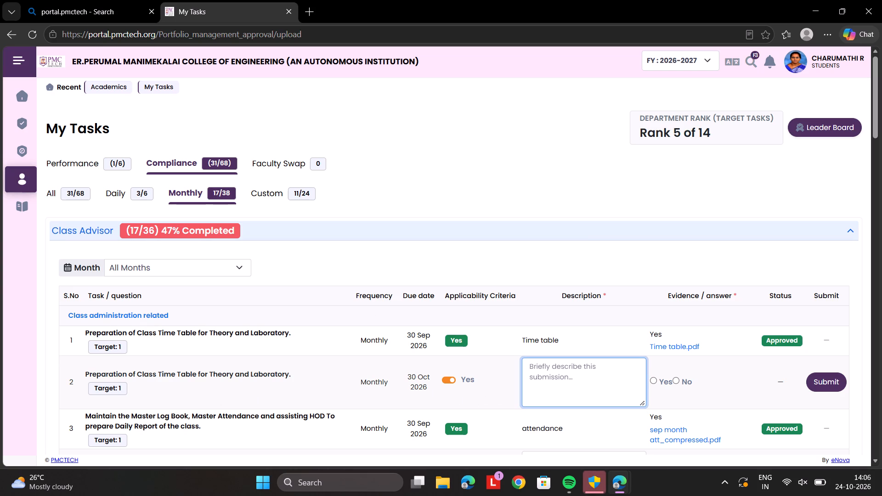
type("Time table")
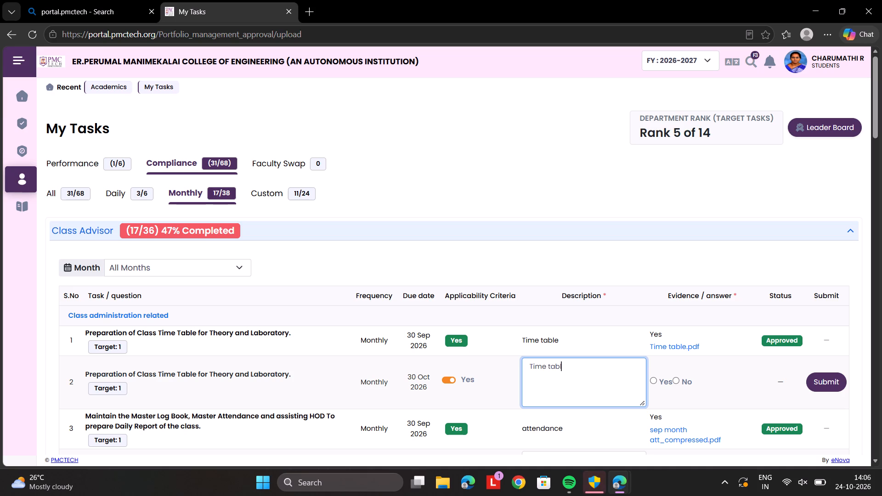
left_click(650, 382)
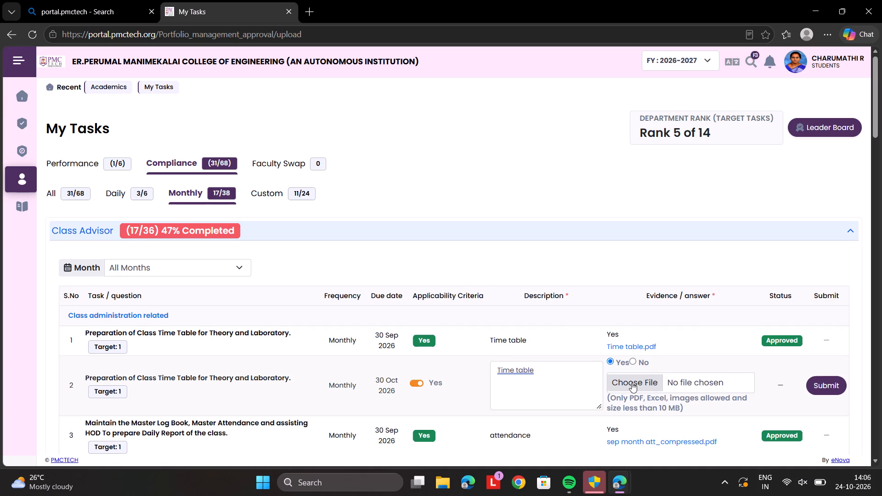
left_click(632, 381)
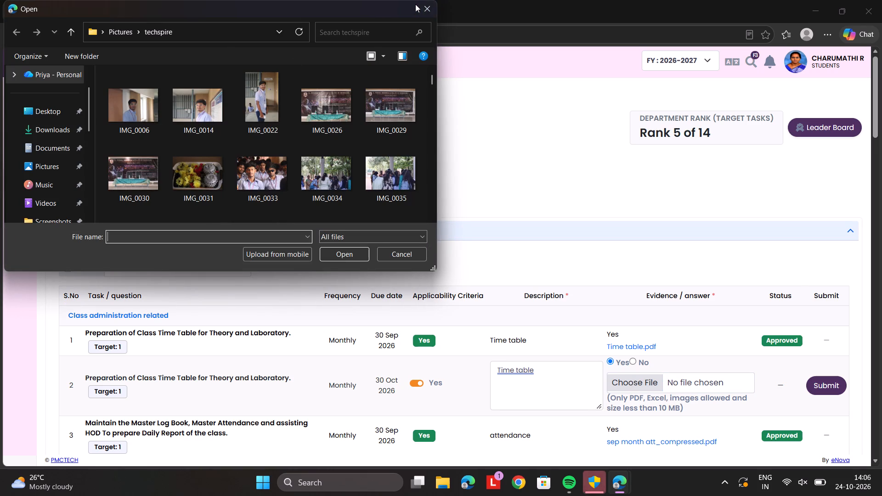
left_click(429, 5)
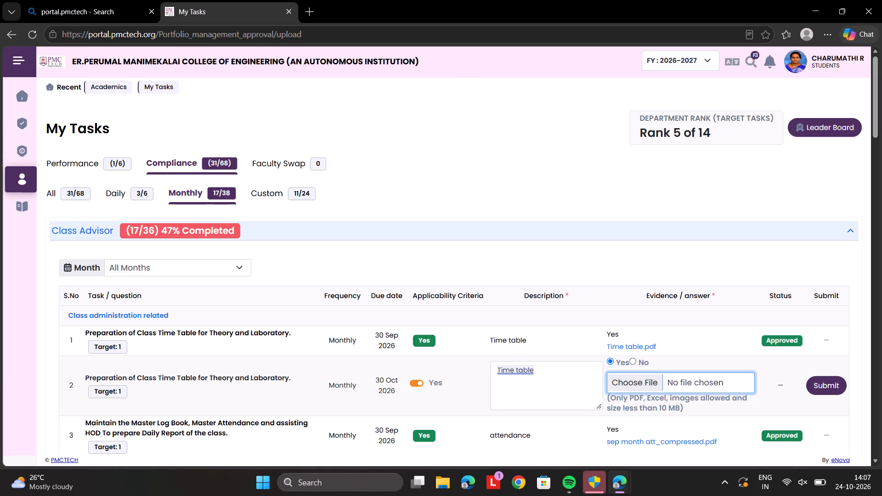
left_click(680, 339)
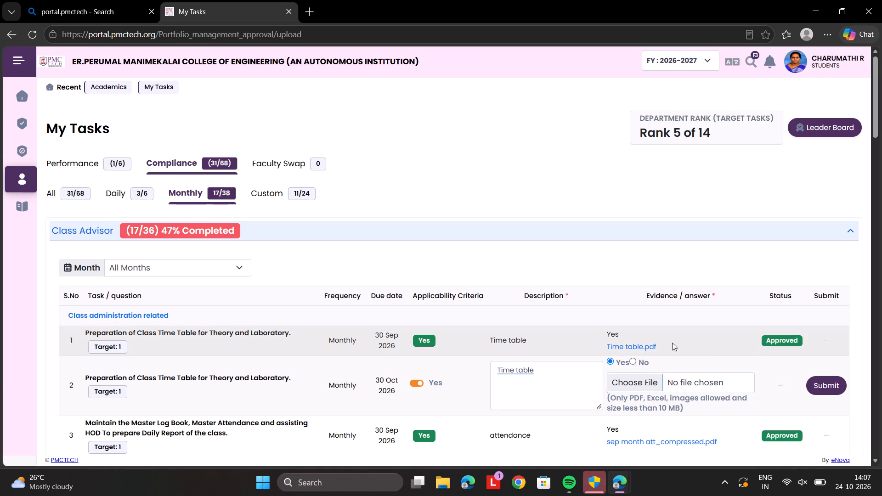
Open the approved September task's Time table.pdf and save a copy as "TT ODD" in the Downloads folder.
left_click(642, 349)
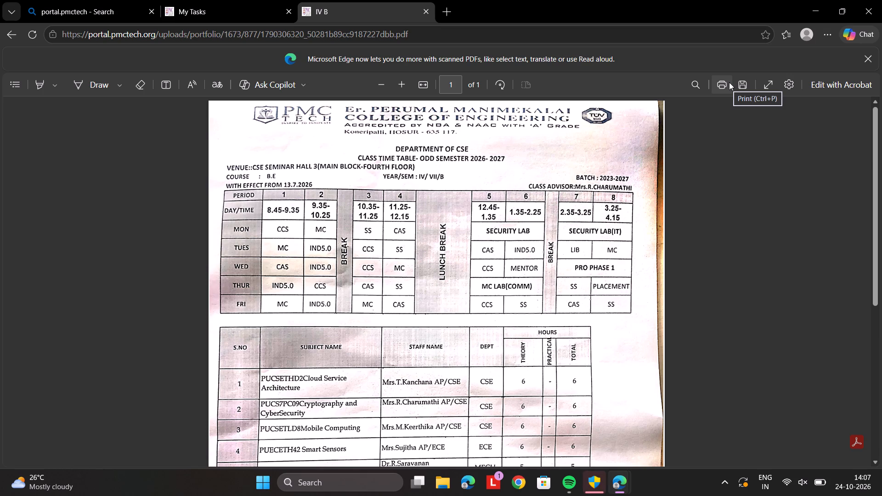
left_click(739, 86)
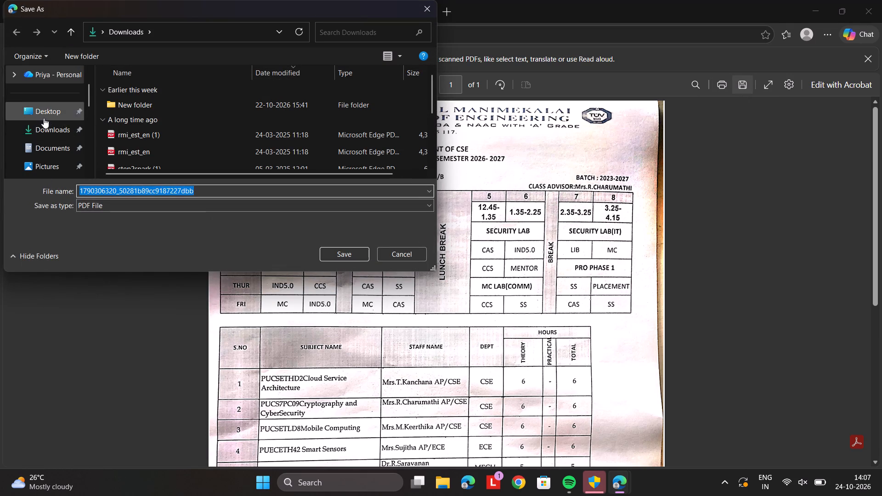
left_click(56, 129)
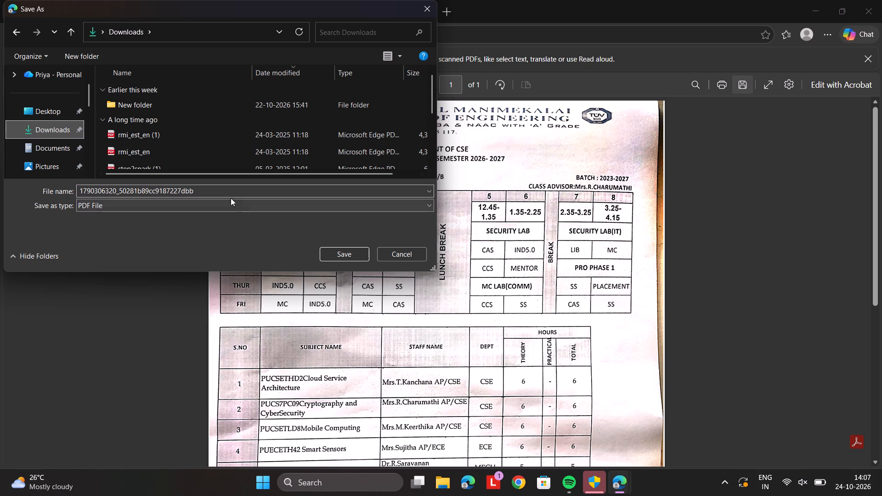
left_click_drag(217, 192, 0, 172)
key("BackSpace")
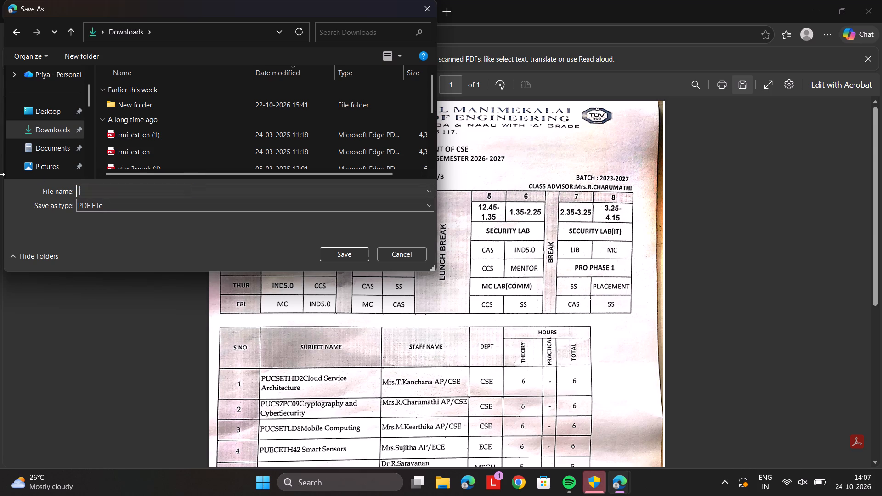
type("TT ODD")
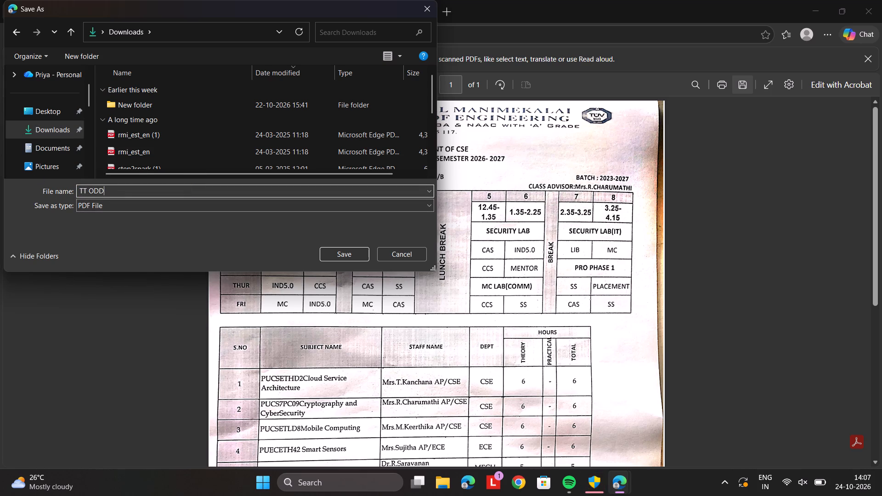
left_click(57, 128)
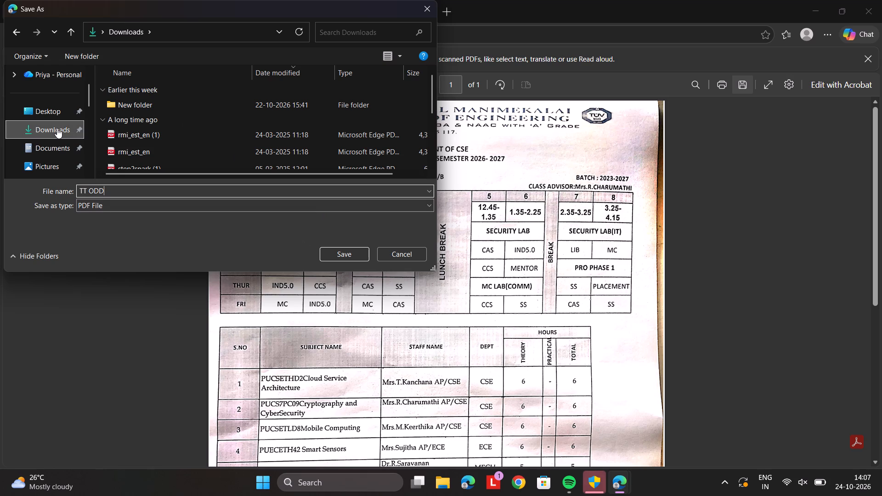
left_click(353, 254)
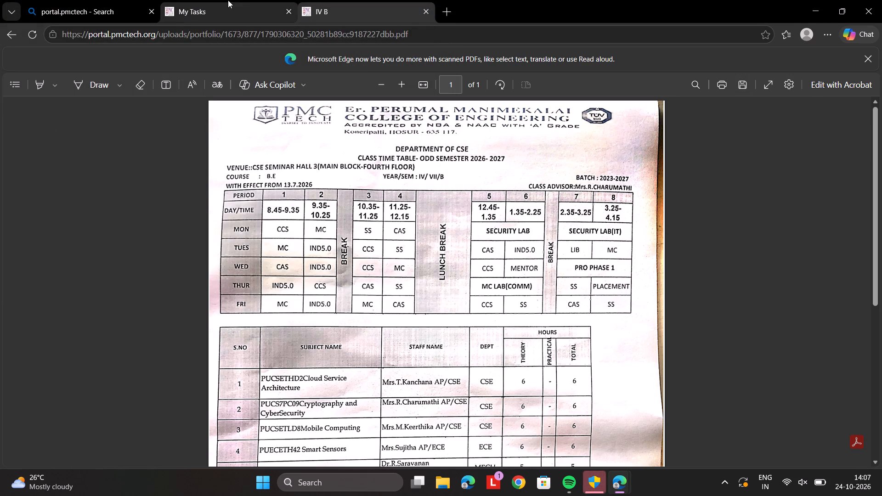
Back on My Tasks, attach TT ODD from Downloads as evidence for the pending time table task and submit it.
left_click(195, 9)
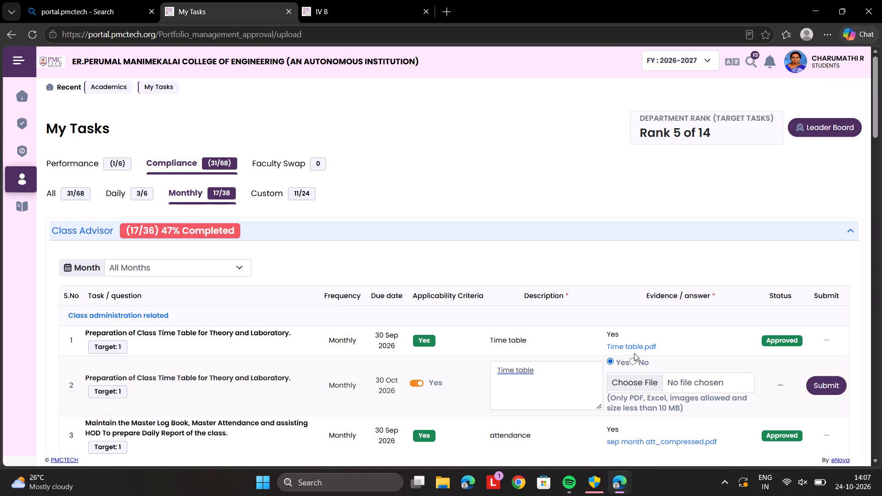
left_click(621, 378)
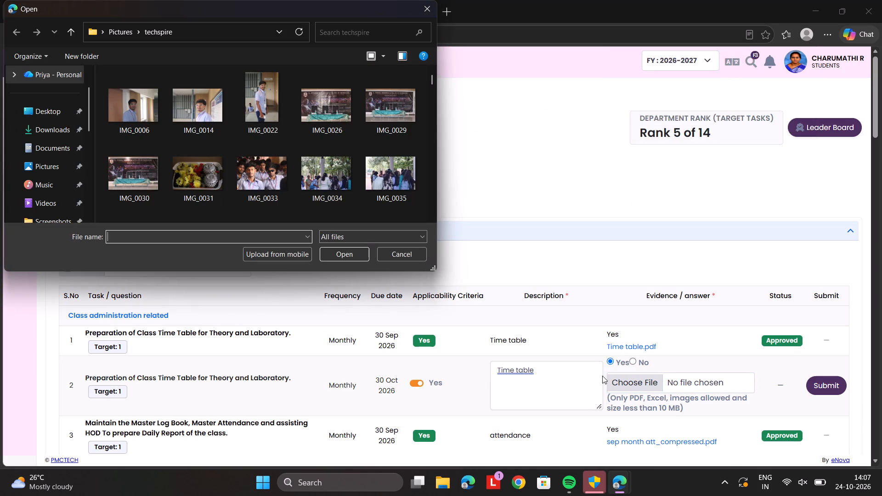
left_click(58, 129)
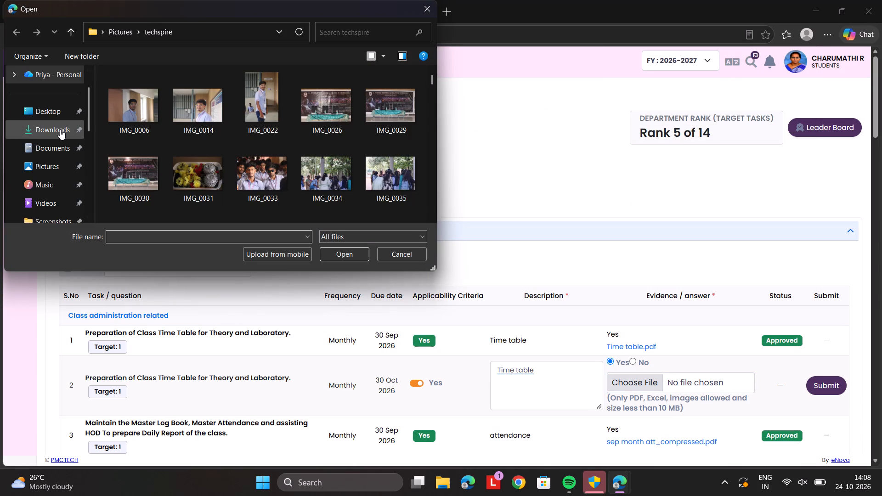
double_click(60, 130)
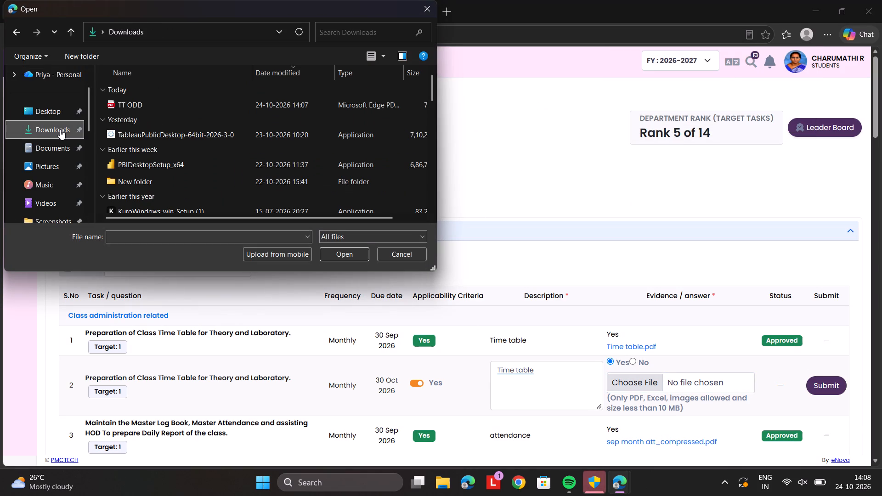
left_click(126, 104)
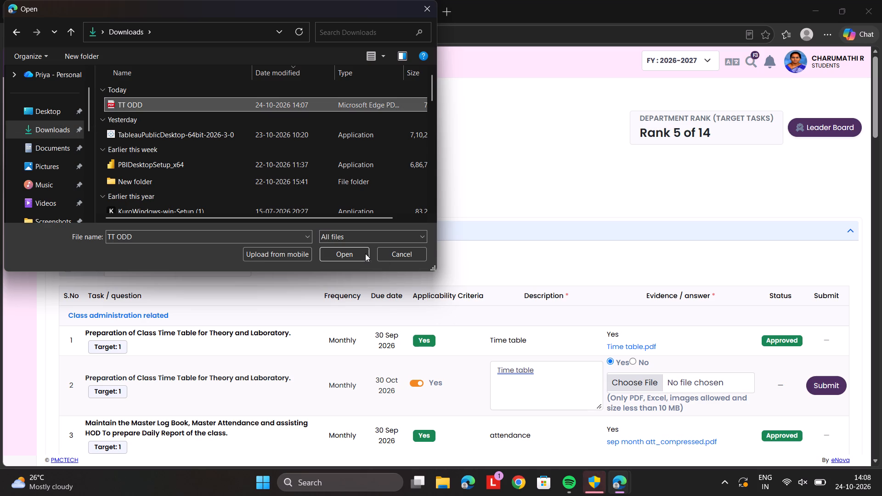
left_click(362, 254)
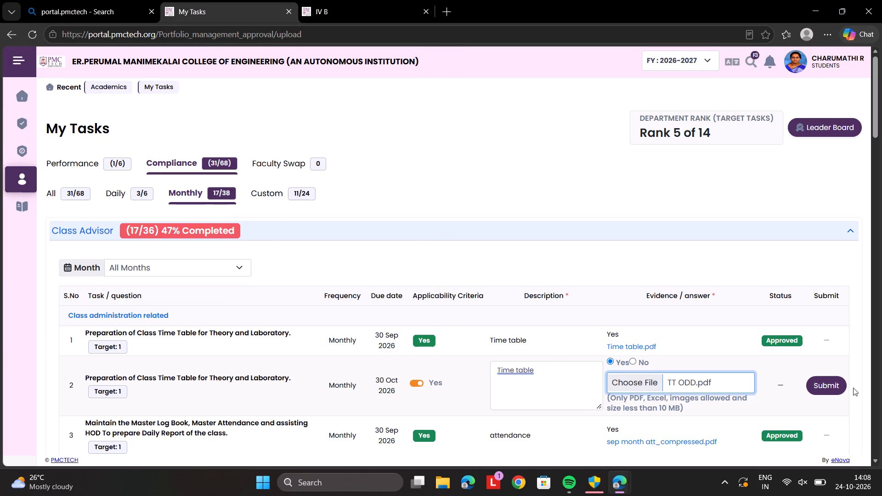
left_click(837, 387)
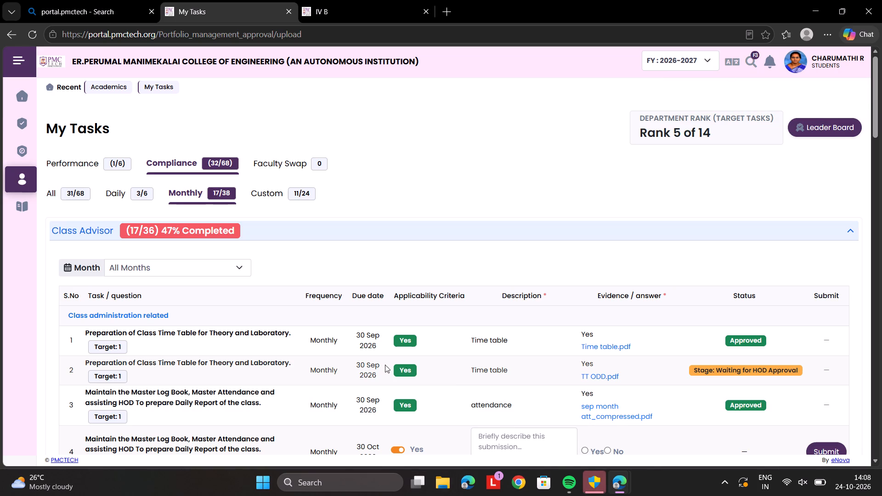
Describe the pending master log book and attendance task due 30 Oct 2026 as "Oct Attendance" and answer Yes for its evidence.
scroll(525, 387, "down", 1)
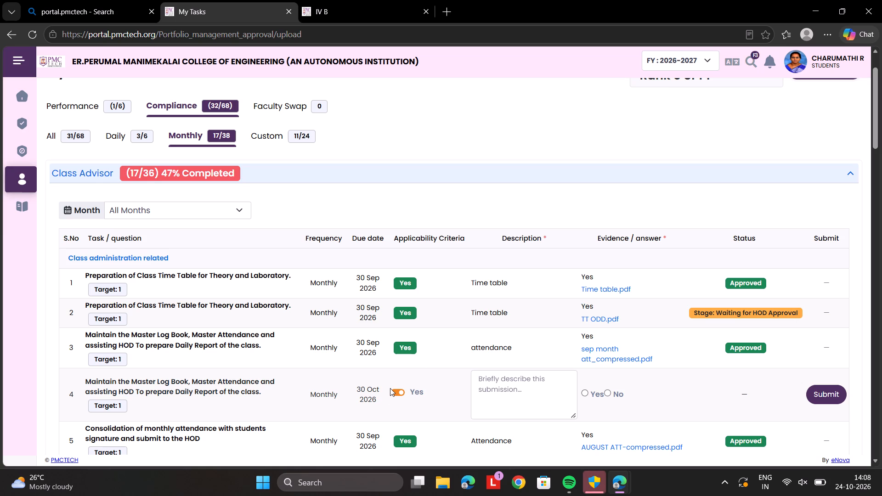
left_click(402, 392)
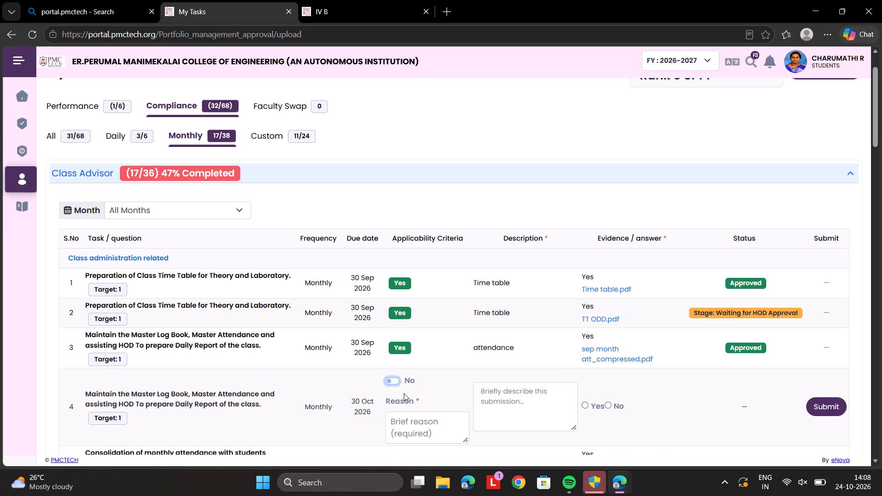
left_click(397, 378)
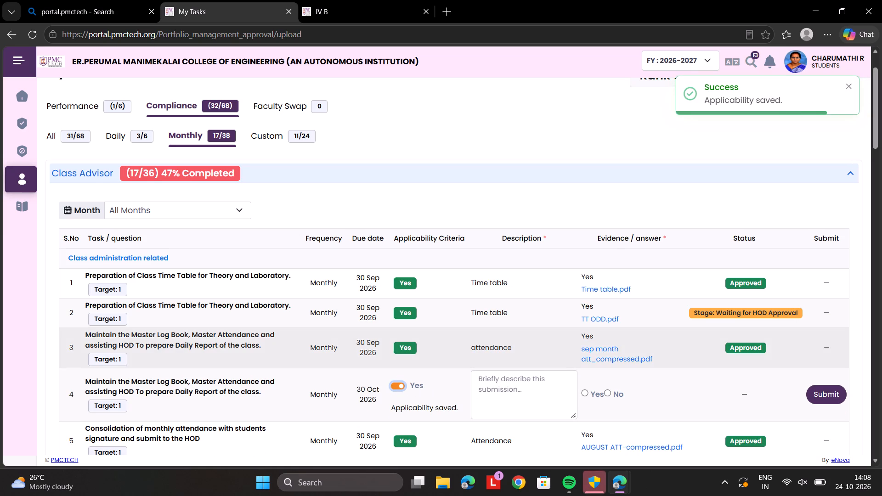
left_click(502, 389)
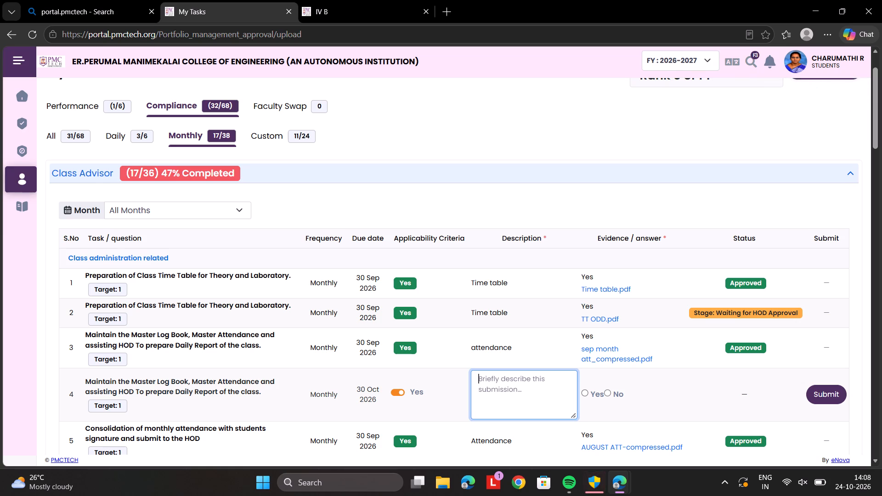
type("Octo")
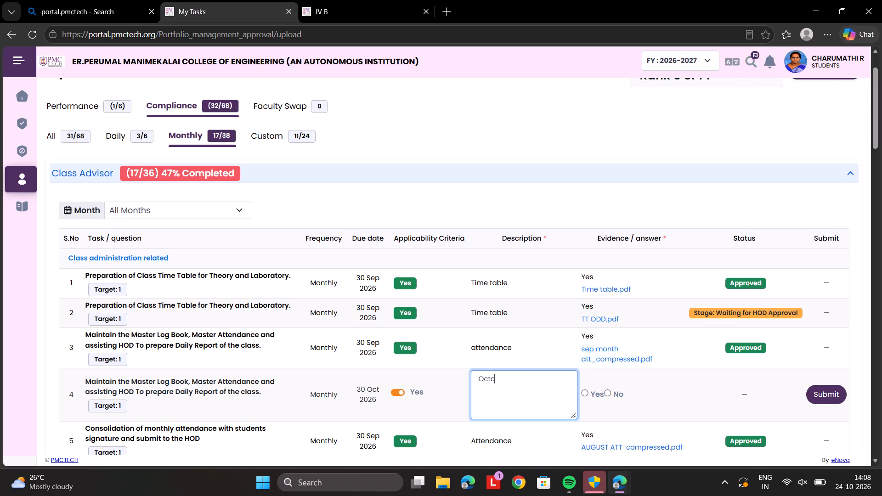
key("m")
type("ber")
key("space")
key("BackSpace")
key("BackSpace")
key("BackSpace")
key("BackSpace")
key("BackSpace")
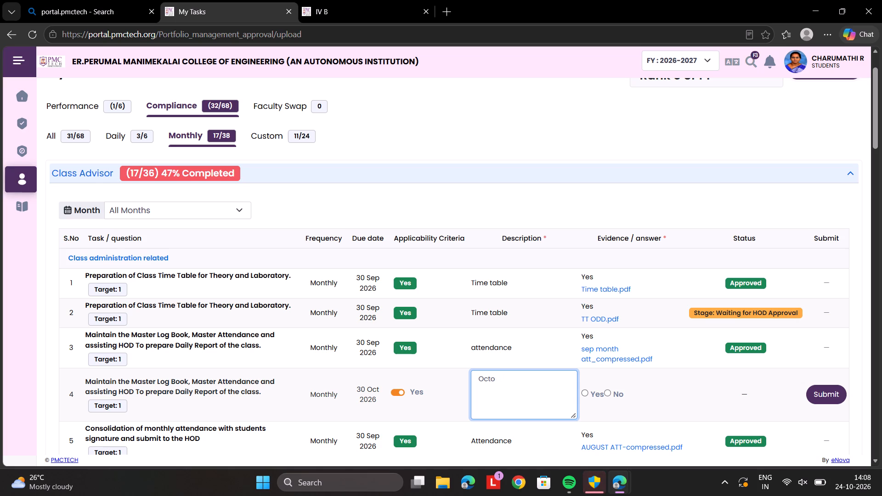
key("BackSpace")
key("space")
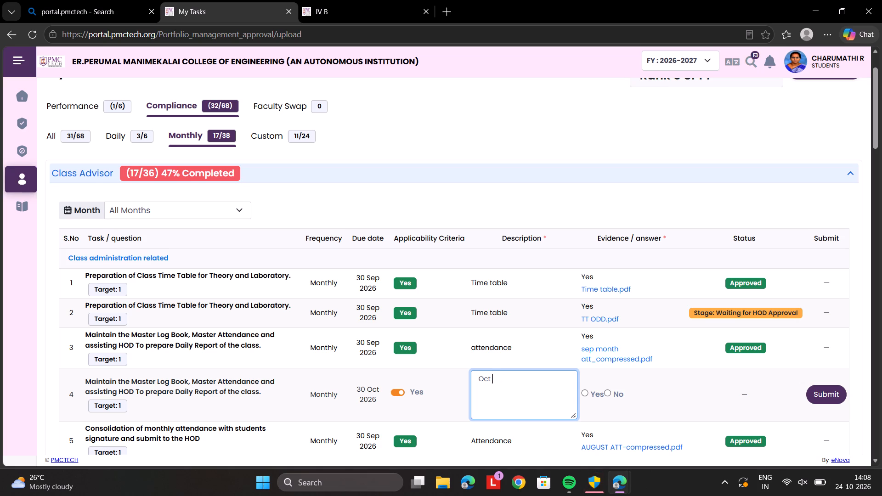
type("Attendance")
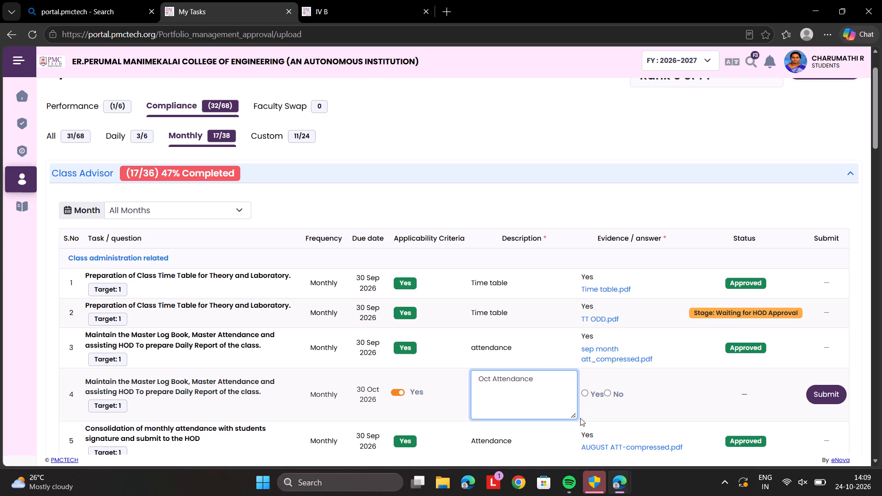
left_click(588, 392)
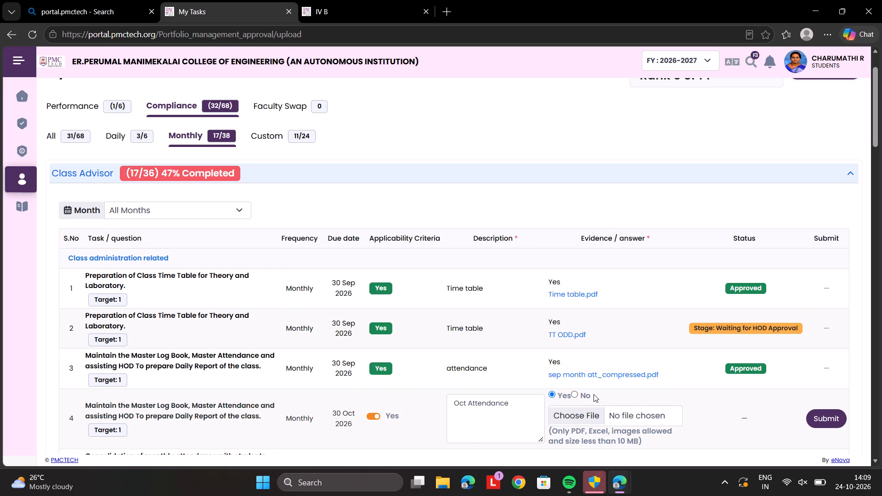
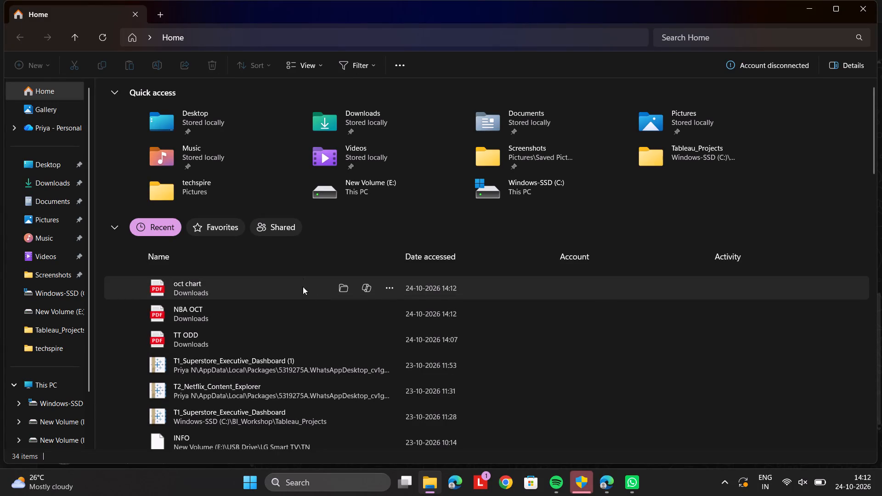
Check the Downloads folder for available evidence files, return to My Tasks and review the pending October tasks.
left_click(53, 188)
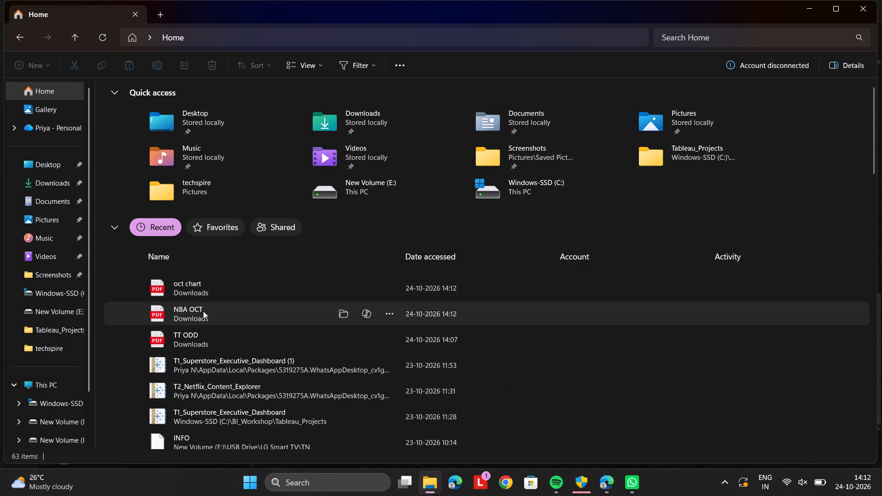
left_click(60, 184)
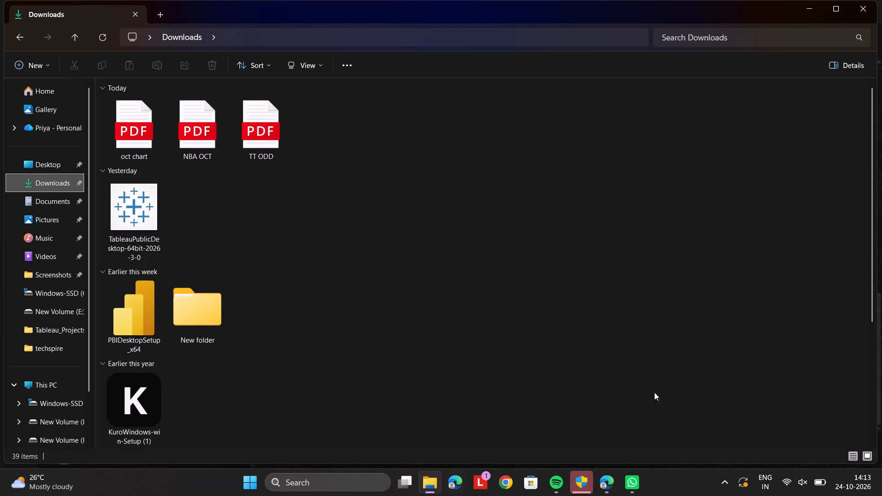
left_click(606, 484)
left_click(614, 427)
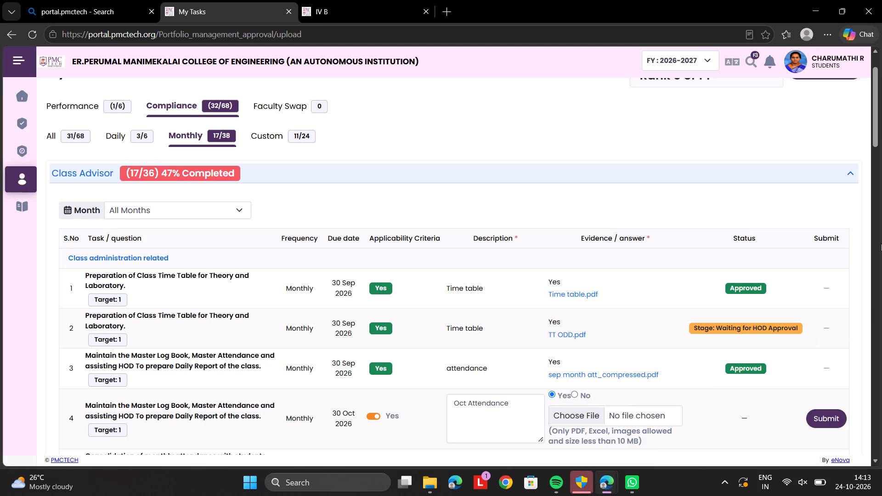
left_click_drag(877, 131, 878, 144)
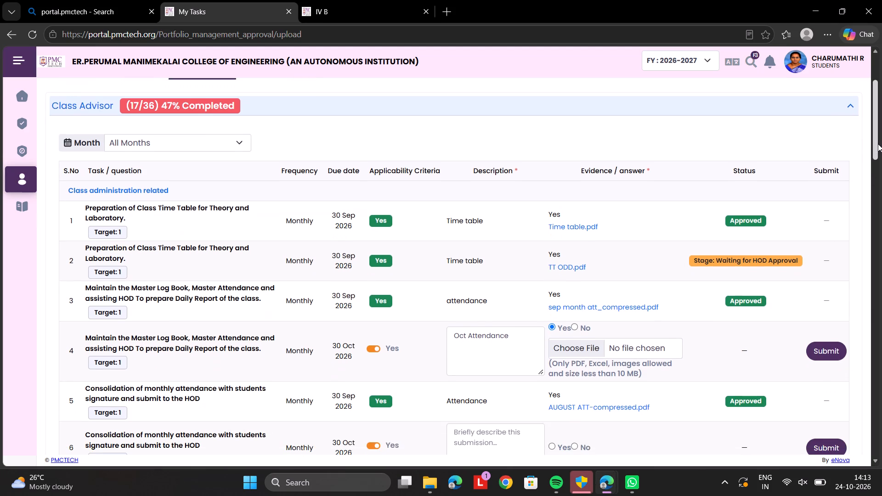
left_click_drag(878, 144, 881, 152)
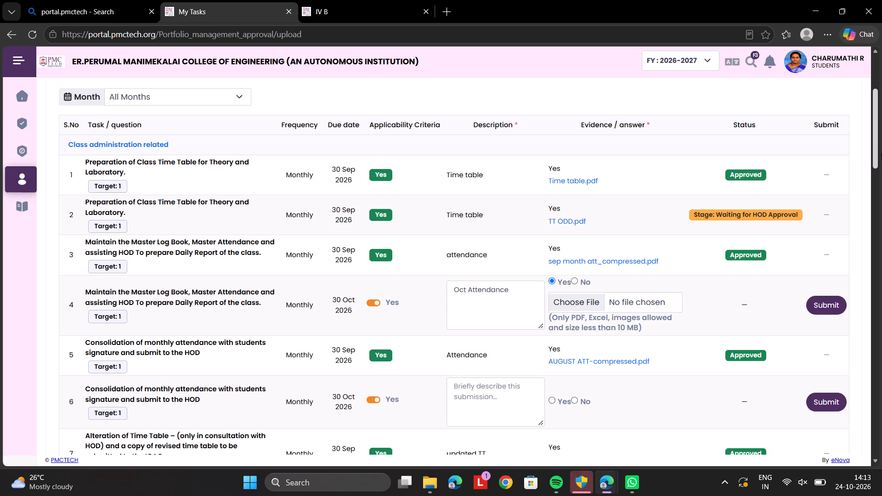
left_click_drag(881, 152, 881, 169)
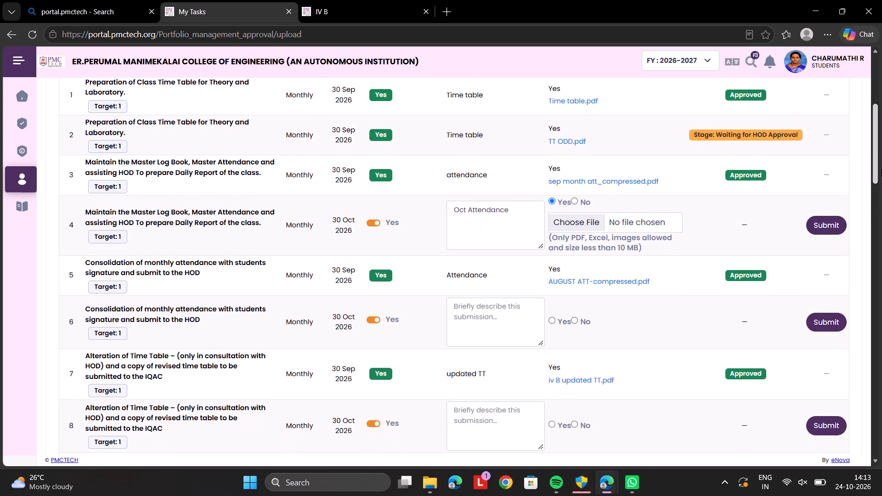
left_click_drag(881, 169, 881, 179)
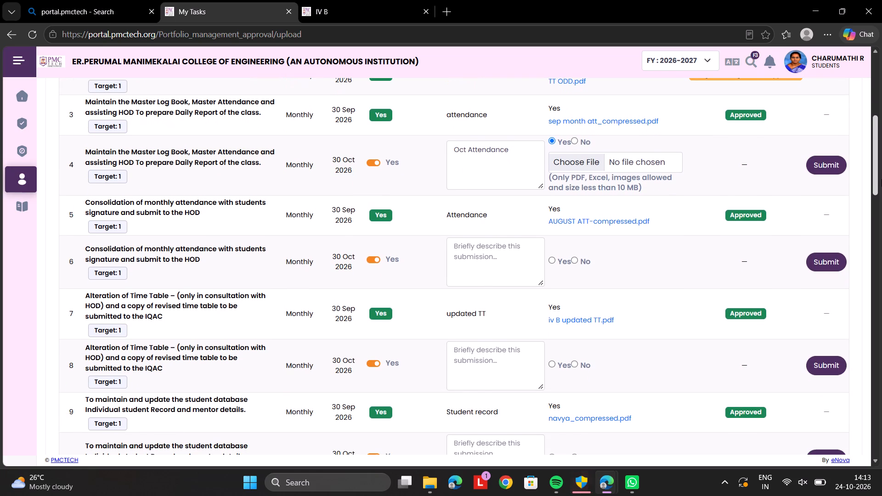
left_click_drag(881, 179, 881, 184)
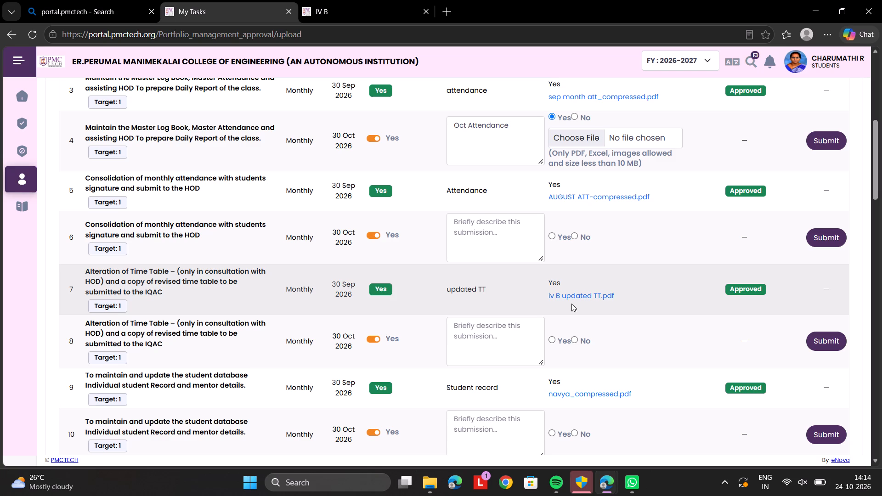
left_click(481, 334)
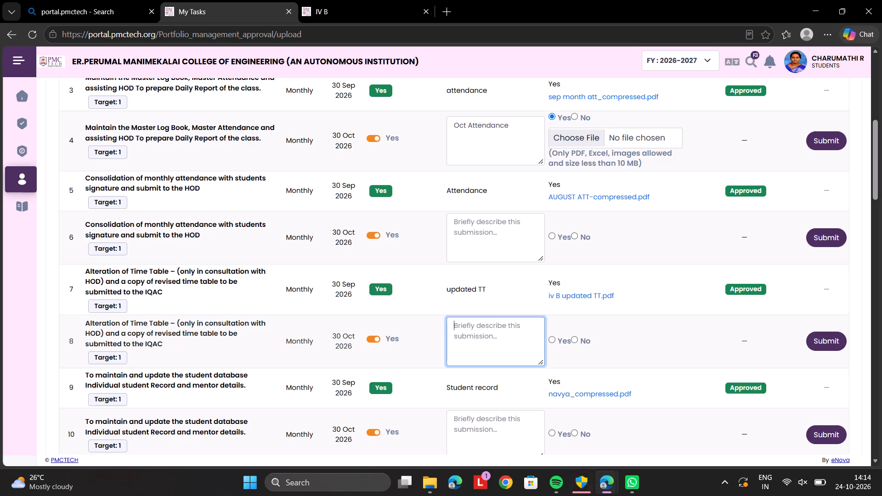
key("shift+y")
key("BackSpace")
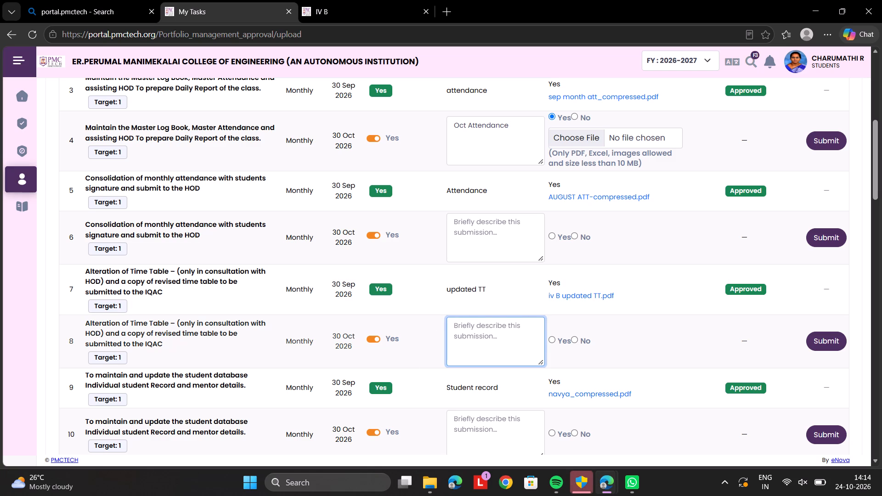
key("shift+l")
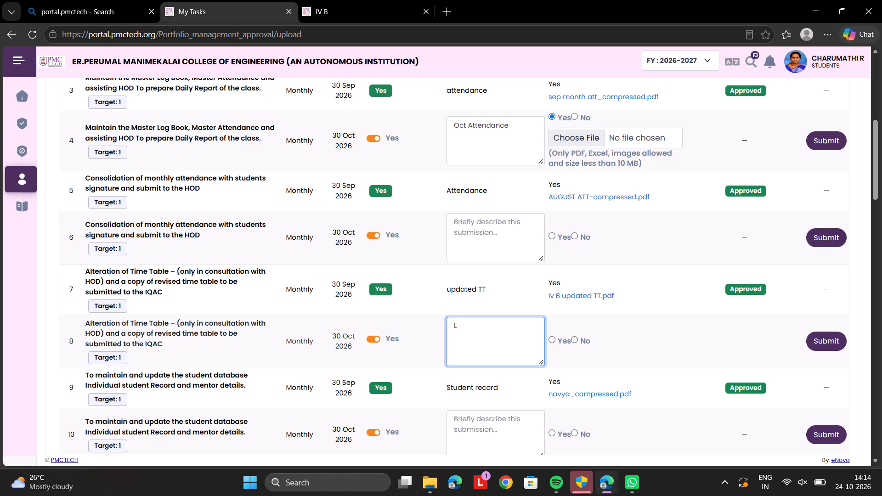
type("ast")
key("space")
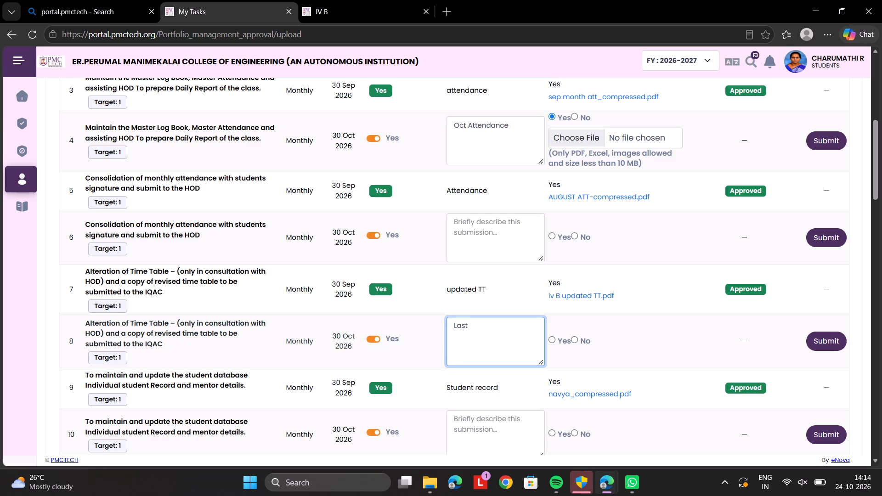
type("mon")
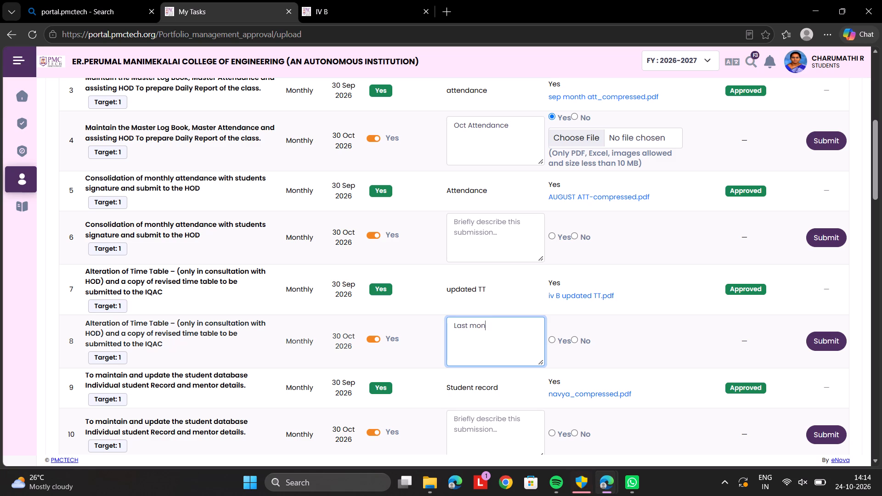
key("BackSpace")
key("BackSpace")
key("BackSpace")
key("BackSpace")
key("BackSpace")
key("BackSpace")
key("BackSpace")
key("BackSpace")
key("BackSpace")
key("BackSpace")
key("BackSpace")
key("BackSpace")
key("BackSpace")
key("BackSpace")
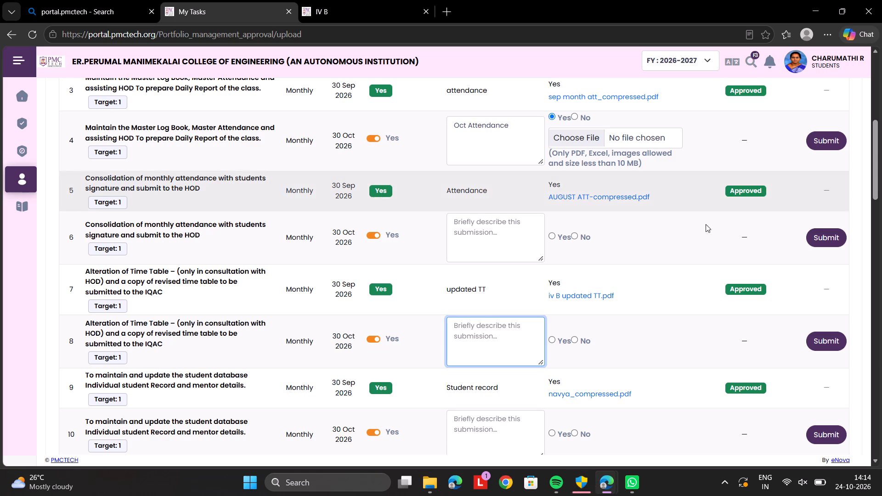
Open the approved September time table alteration task's iv B updated TT.pdf and save a copy as "Updated TT" in Downloads.
left_click(595, 296)
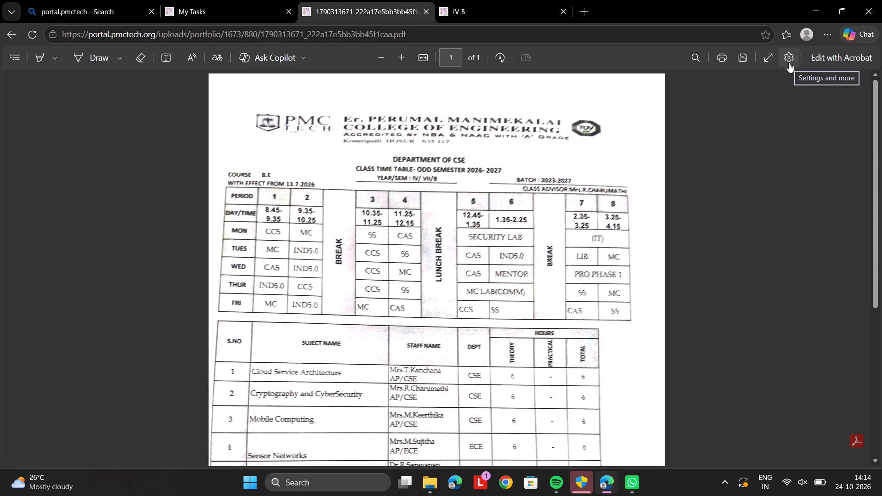
left_click(745, 60)
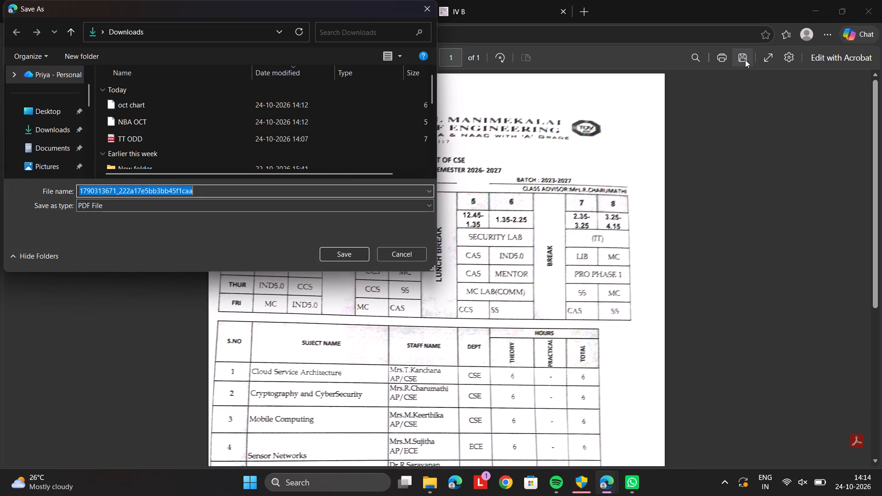
left_click(69, 122)
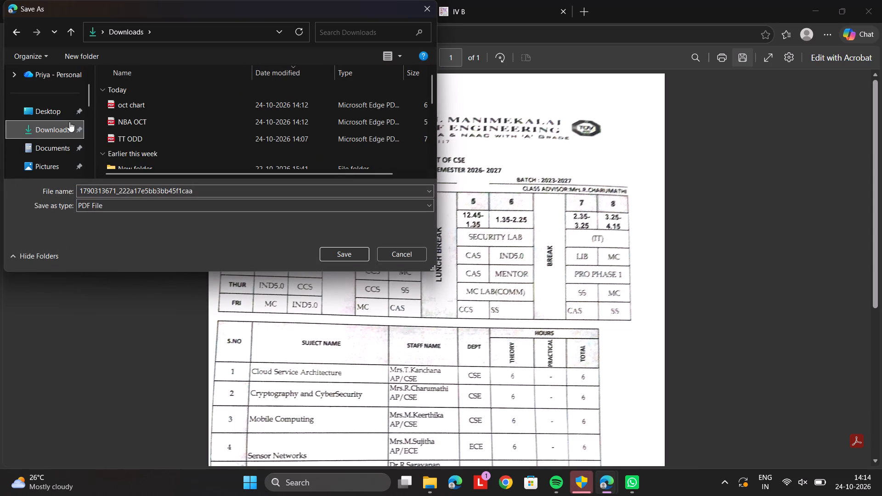
left_click(179, 195)
key("BackSpace")
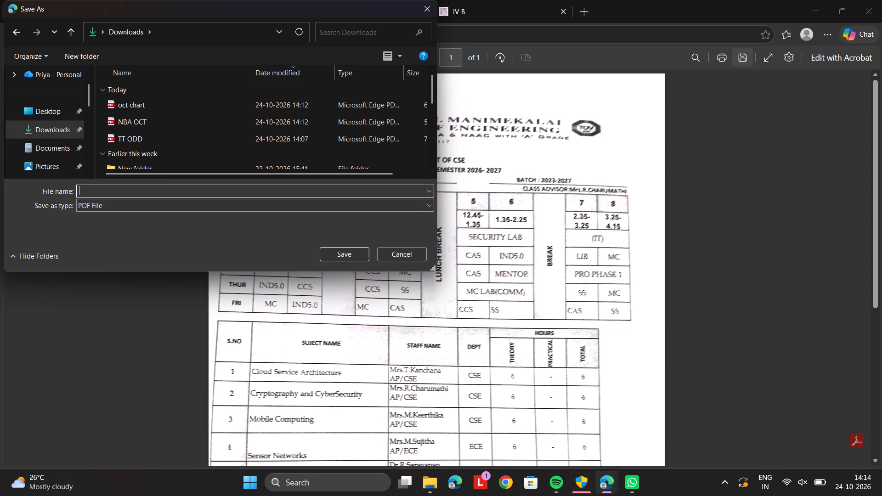
type("Updated")
key("space")
type("TT")
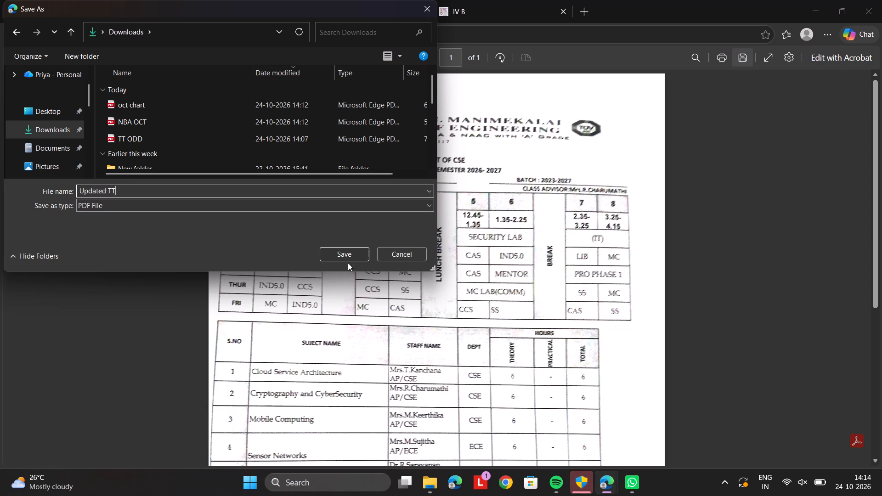
left_click(358, 248)
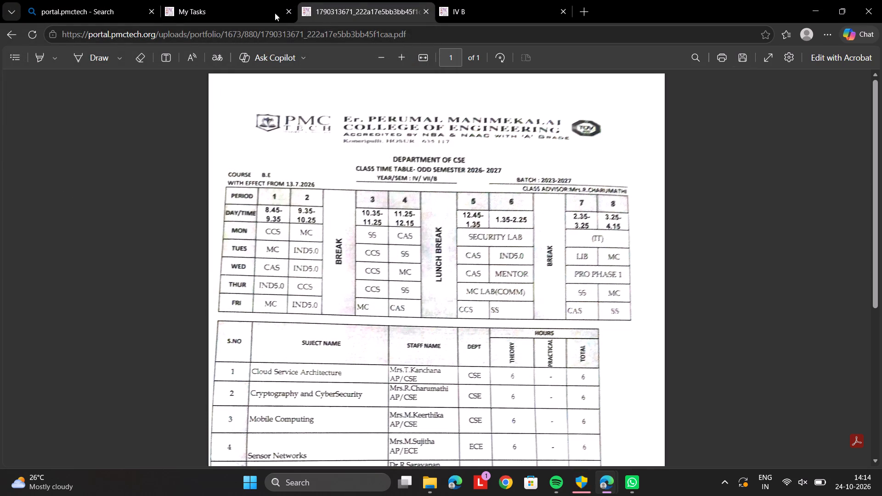
Back on My Tasks, describe the pending time table alteration task due 30 Oct 2026 as "updated TT" and answer Yes for its evidence.
left_click(247, 15)
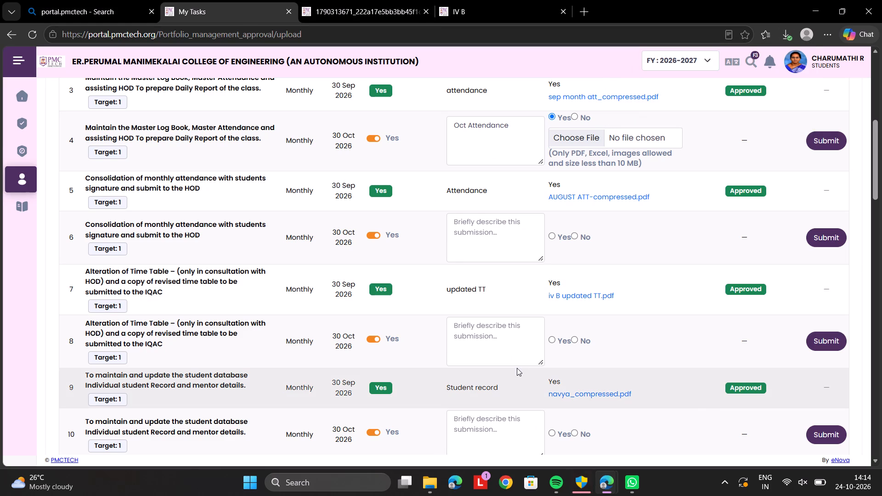
left_click(505, 343)
type("updated")
key("space")
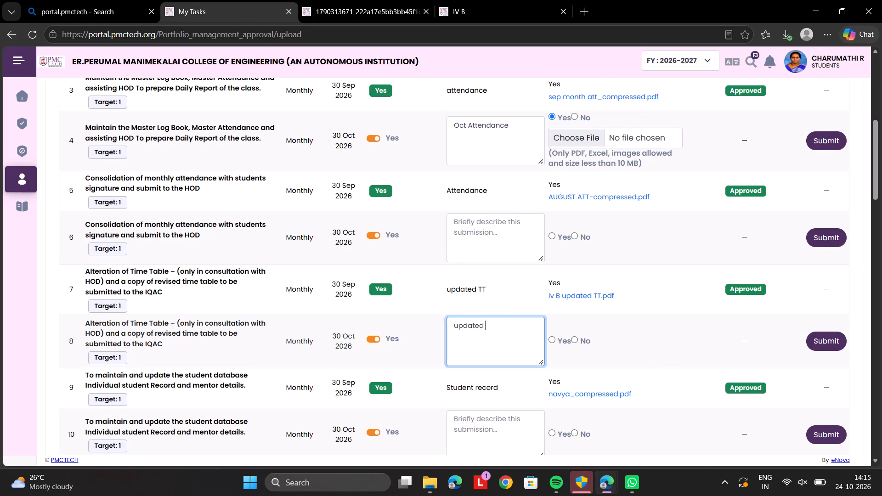
type("TT")
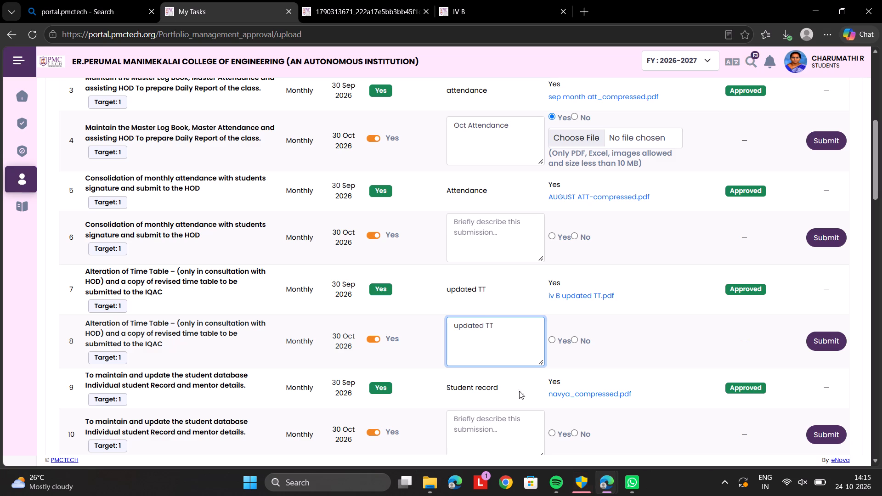
left_click(556, 340)
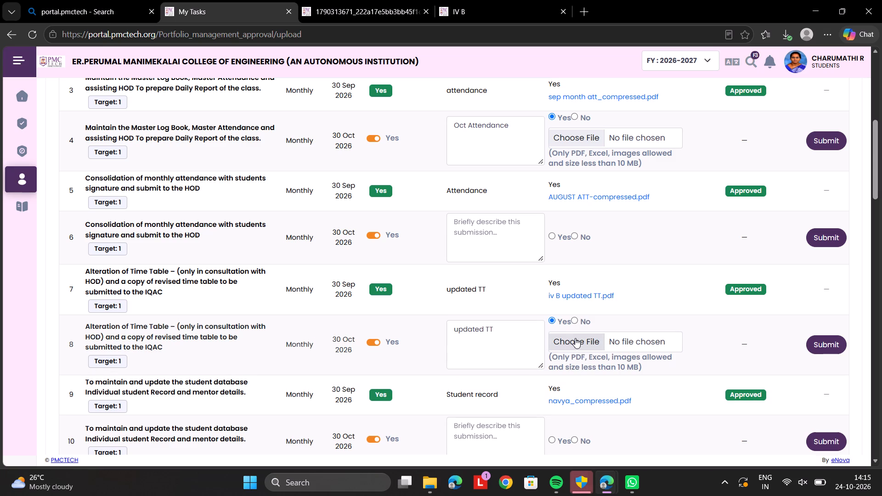
Attach Updated TT from Downloads as evidence for the pending time table alteration task and submit it.
left_click(575, 338)
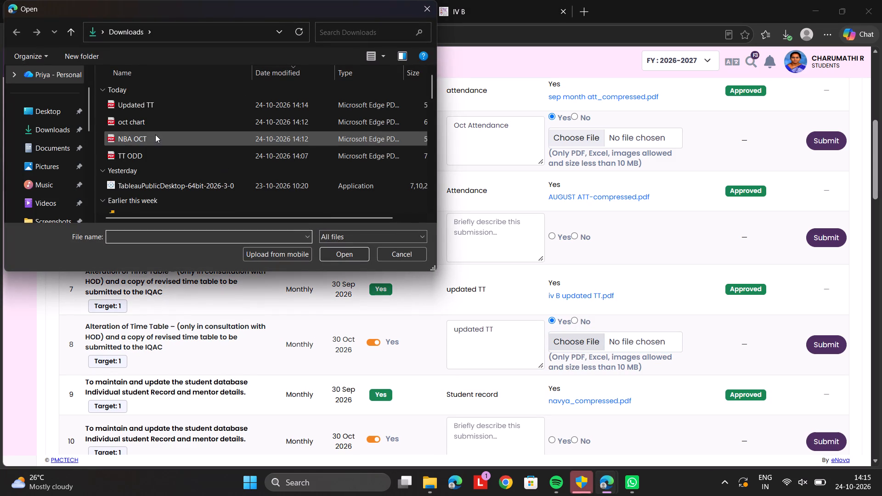
left_click(175, 101)
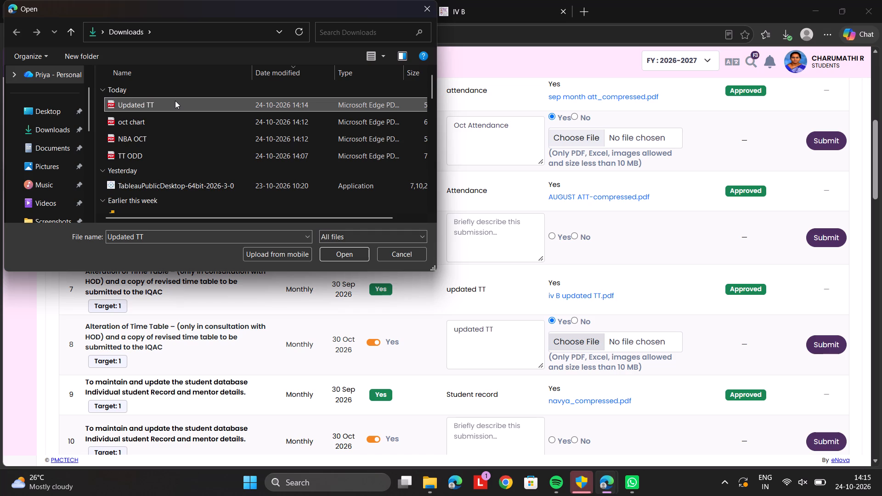
left_click(350, 258)
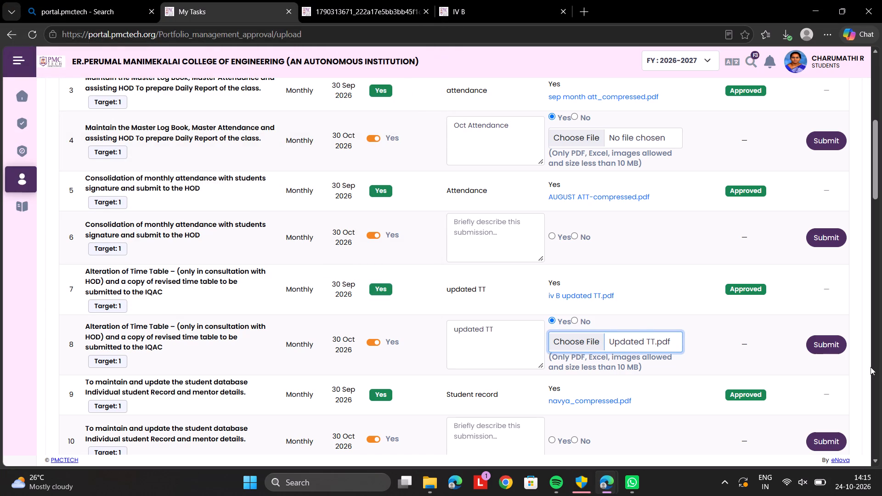
left_click(820, 343)
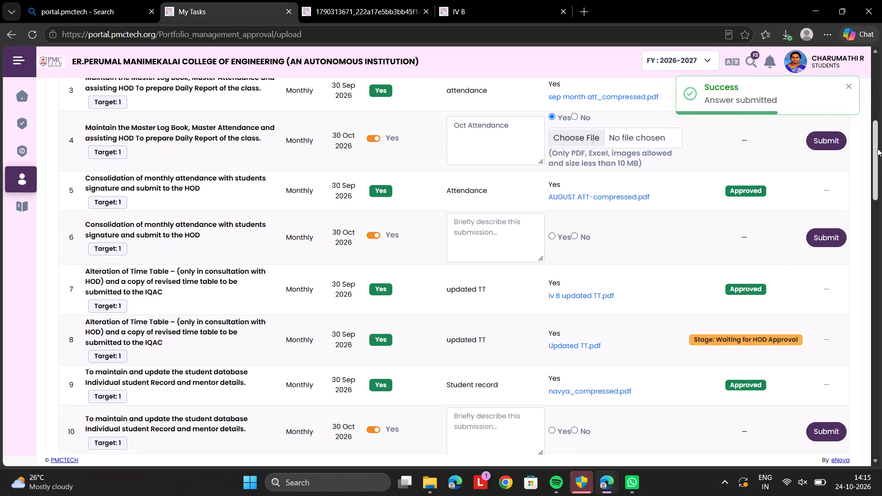
Describe the pending student database and mentor details task due 30 Oct 2026 as "Student Record" and answer Yes for its evidence.
left_click_drag(876, 154, 881, 191)
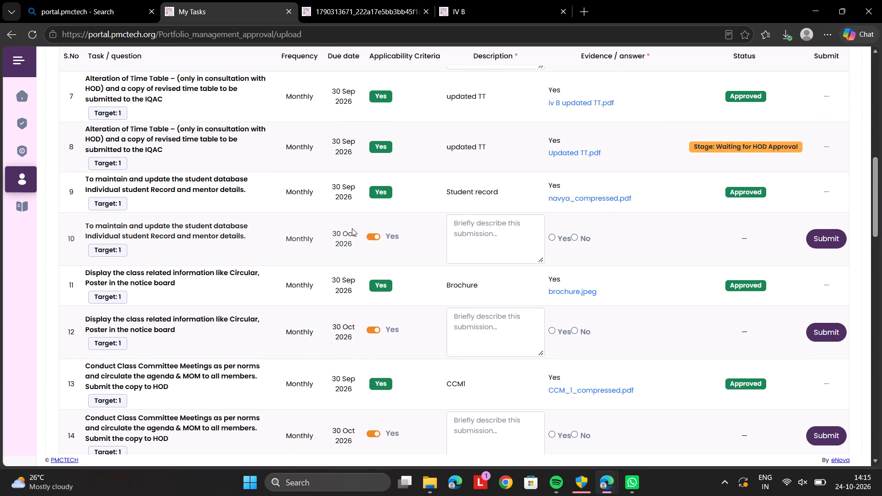
left_click(466, 233)
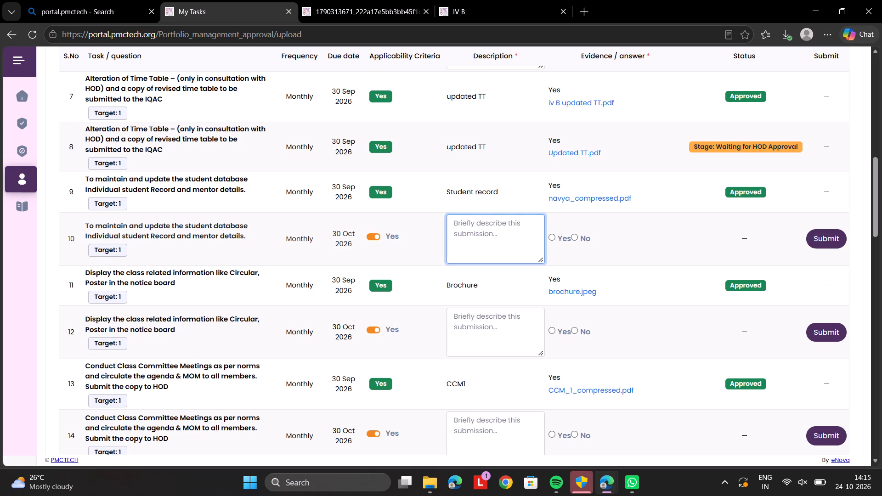
type("Student")
key("space")
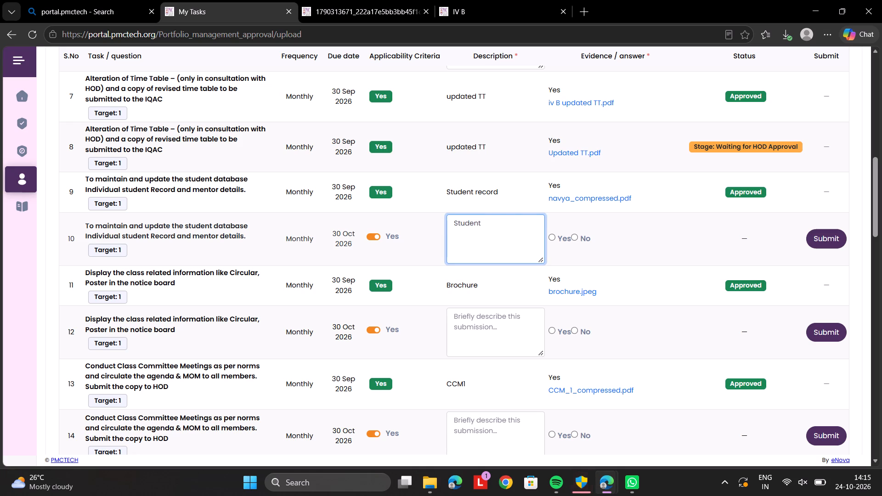
type("Recor")
key("d")
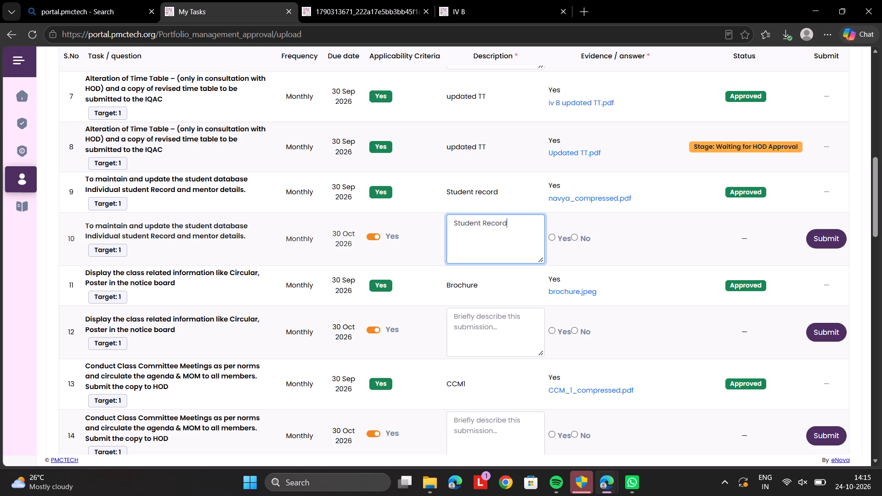
left_click(551, 240)
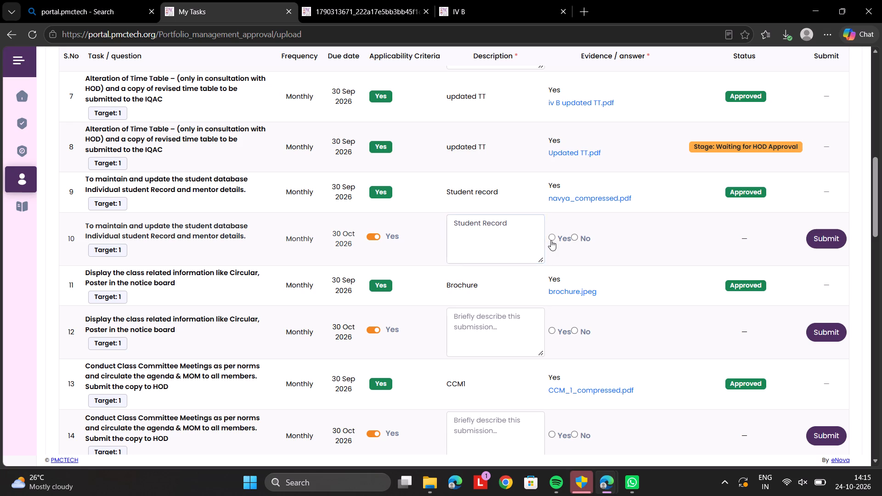
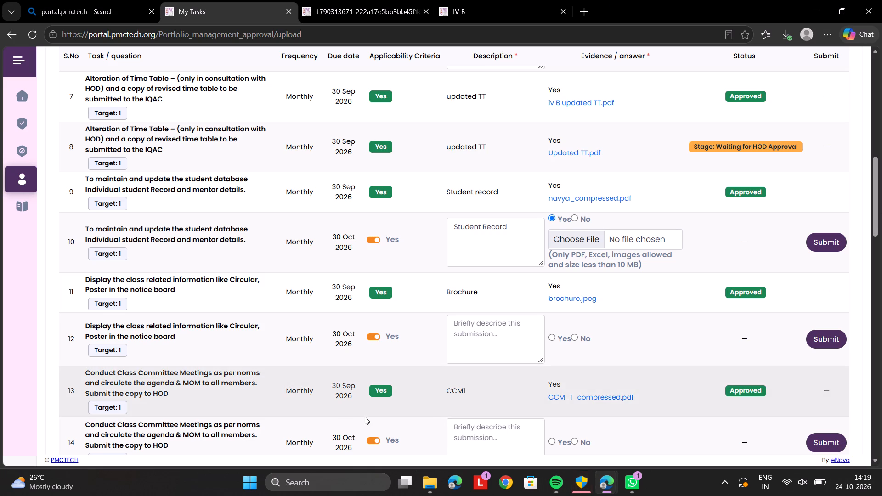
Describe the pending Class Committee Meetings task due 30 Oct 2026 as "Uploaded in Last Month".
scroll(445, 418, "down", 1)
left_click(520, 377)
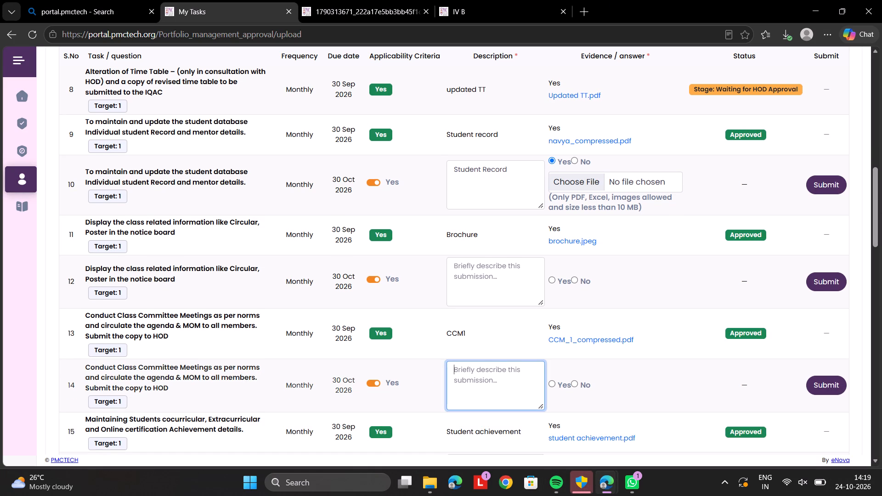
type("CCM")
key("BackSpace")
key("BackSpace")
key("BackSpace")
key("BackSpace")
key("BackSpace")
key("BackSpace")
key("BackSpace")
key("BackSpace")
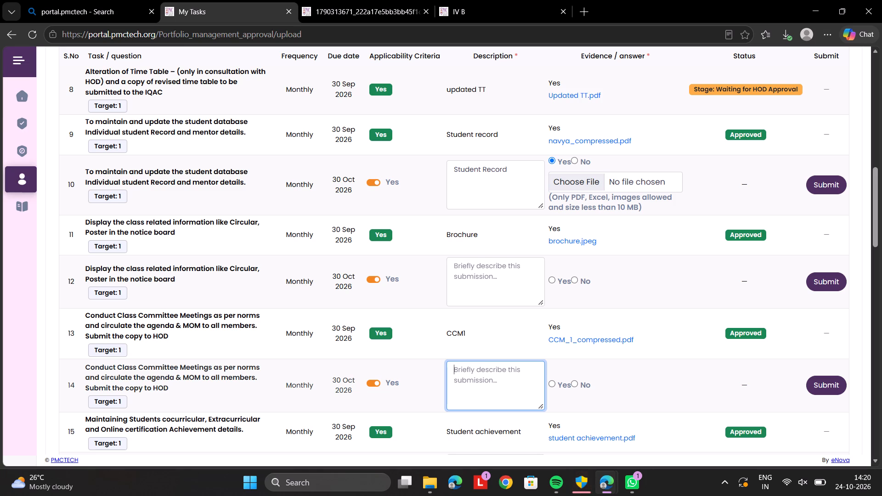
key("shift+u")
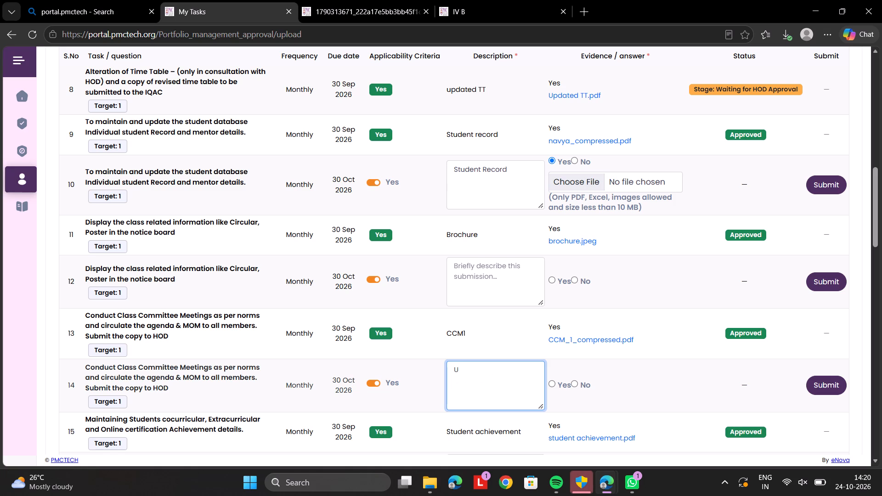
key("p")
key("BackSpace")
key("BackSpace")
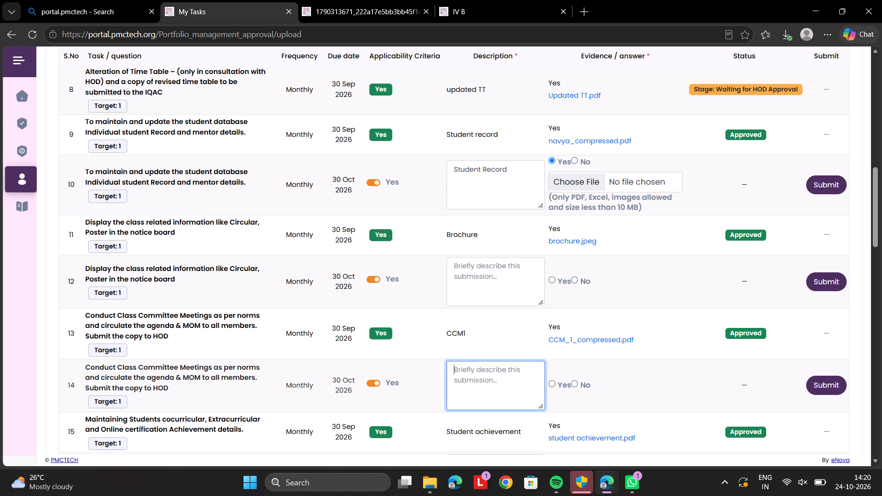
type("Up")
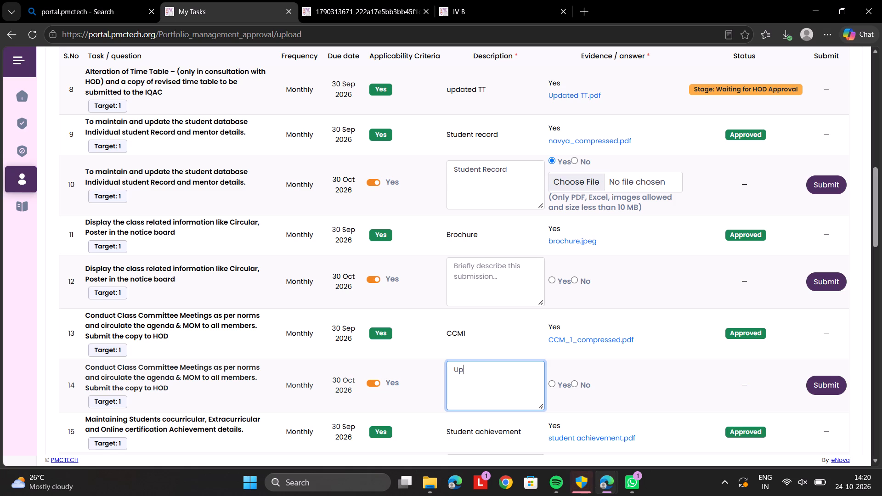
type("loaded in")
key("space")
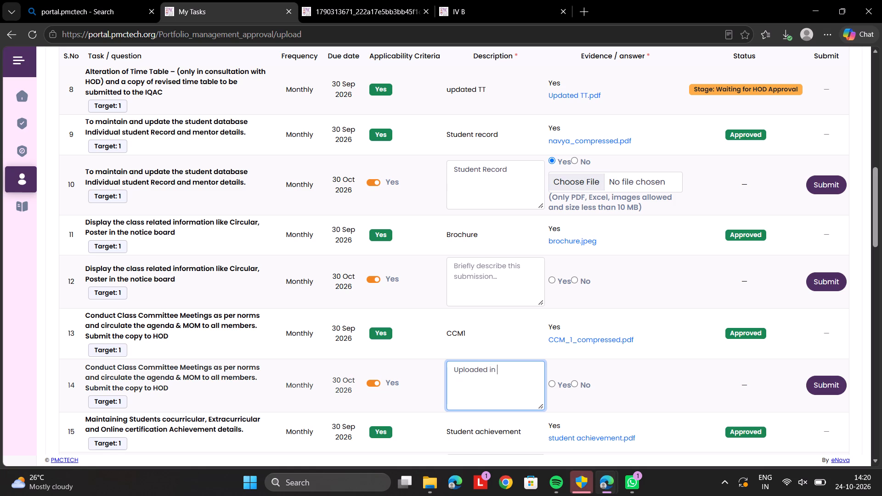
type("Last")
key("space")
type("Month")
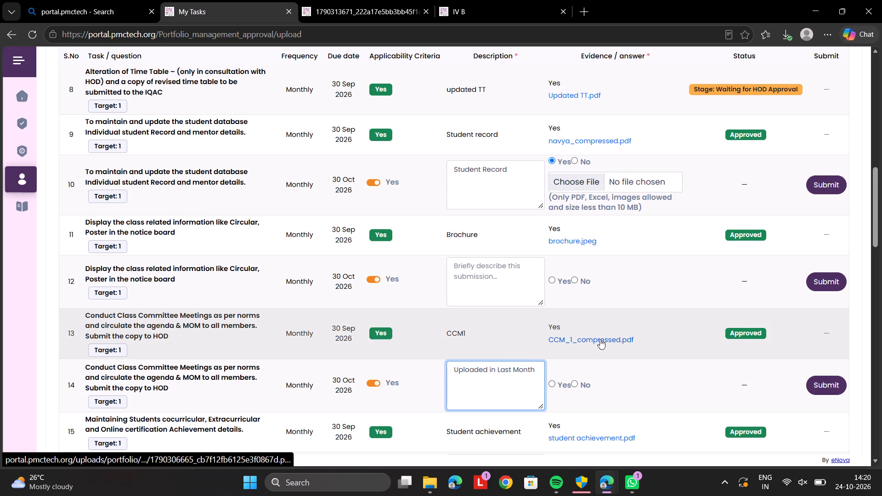
Open the approved September Class Committee Meetings task's CCM_1_compressed.pdf and save a copy as "CCM" in Downloads.
left_click(596, 339)
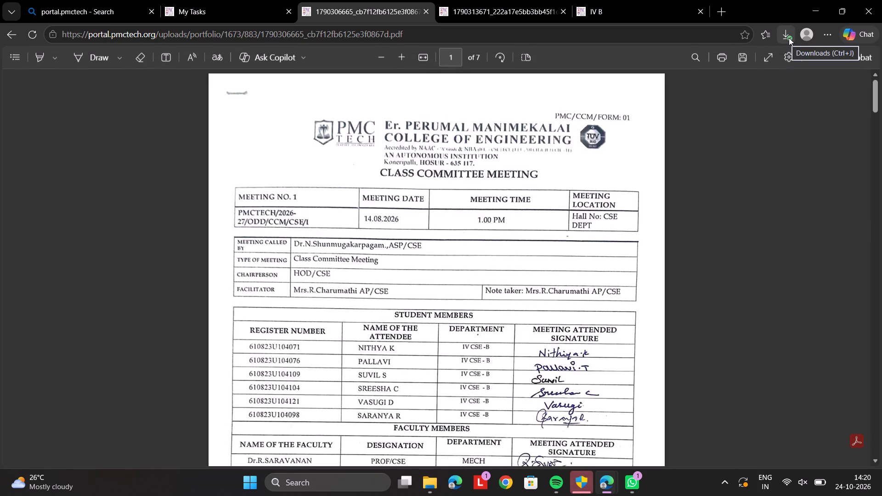
left_click(789, 38)
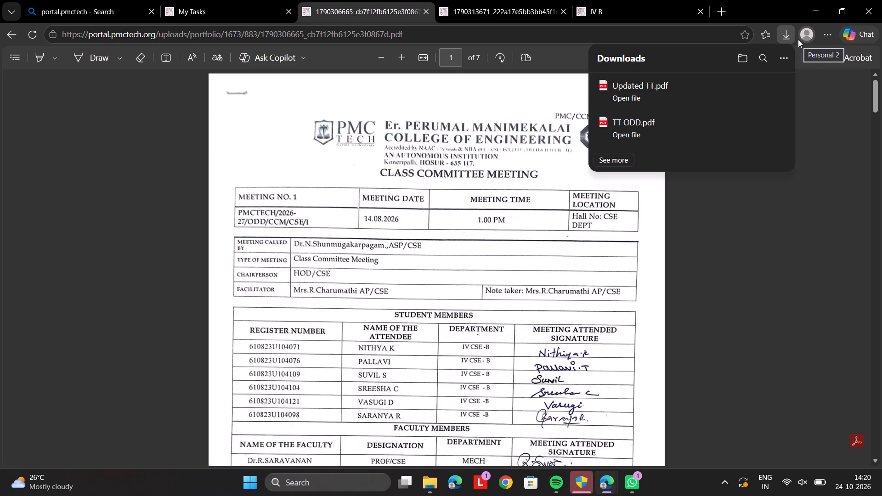
left_click(774, 389)
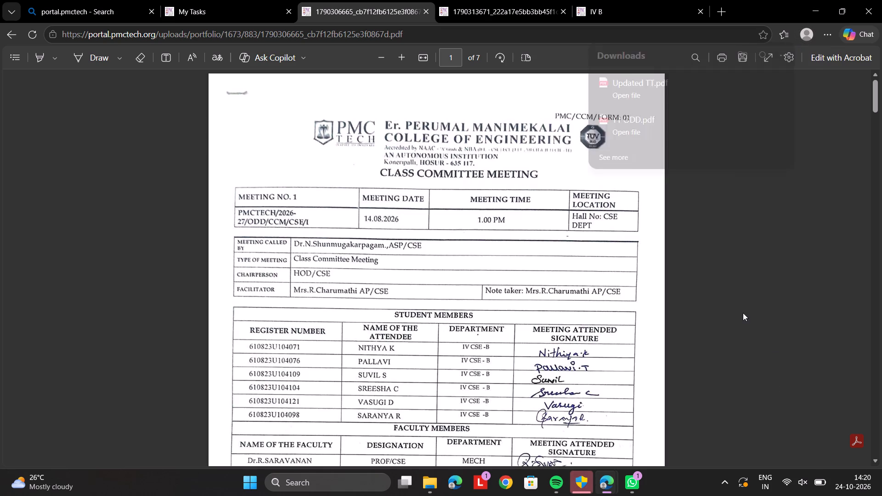
left_click(744, 62)
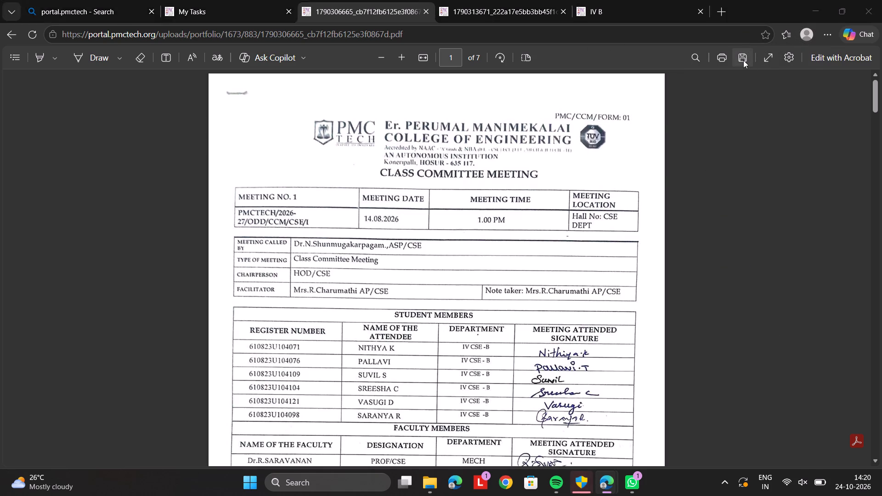
left_click(743, 60)
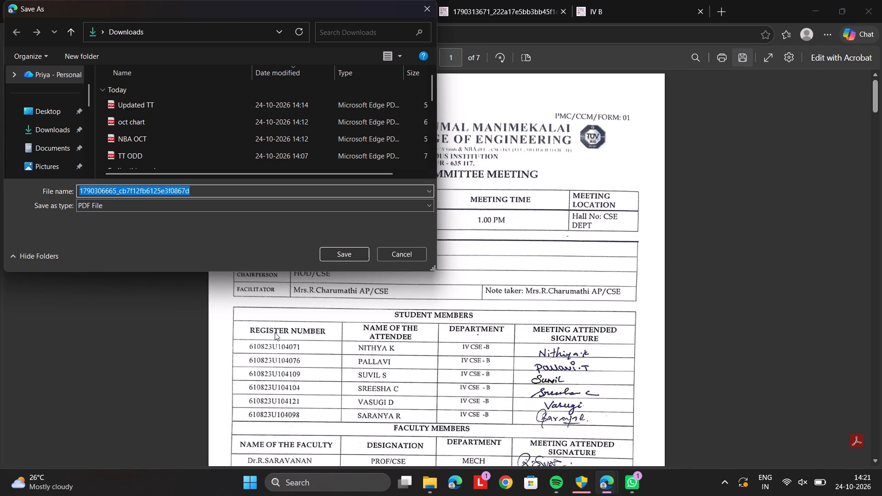
key("BackSpace")
type("CC")
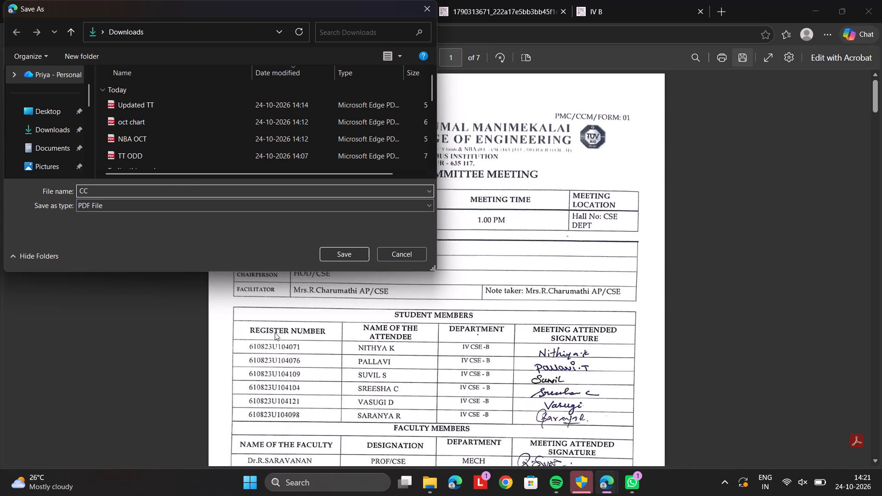
key("shift+m")
left_click(338, 257)
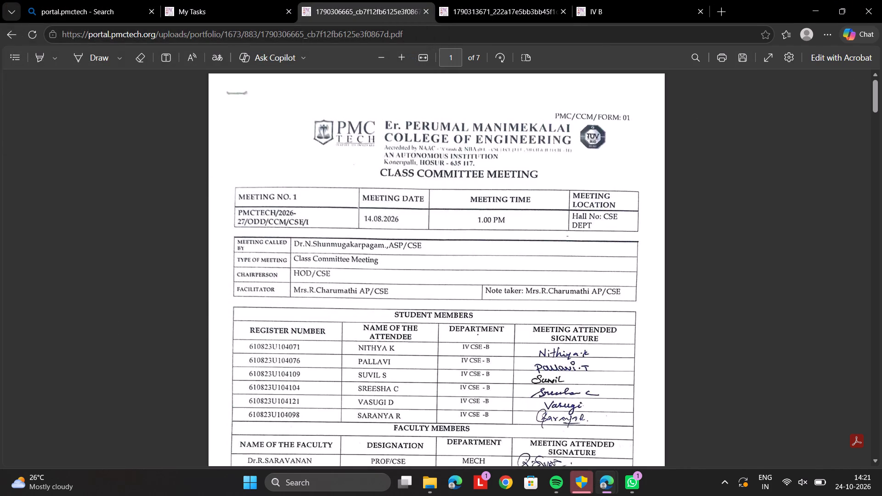
Back on My Tasks, replace the pending Class Committee Meetings task's description with "CCM" and answer Yes for its evidence.
left_click(220, 12)
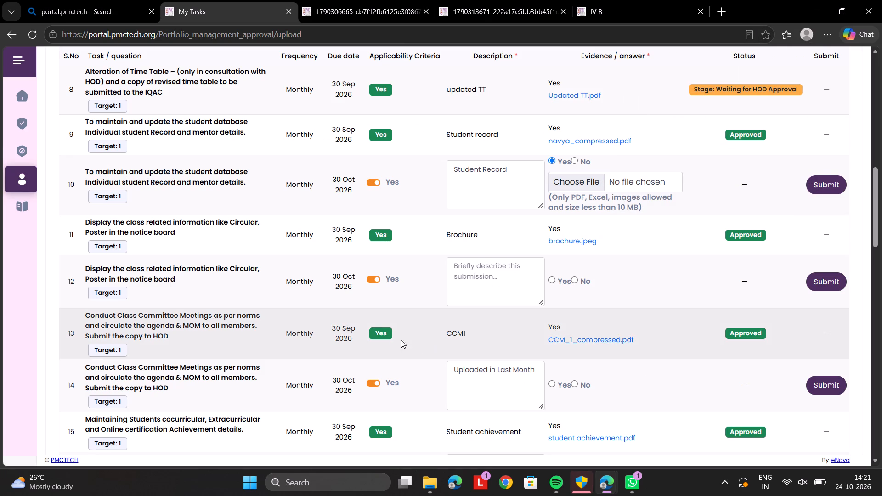
left_click(461, 265)
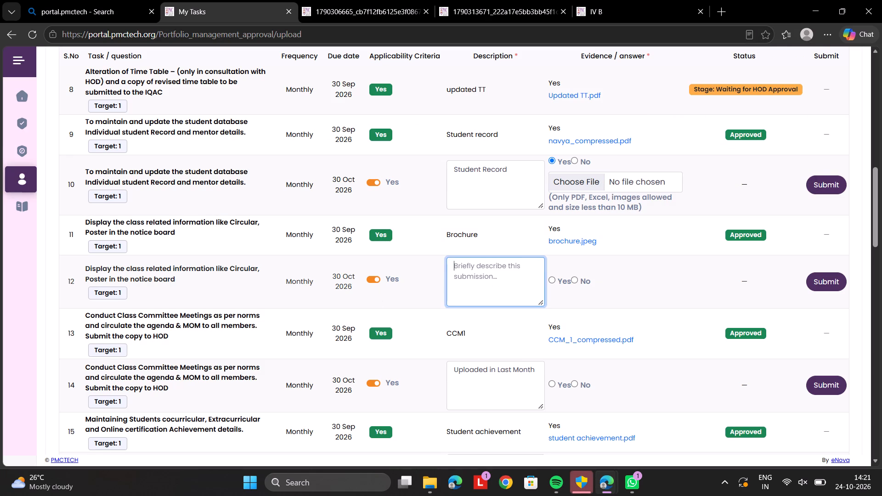
left_click(477, 375)
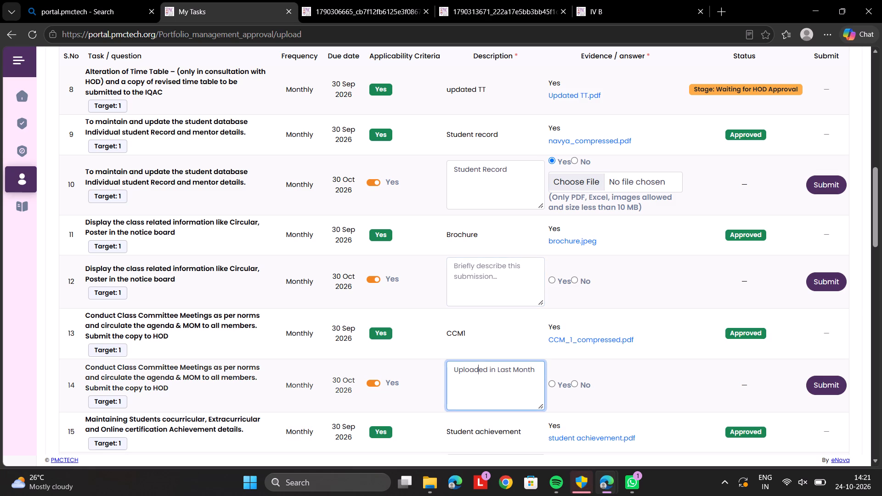
left_click_drag(541, 370, 386, 379)
key("BackSpace")
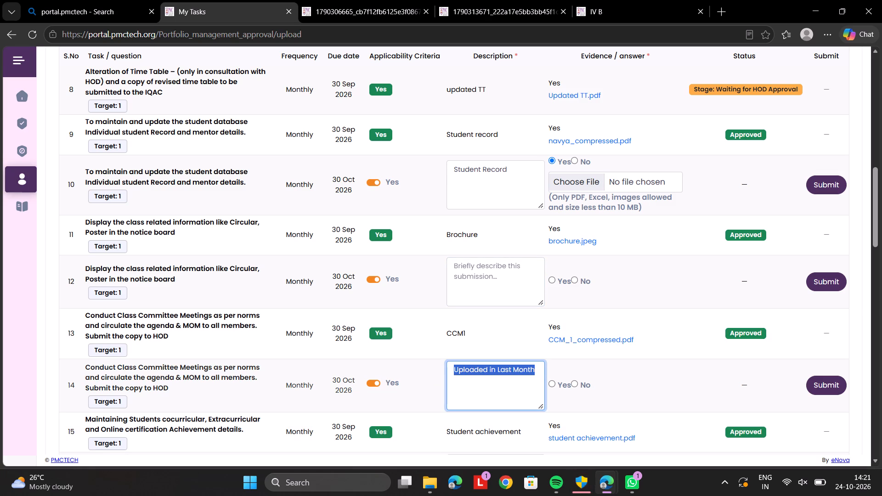
type("CC")
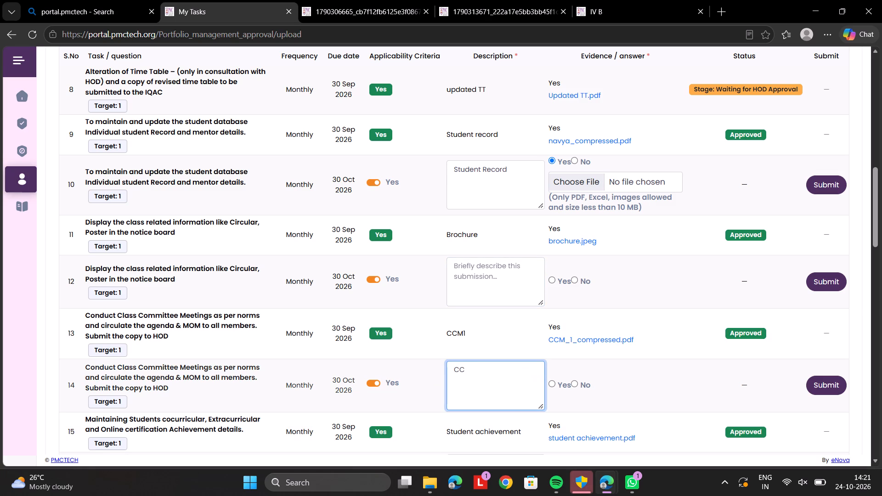
key("shift+m")
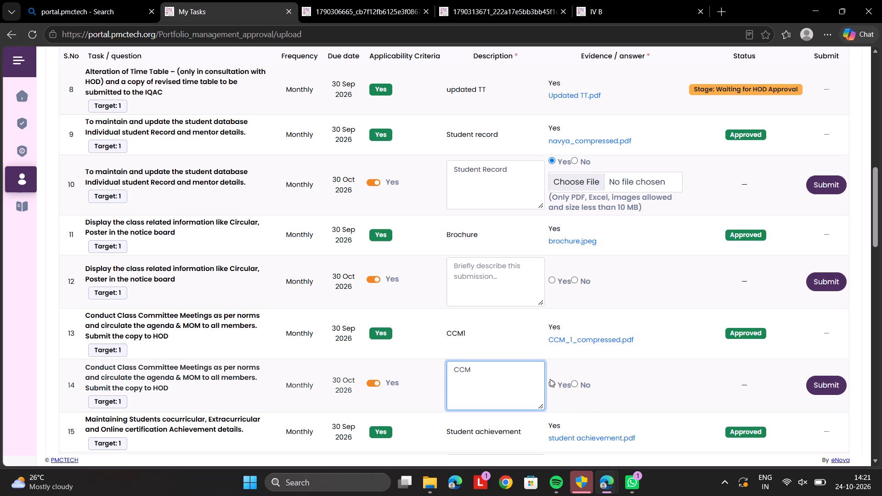
left_click(550, 380)
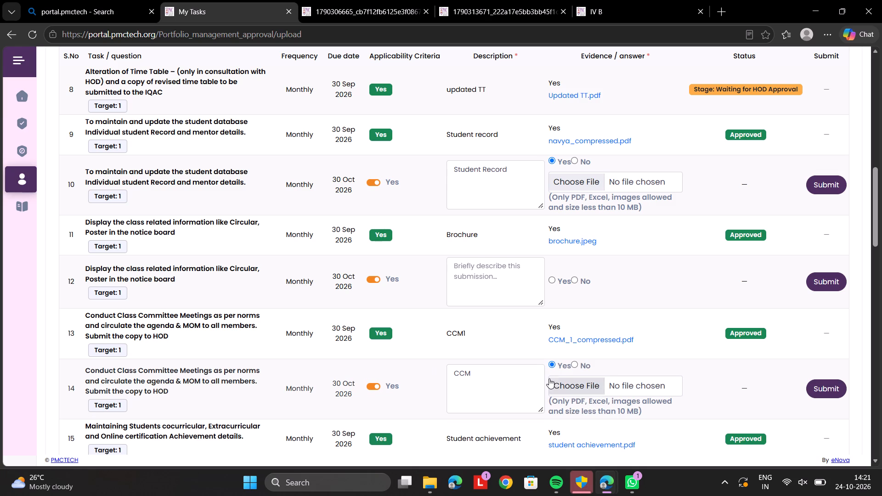
Attach CCM from Downloads as evidence for the pending Class Committee Meetings task due 30 Oct 2026 and submit it.
left_click(584, 386)
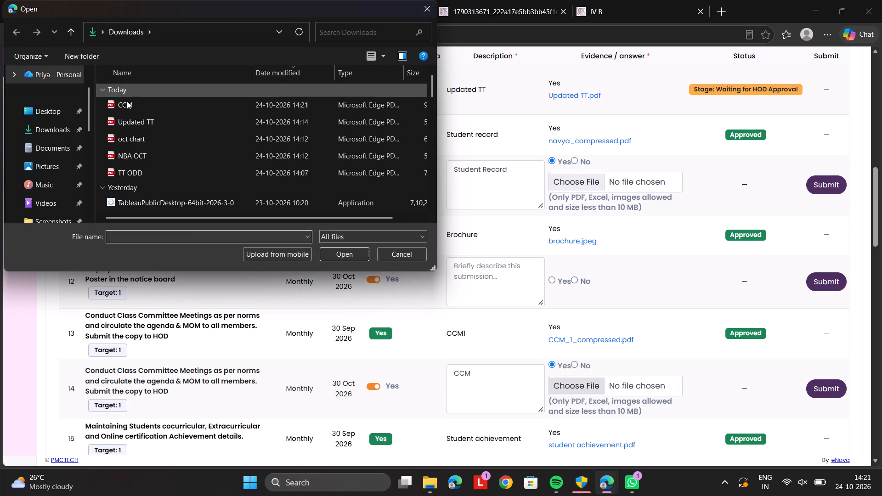
left_click(136, 107)
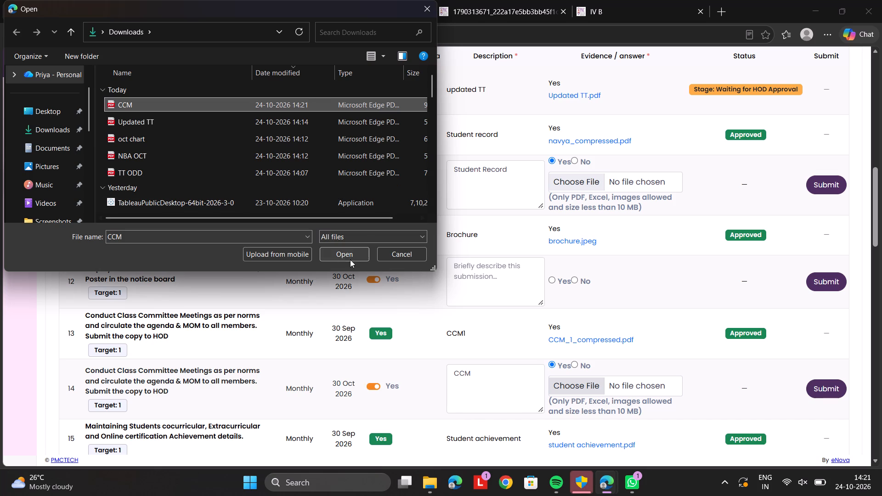
left_click(349, 253)
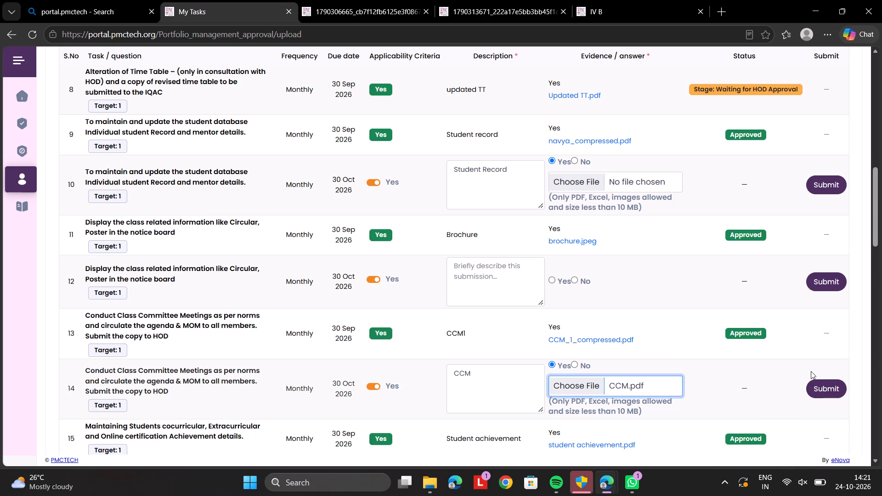
left_click(826, 385)
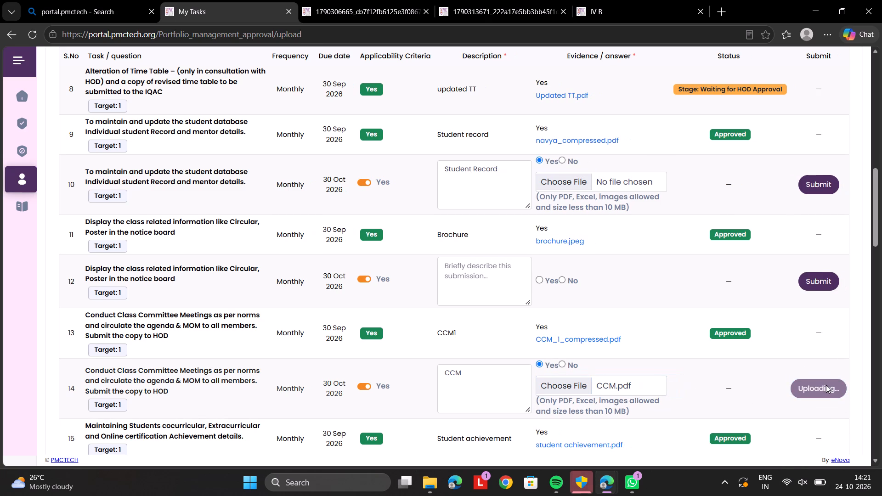
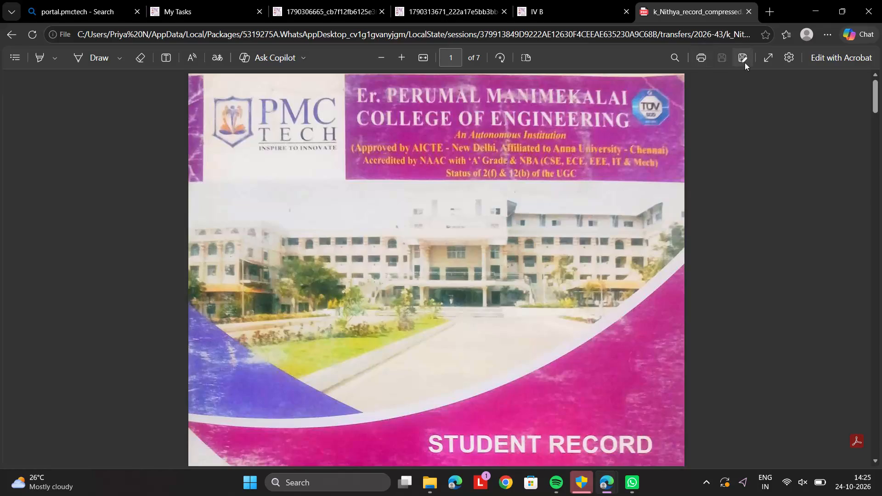
Save a copy of the open student record PDF in Downloads, keeping its suggested file name.
left_click(745, 58)
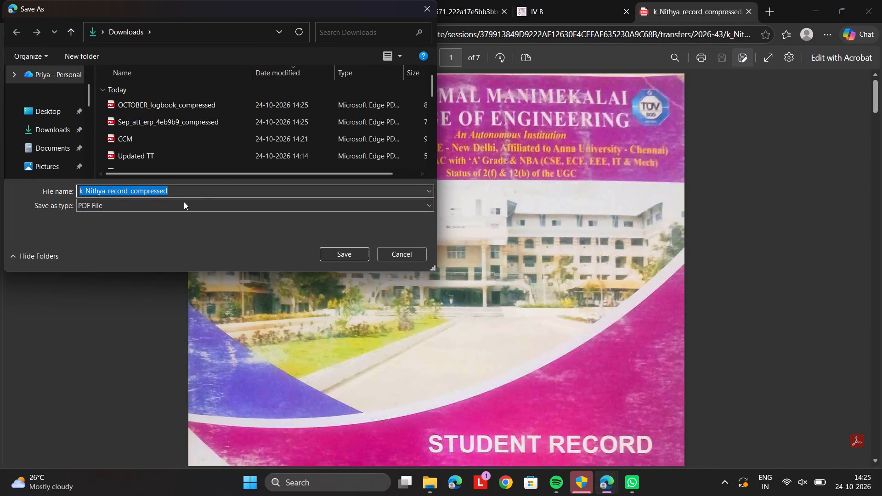
left_click(60, 128)
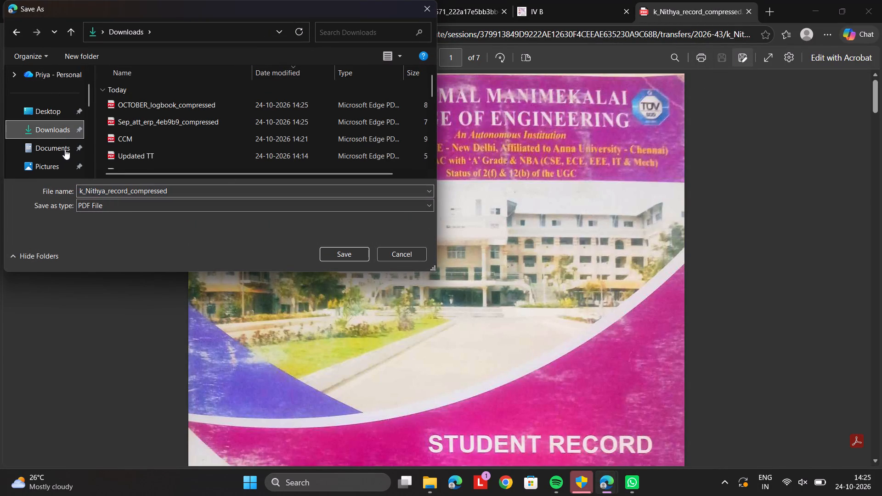
left_click(355, 256)
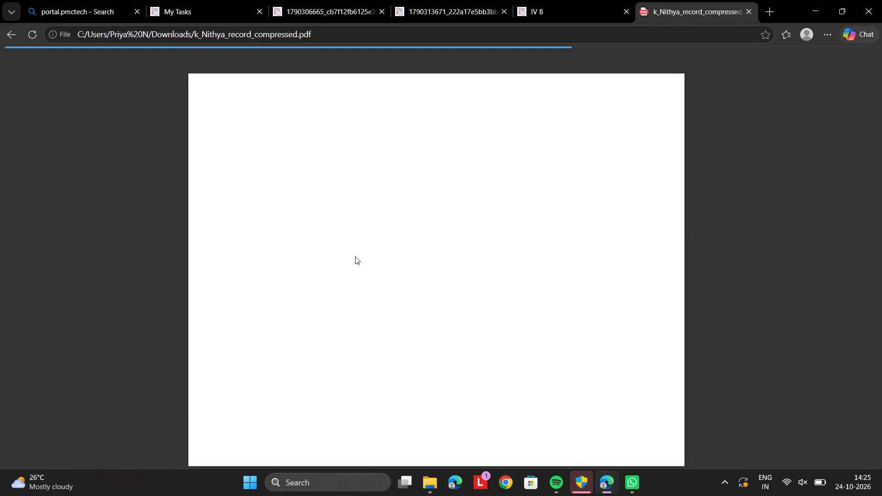
Look through all the pages of the saved student record PDF to check its contents.
scroll(848, 339, "down", 8)
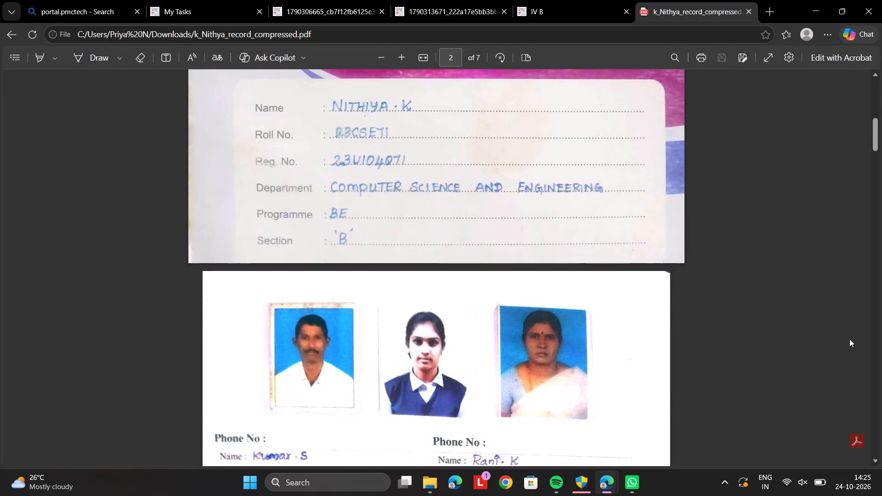
scroll(849, 339, "down", 18)
scroll(849, 339, "down", 4)
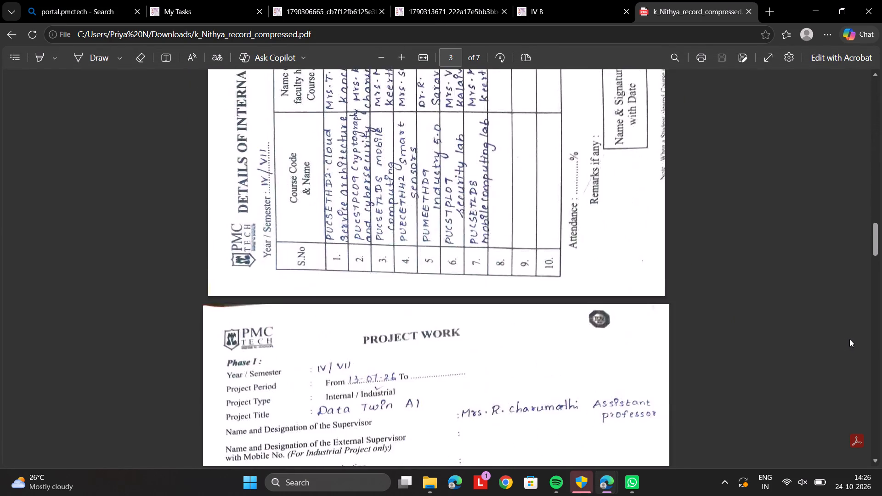
scroll(849, 339, "down", 17)
scroll(849, 339, "down", 13)
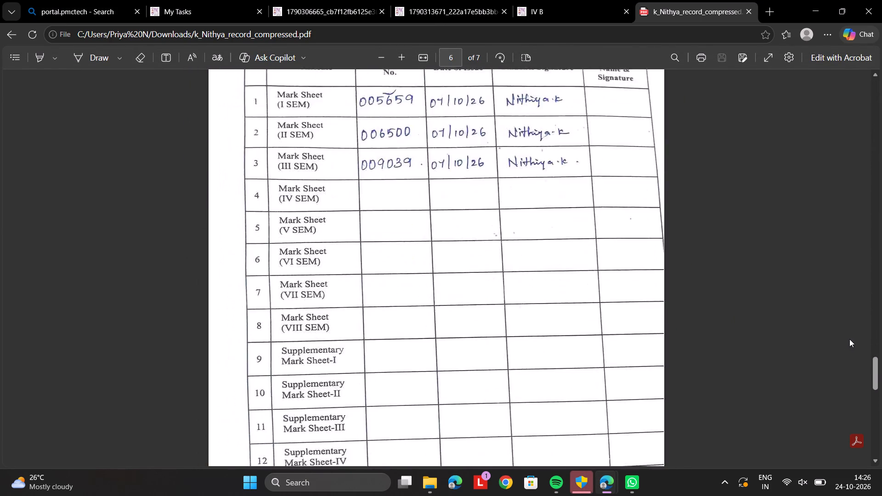
scroll(849, 339, "down", 19)
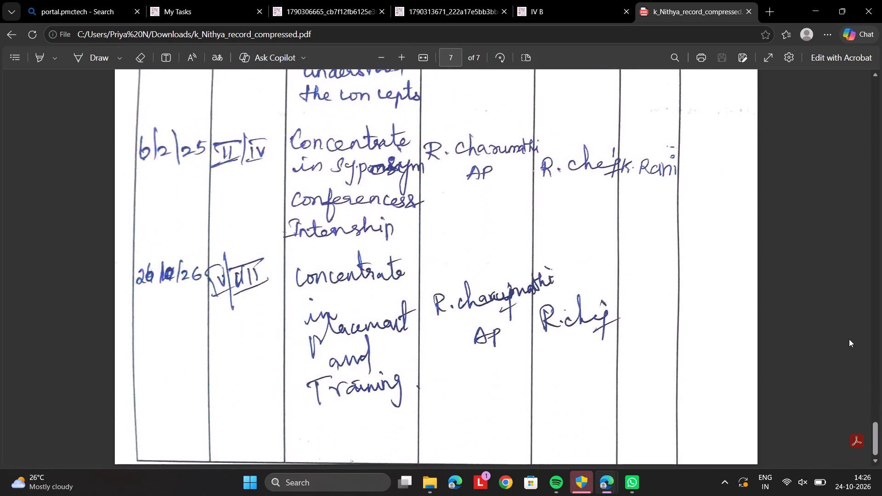
Close the student record, updated timetable and Class Committee Meeting PDFs, leaving IV B open.
left_click(752, 12)
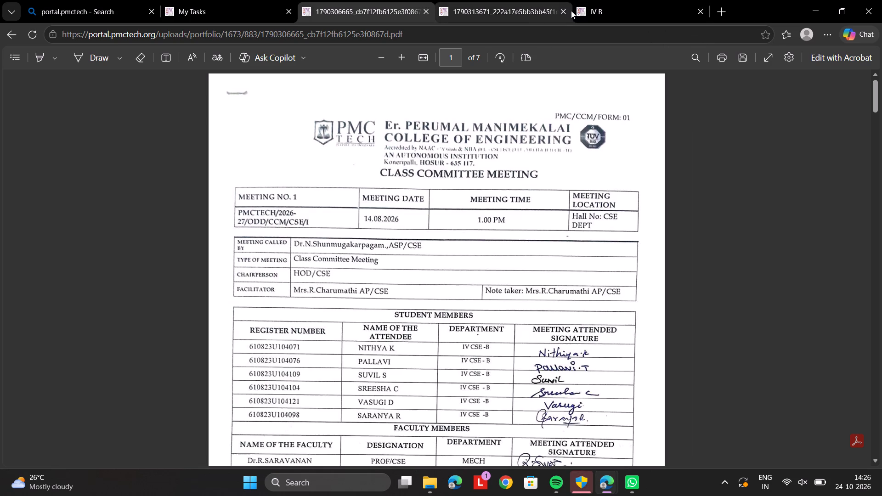
left_click(560, 6)
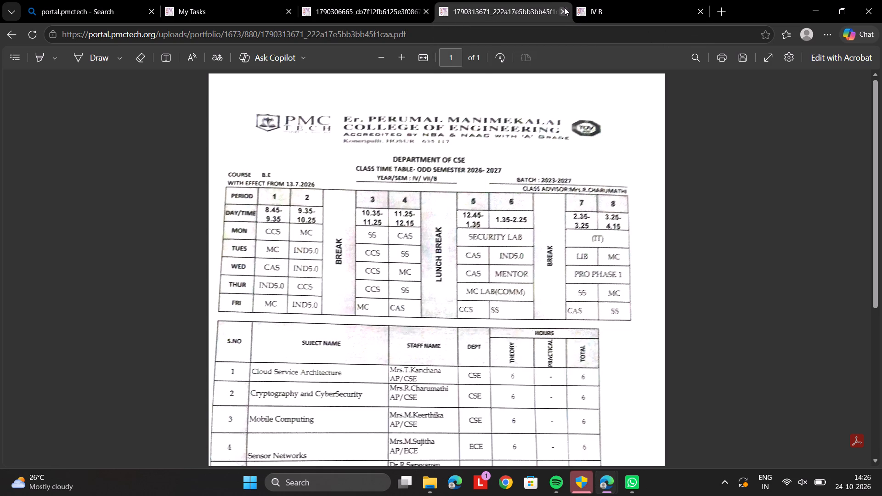
left_click(564, 7)
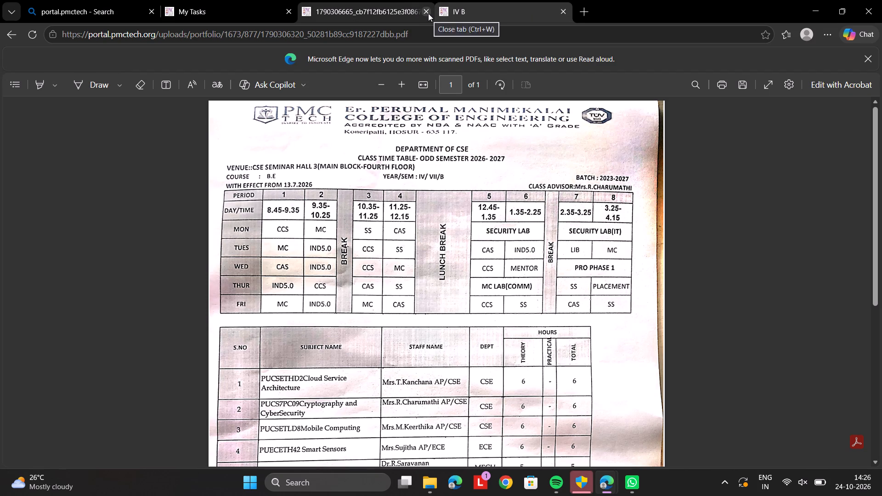
left_click(428, 13)
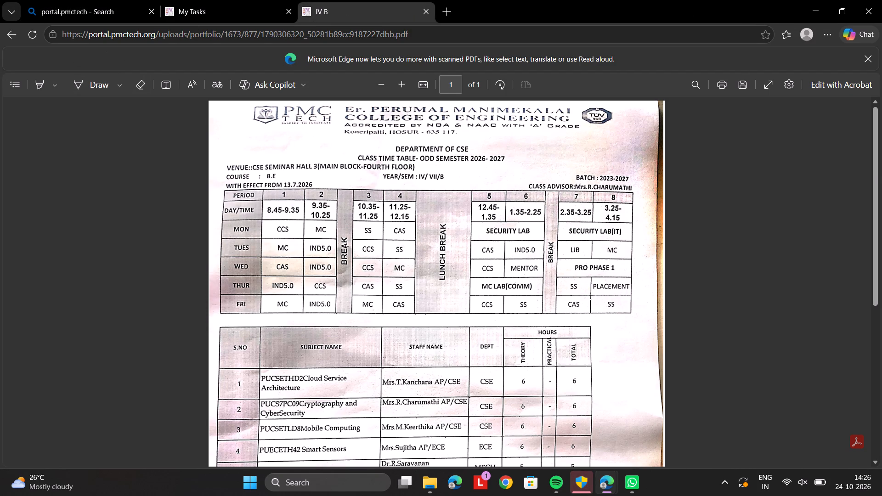
On My Tasks, attach the saved student record PDF as evidence for the student database task due 30 Oct 2026 and submit it.
left_click(203, 11)
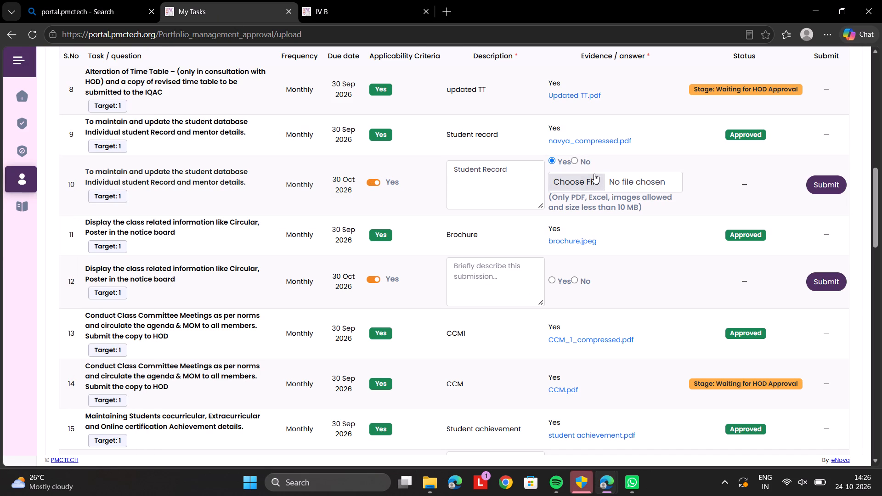
left_click(571, 176)
left_click(195, 104)
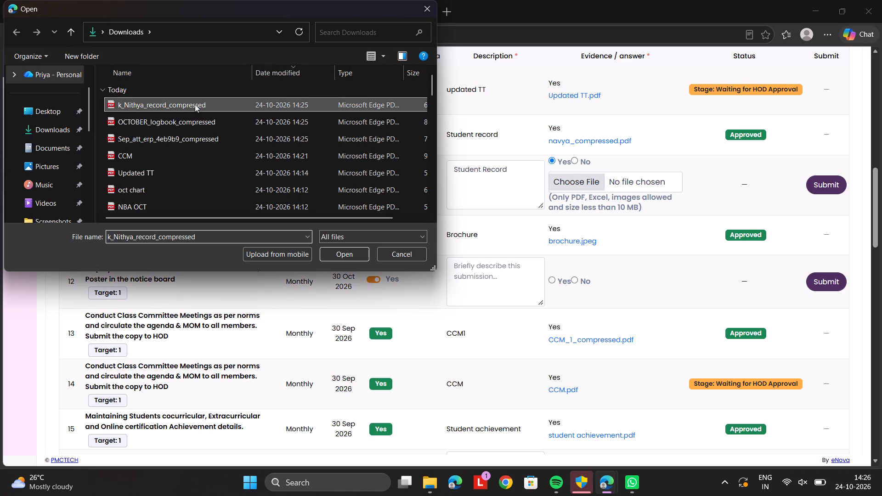
left_click(350, 254)
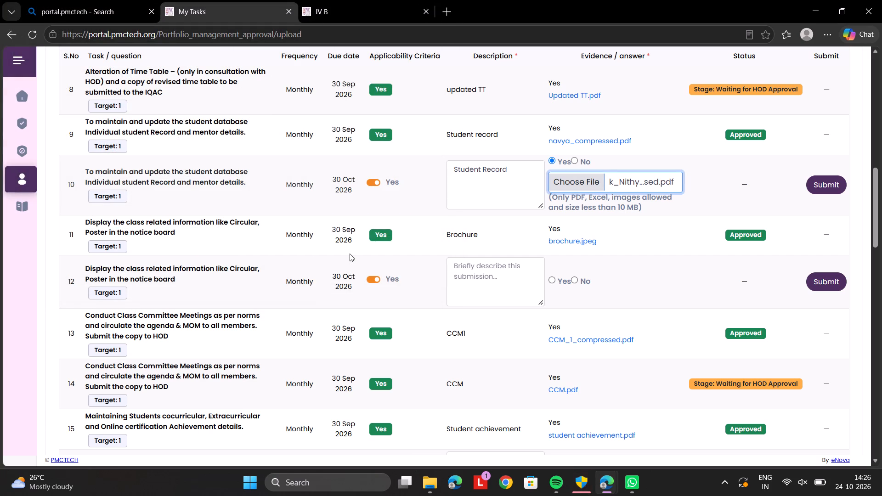
left_click(831, 184)
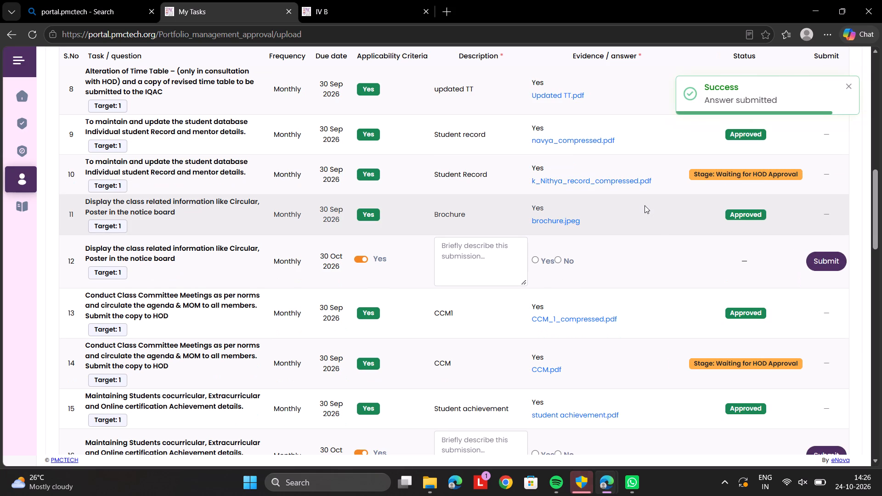
Attach Sep_att_erp_4eb9b9_compressed from Downloads as evidence for the Master Log Book and Attendance task due 30 Oct 2026 and submit it.
scroll(485, 153, "up", 6)
scroll(513, 300, "up", 1)
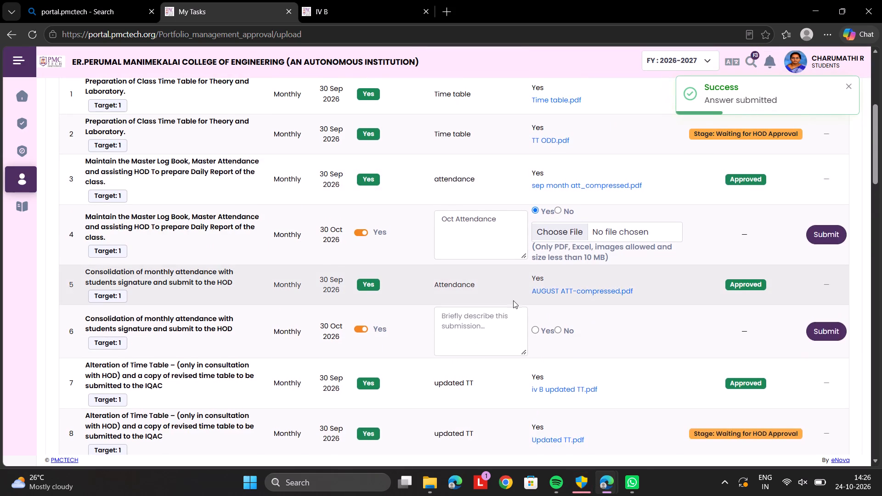
scroll(513, 300, "up", 3)
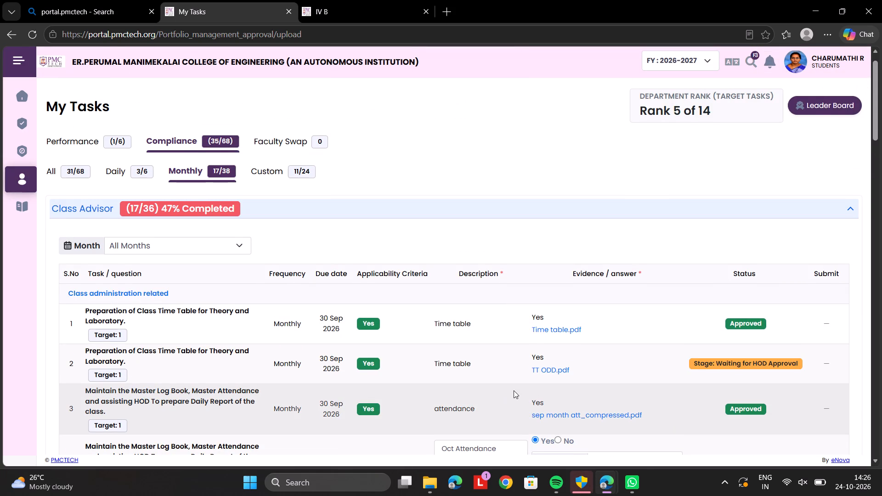
scroll(514, 390, "down", 2)
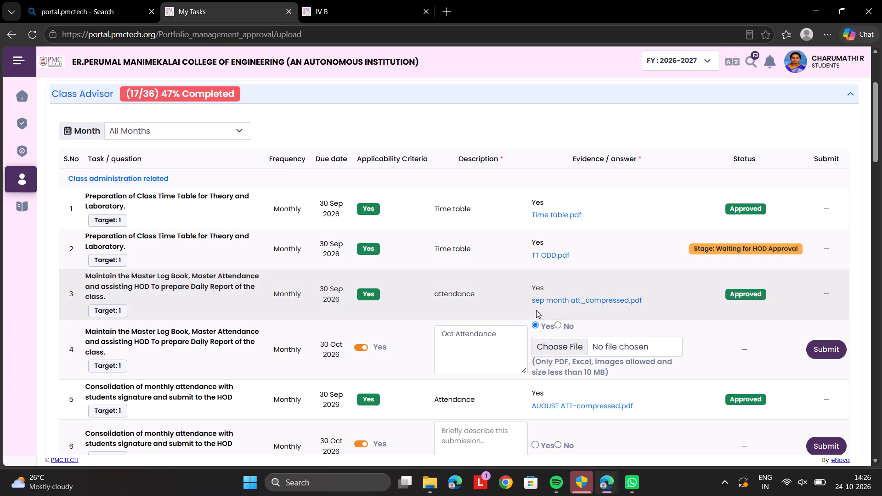
left_click(553, 349)
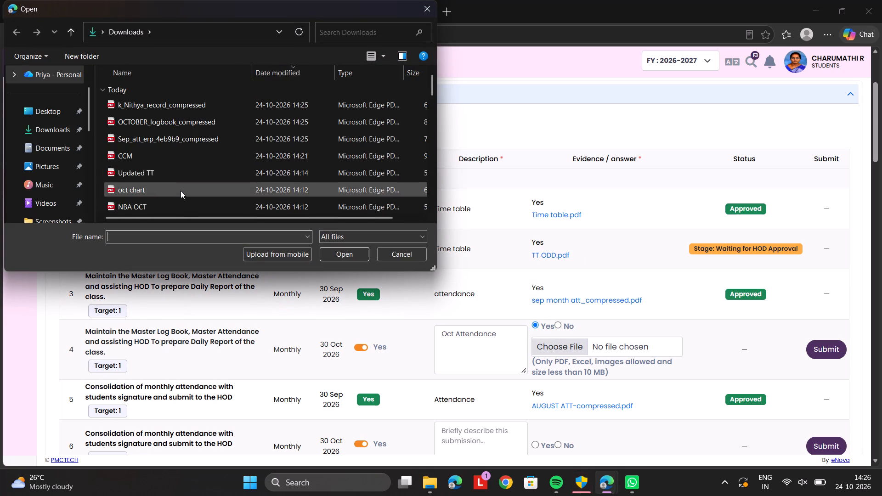
scroll(190, 195, "down", 1)
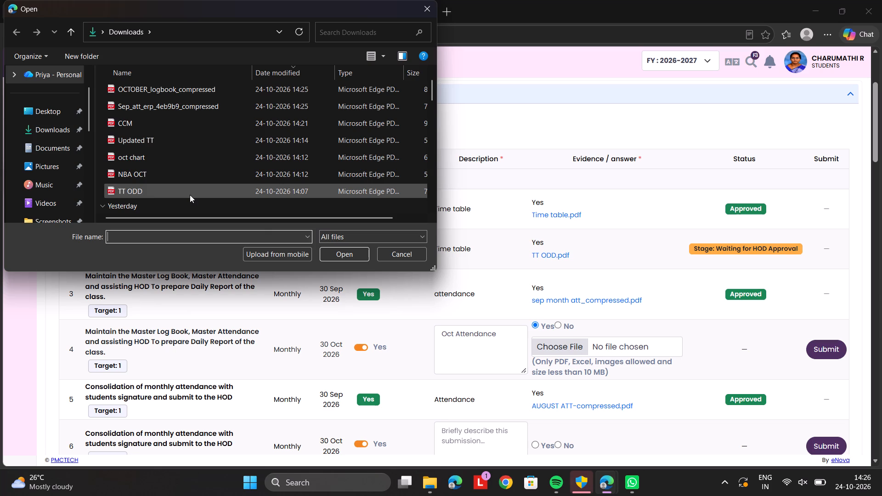
scroll(190, 195, "up", 1)
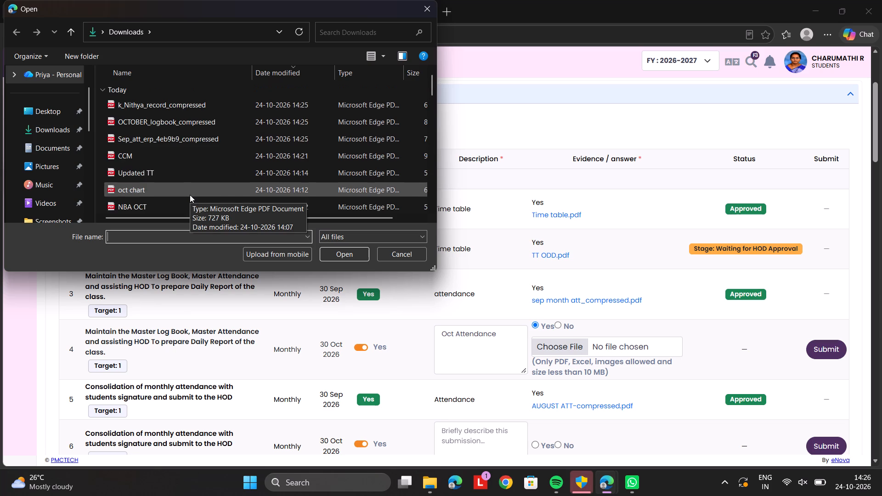
left_click(216, 140)
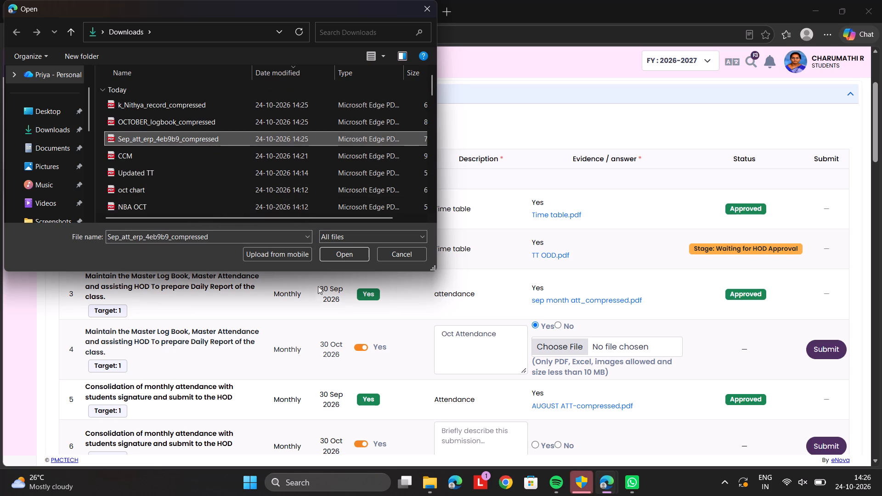
left_click(347, 252)
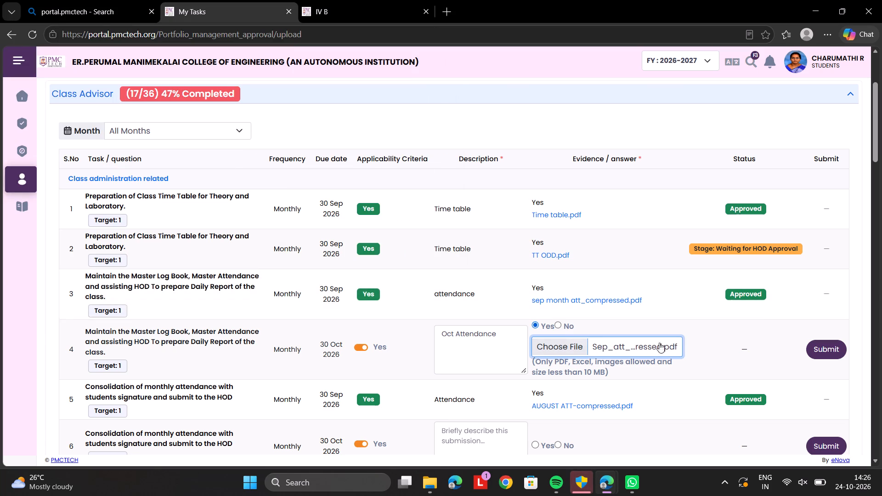
left_click(823, 351)
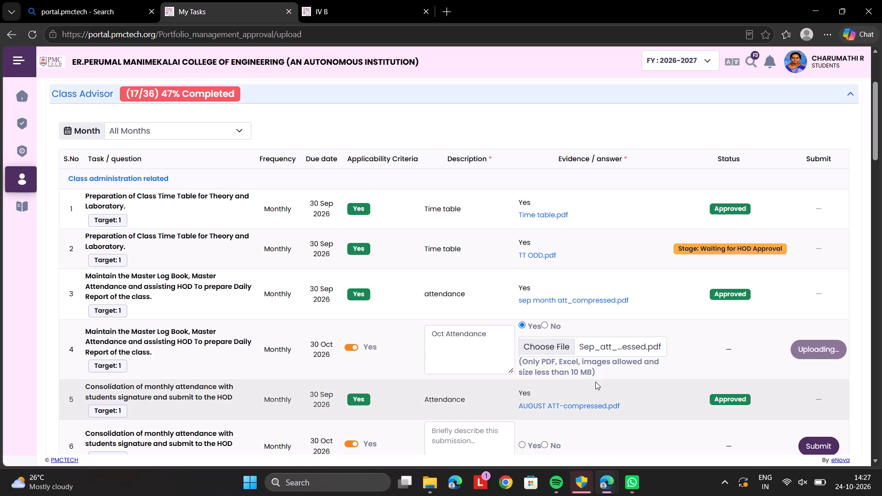
Open the Oct Attendance task's submitted evidence, Sep_att_erp_4eb9b9_compressed.pdf, to check it, and close it again.
scroll(623, 353, "down", 1)
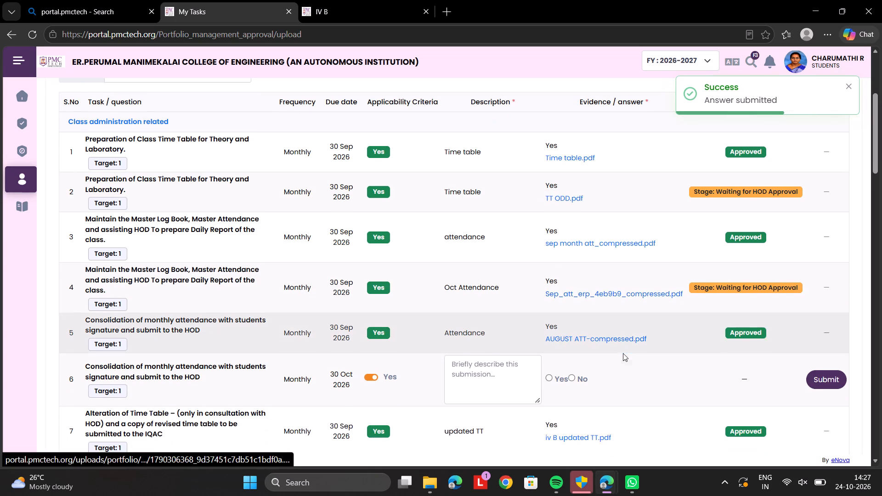
scroll(621, 358, "down", 1)
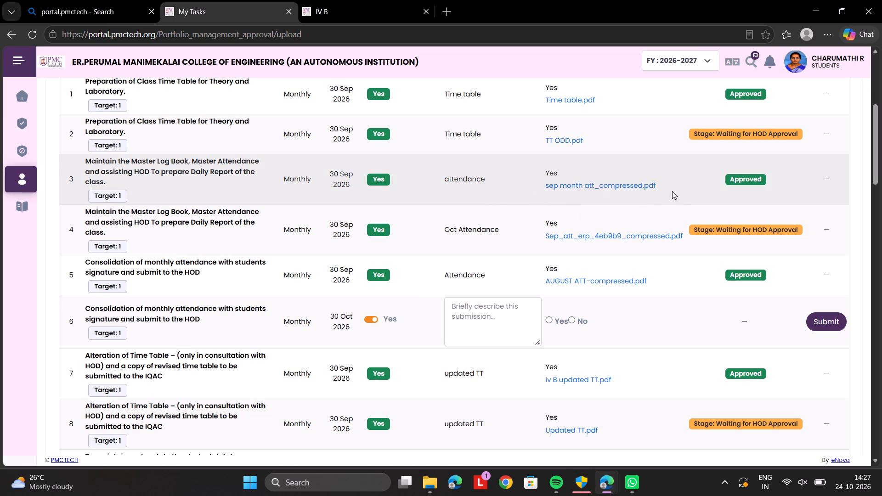
left_click(746, 179)
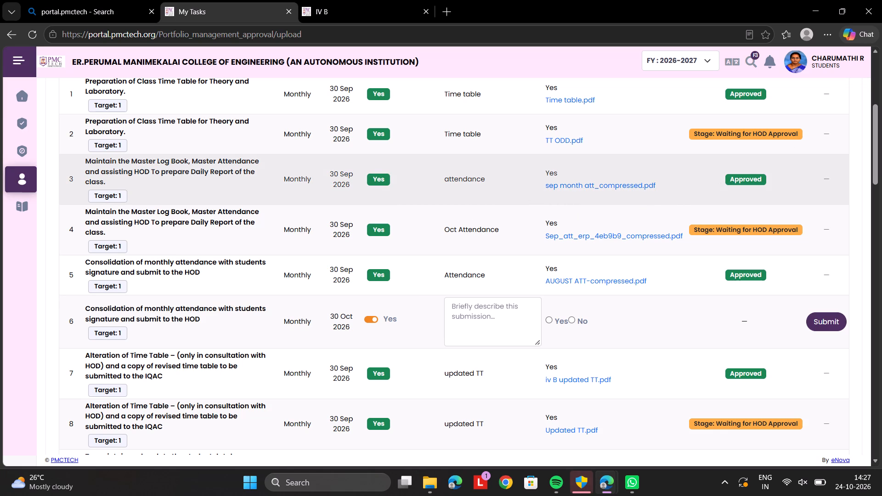
left_click(724, 229)
double_click(724, 229)
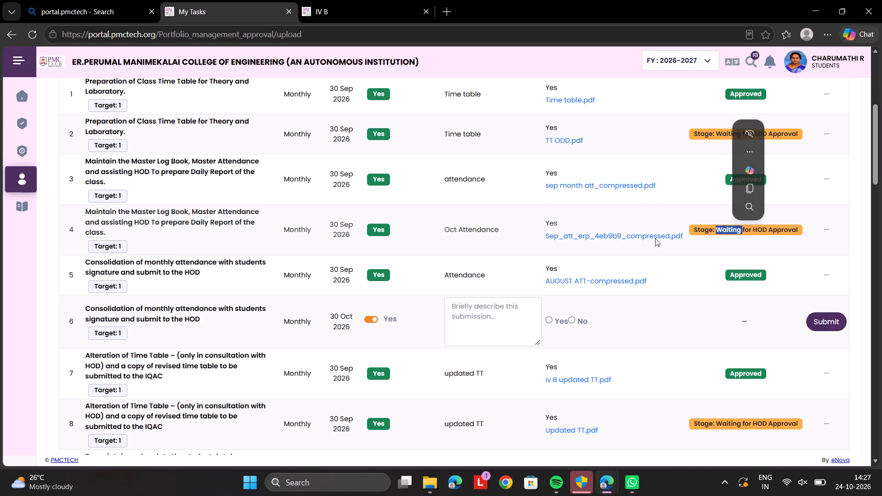
left_click(630, 238)
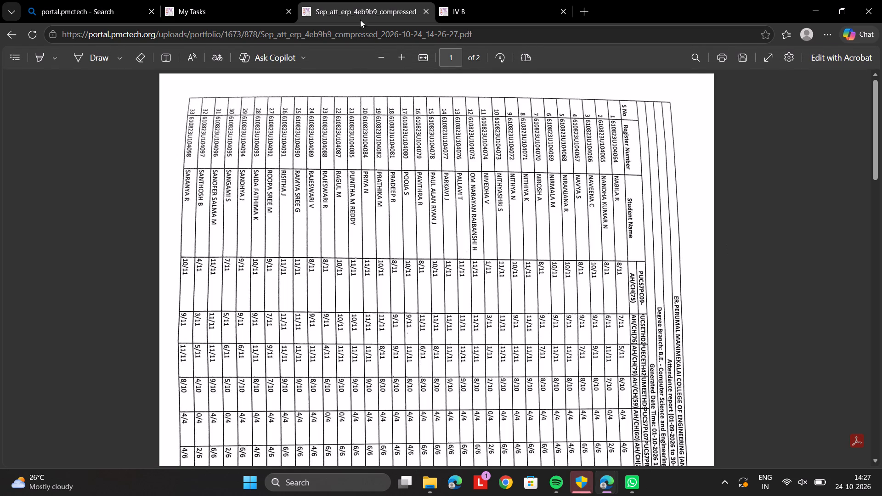
left_click(429, 13)
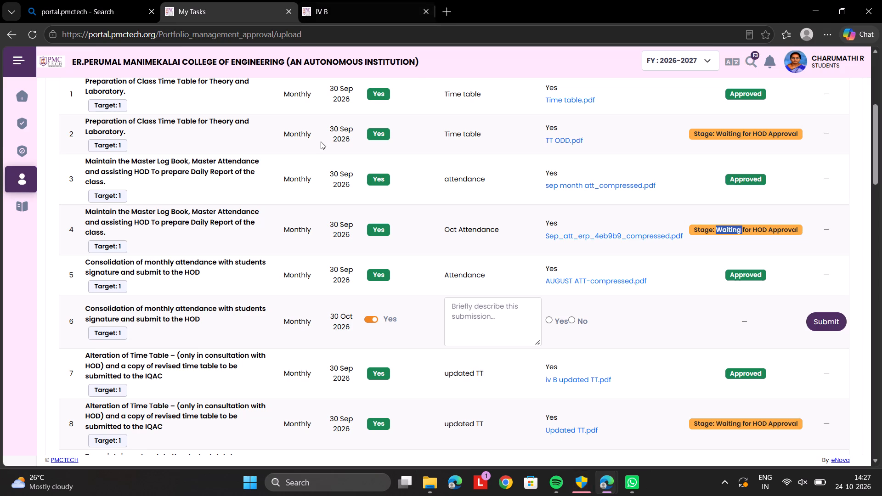
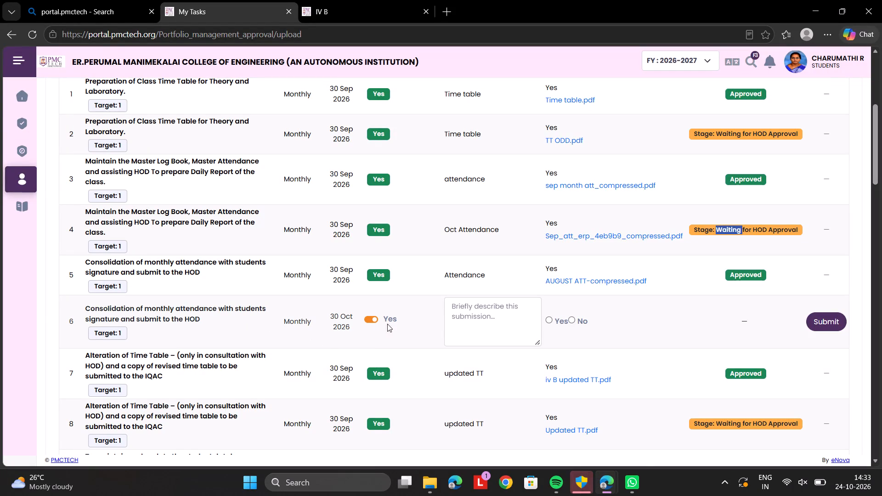
Reuse the description "Attendance" from the approved entry for the monthly attendance consolidation task due 30 Oct 2026.
left_click(475, 315)
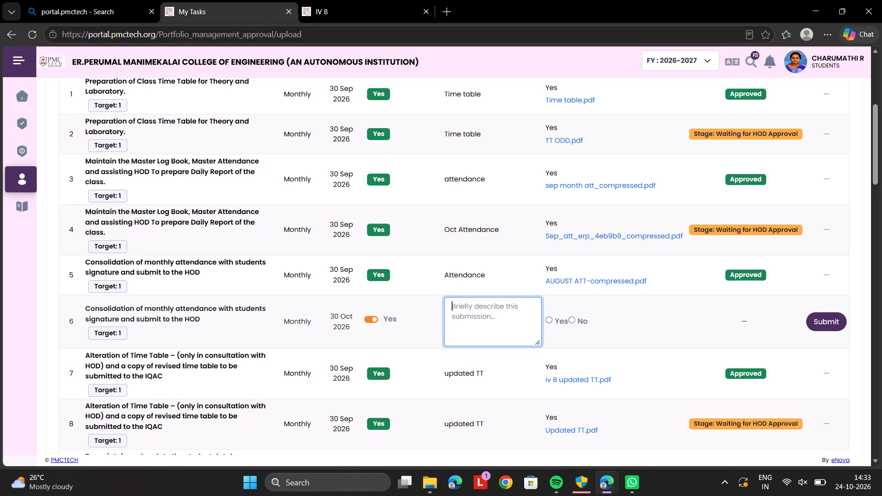
left_click_drag(488, 276, 465, 272)
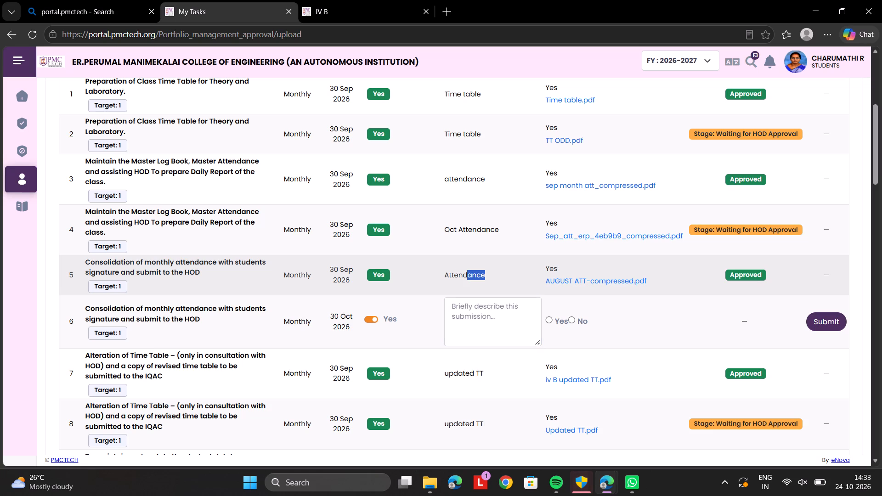
left_click_drag(465, 272, 424, 271)
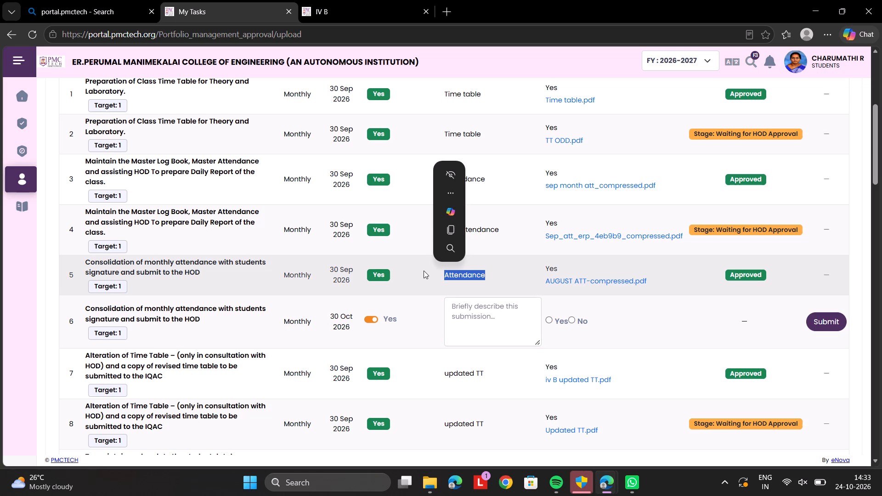
key("ctrl+c")
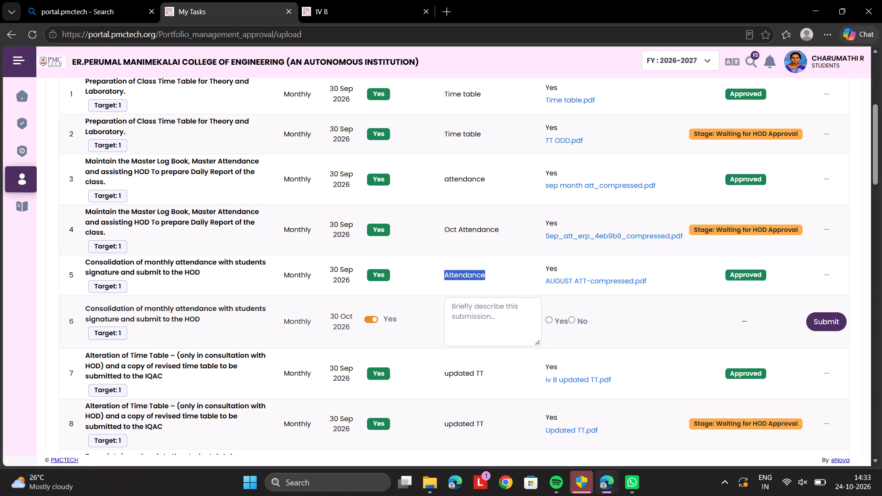
left_click(469, 311)
key("ctrl+v")
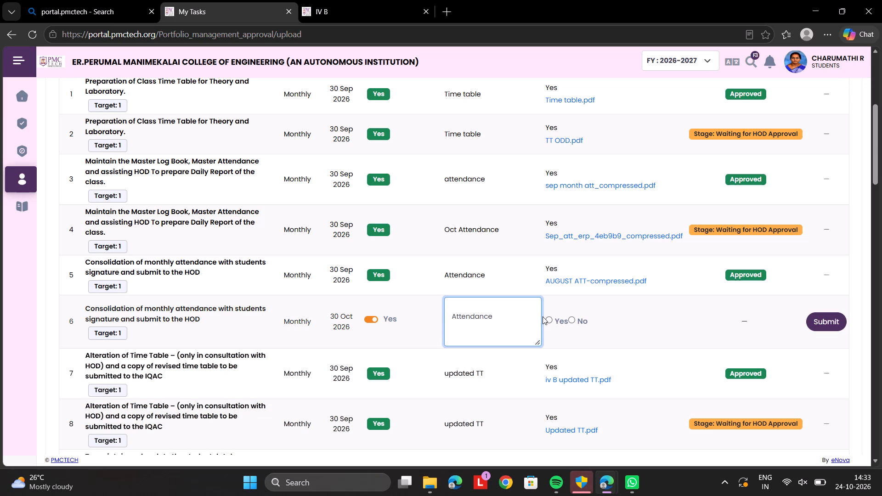
Attach Sep_att_erp_4eb9b9_compressed from Downloads as evidence for the monthly attendance consolidation task and submit it.
left_click(553, 321)
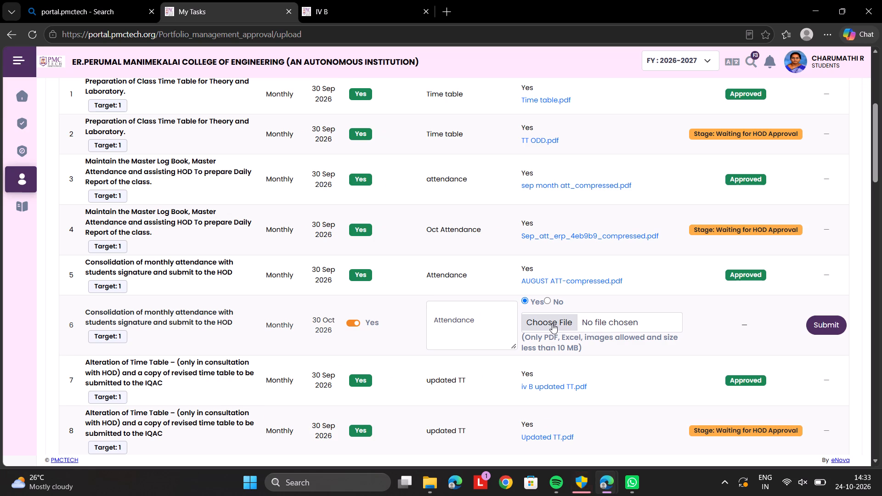
left_click(552, 323)
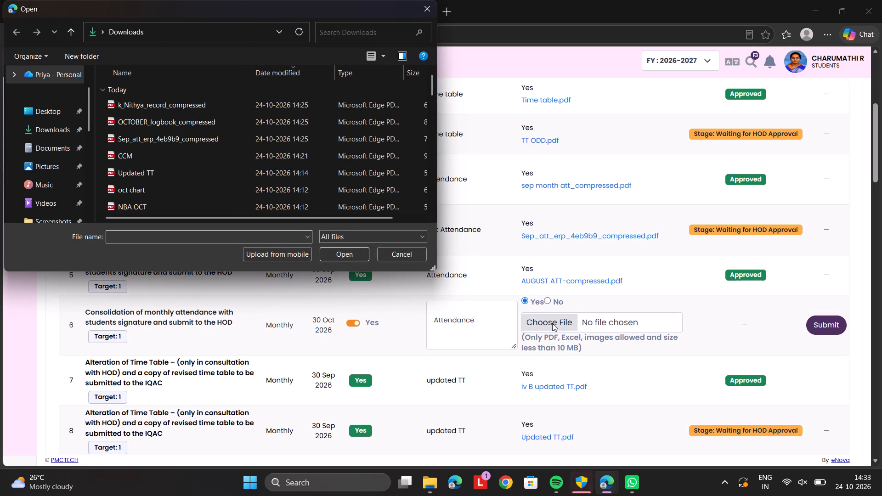
left_click(232, 143)
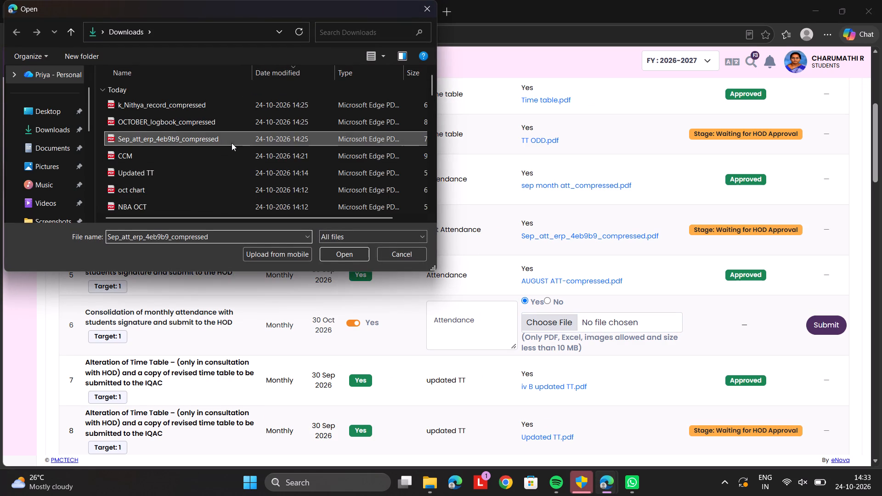
left_click(347, 257)
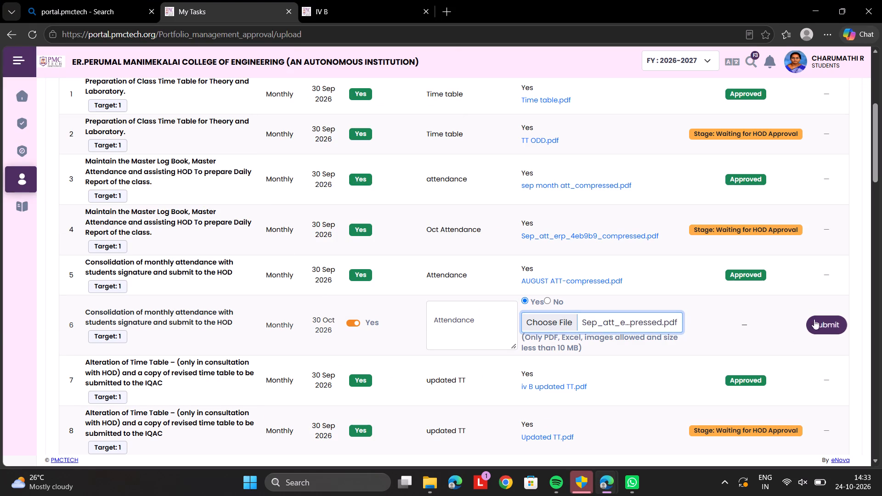
left_click(815, 325)
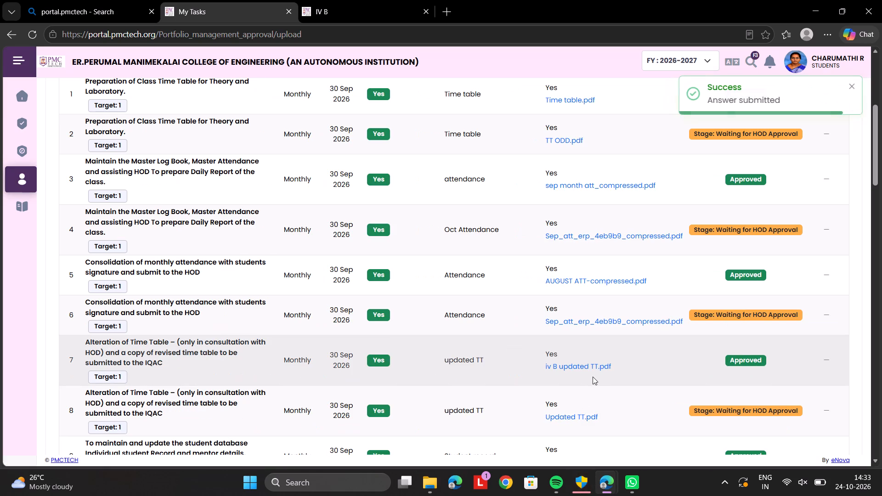
Find the next pending task, for displaying class information such as circulars and posters on the notice board.
scroll(593, 377, "down", 2)
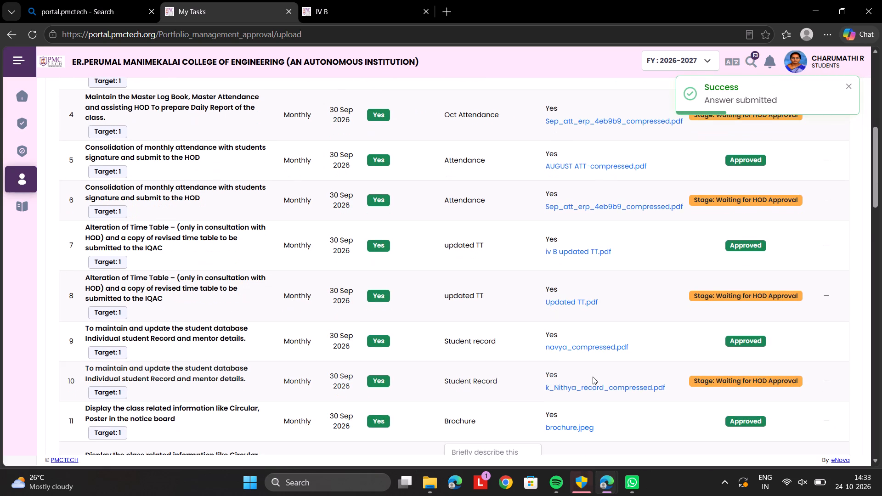
Locate the unsubmitted task due 30 Oct 2026 for displaying circulars and posters on the notice board.
scroll(593, 377, "down", 2)
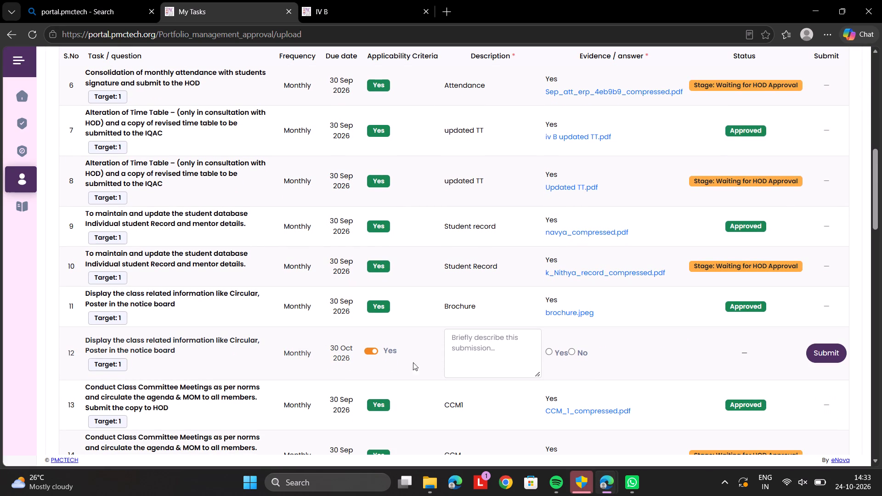
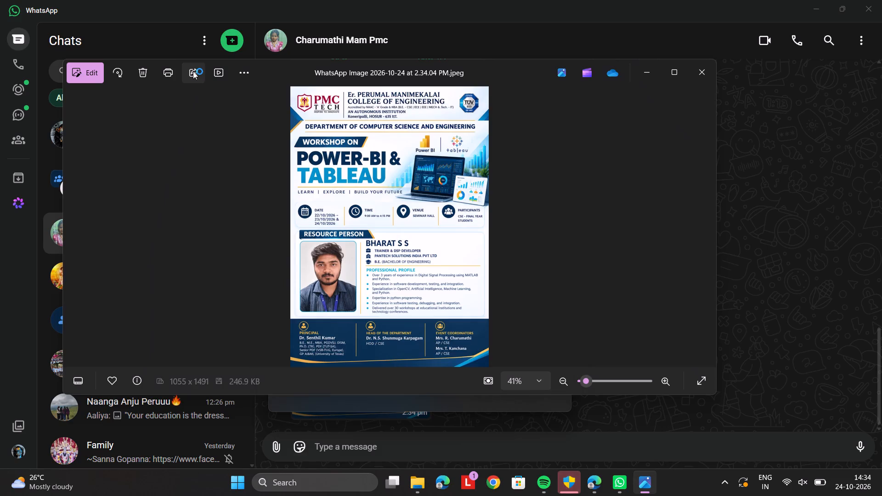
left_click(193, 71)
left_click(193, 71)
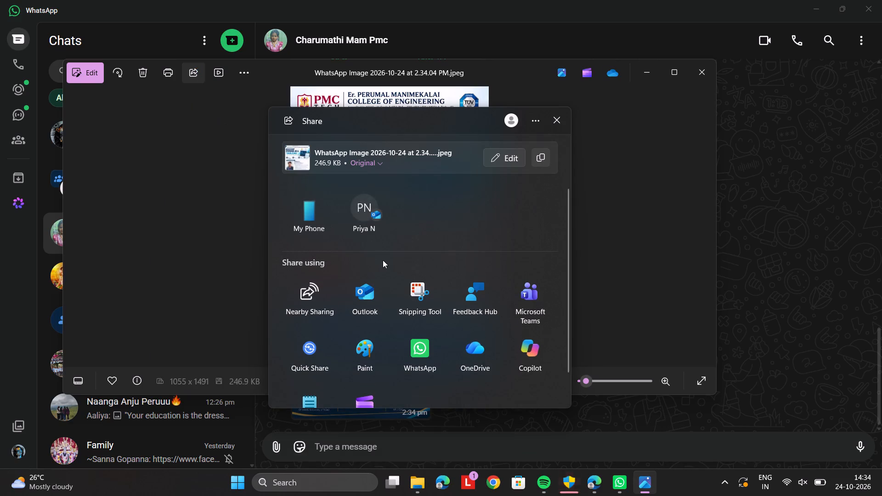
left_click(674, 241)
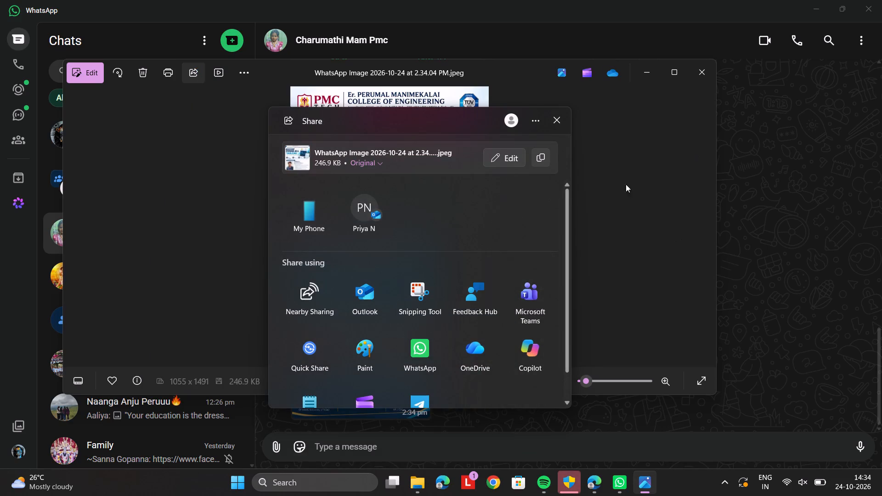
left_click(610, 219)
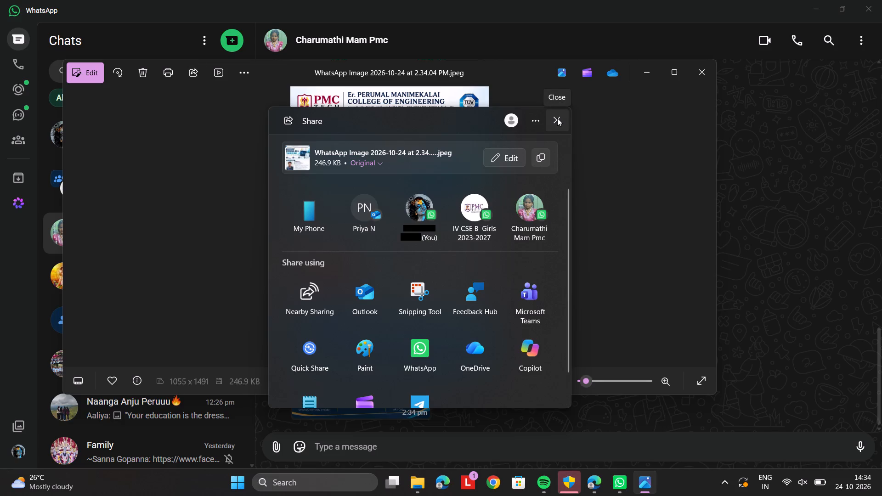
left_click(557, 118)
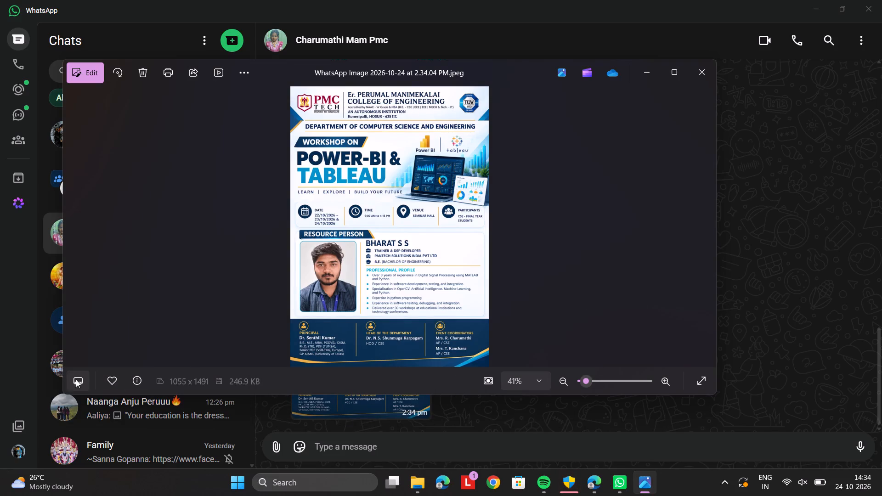
Open the print settings for the Power-BI & Tableau workshop poster image, with Microsoft Print to PDF as the printer.
left_click(171, 70)
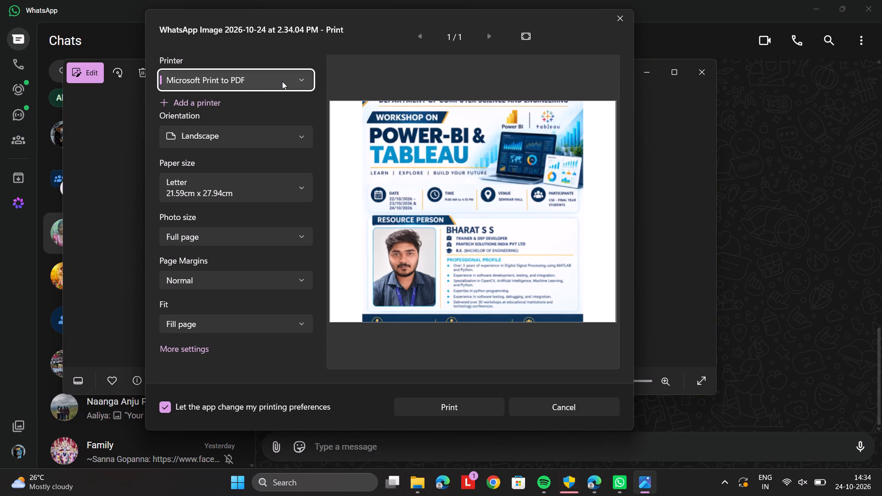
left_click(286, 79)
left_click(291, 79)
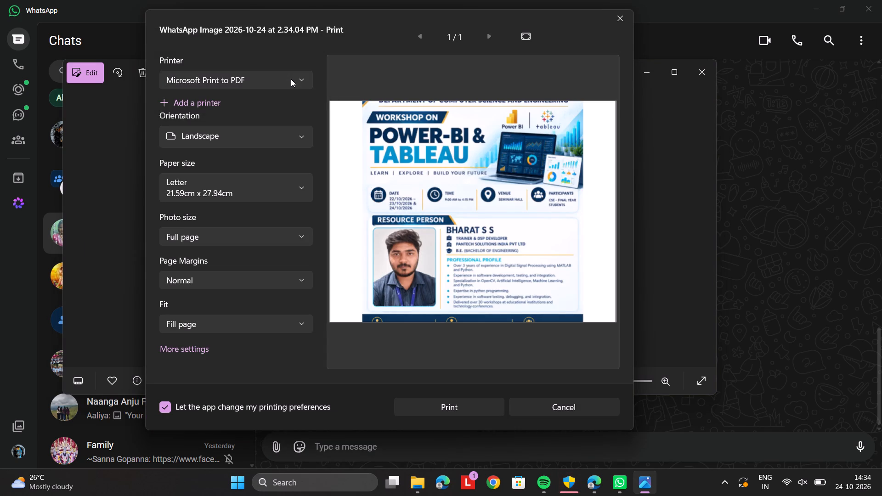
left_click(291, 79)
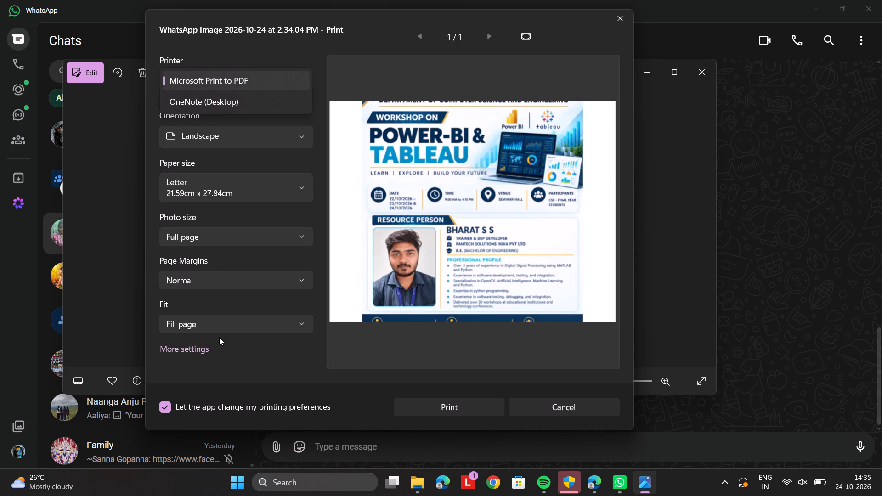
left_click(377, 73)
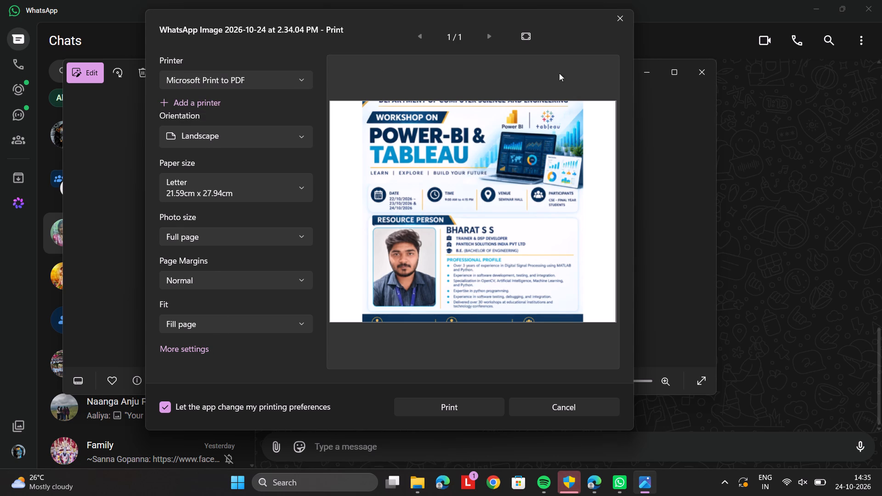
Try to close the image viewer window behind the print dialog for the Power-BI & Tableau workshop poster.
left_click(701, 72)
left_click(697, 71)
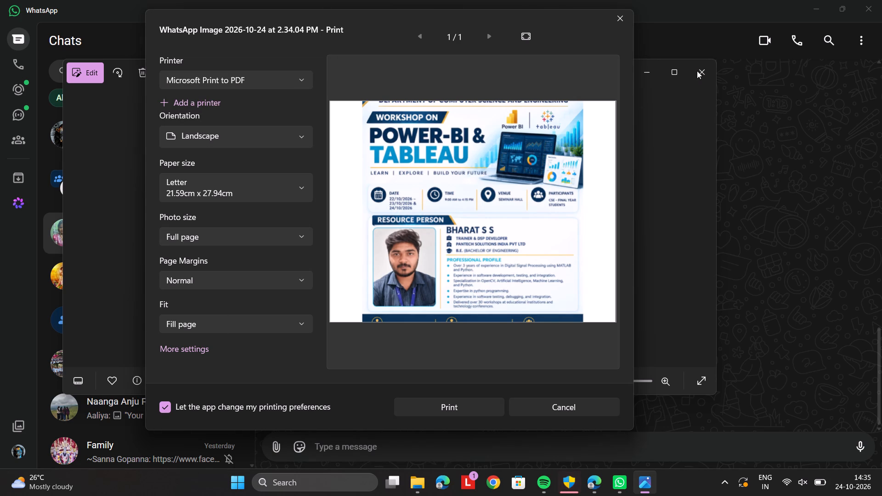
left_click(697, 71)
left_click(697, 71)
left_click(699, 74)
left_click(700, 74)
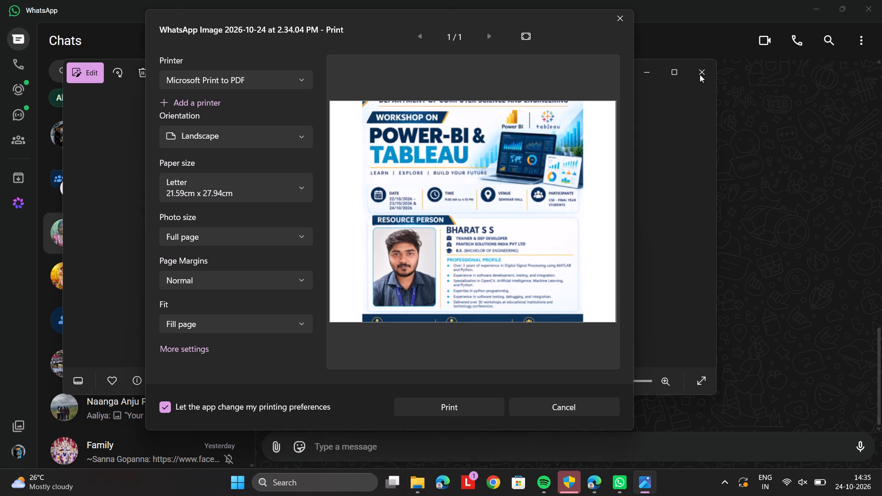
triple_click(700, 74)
left_click(712, 72)
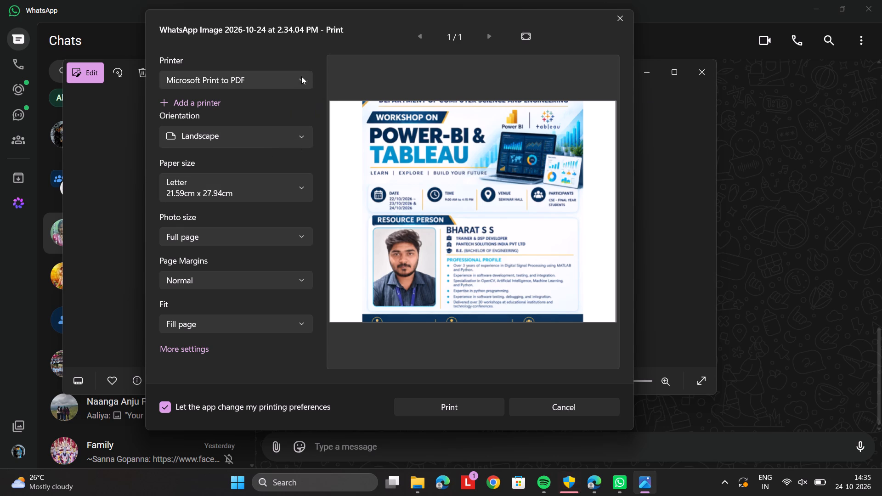
left_click(286, 76)
left_click(286, 76)
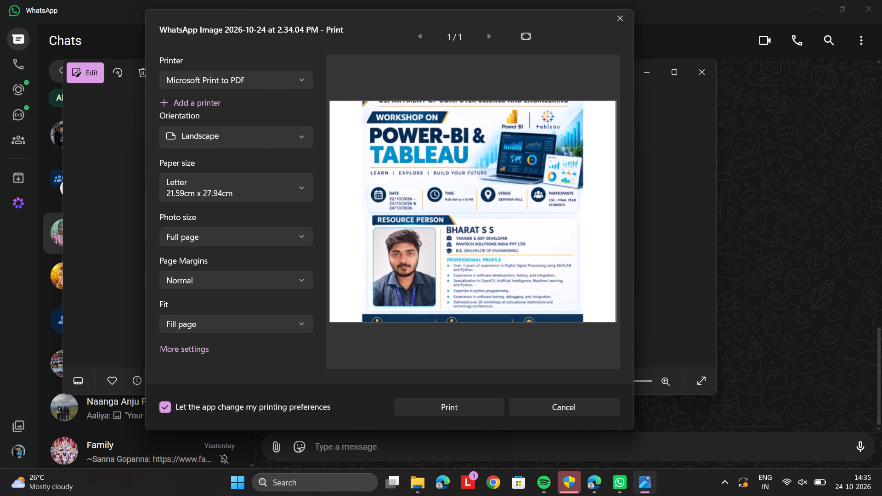
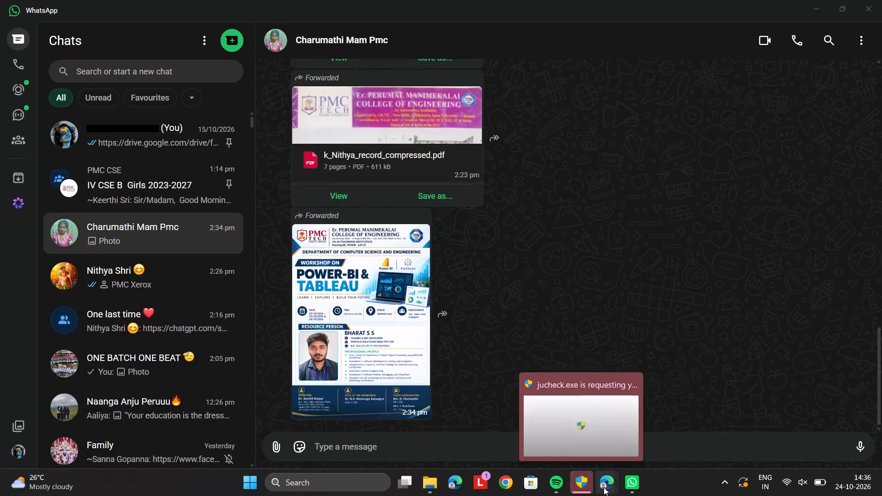
Switch to the portal in Edge and describe the notice board display task due 30 Oct 2026 as "Brochure PowerBI".
left_click(631, 415)
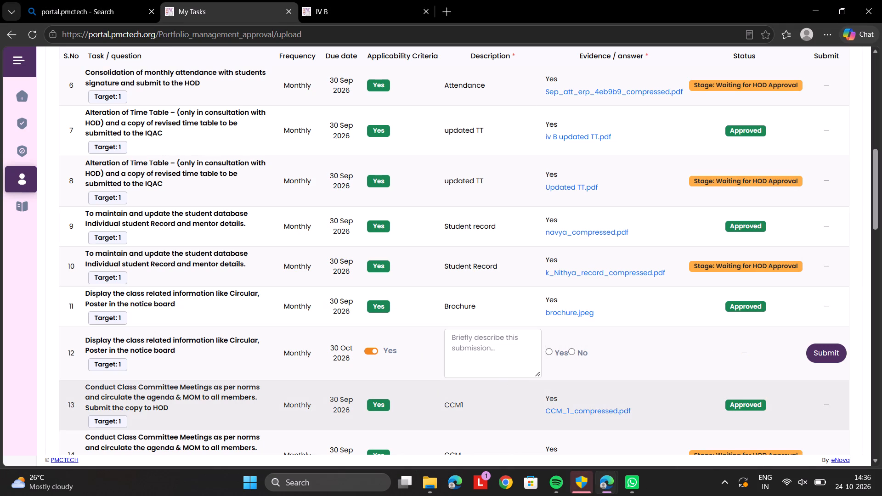
left_click(490, 333)
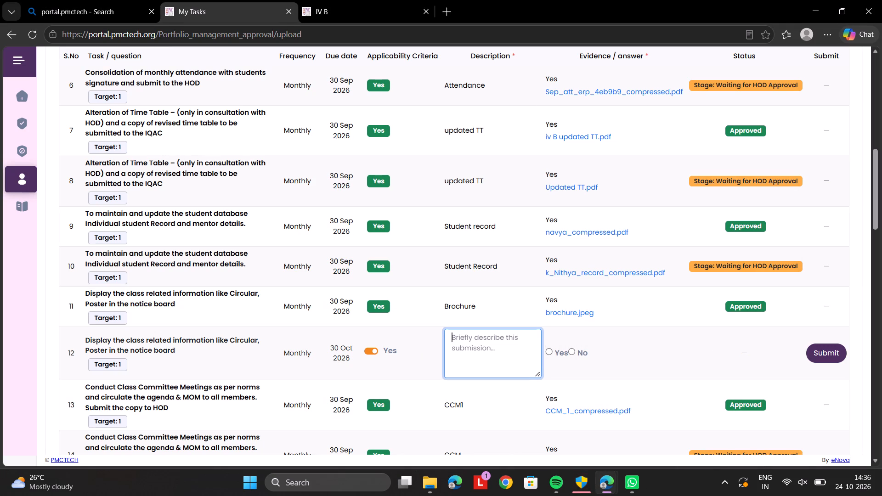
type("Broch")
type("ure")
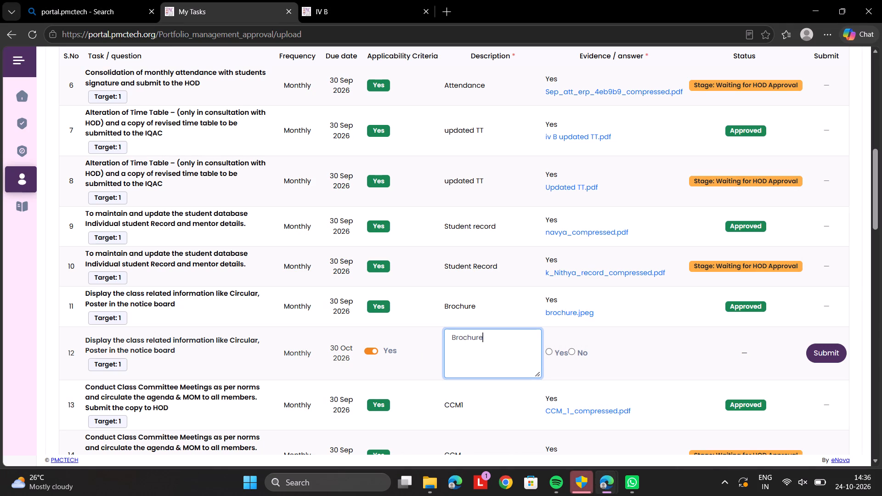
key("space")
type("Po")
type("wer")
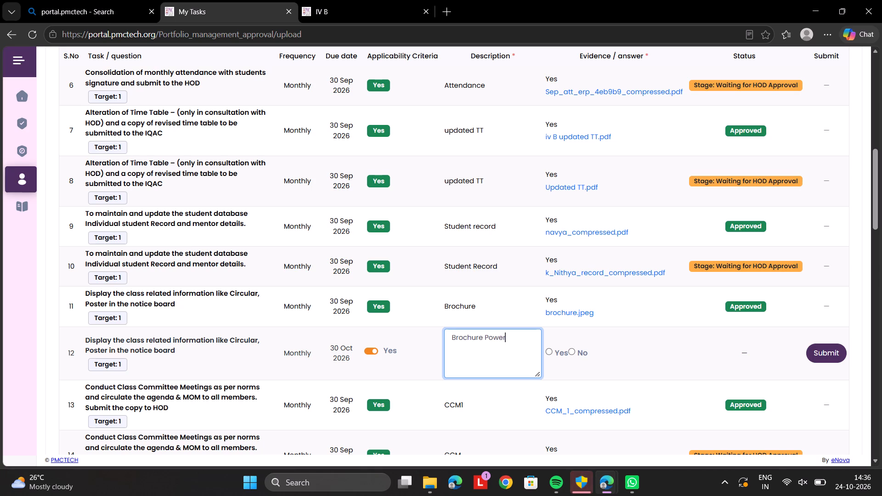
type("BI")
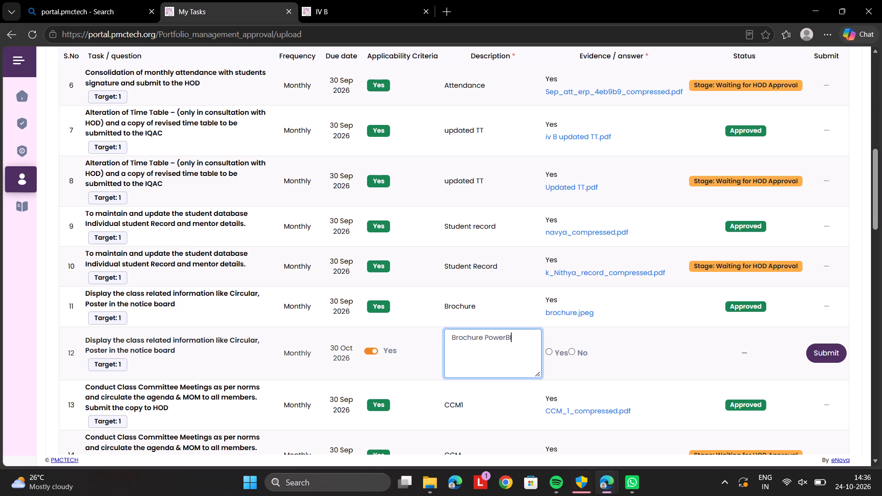
Mark evidence as Yes for the notice board display task and attach the Brochare JPEG from Downloads.
left_click(554, 352)
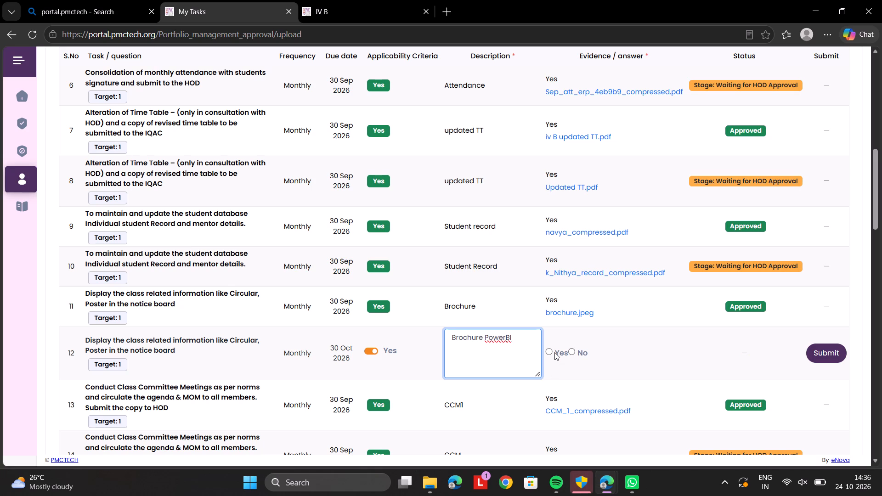
left_click(549, 355)
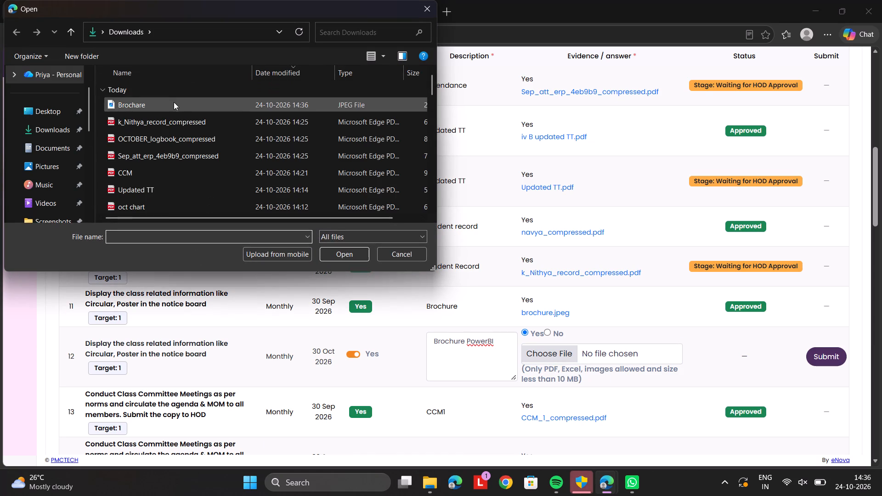
left_click(174, 102)
left_click(357, 258)
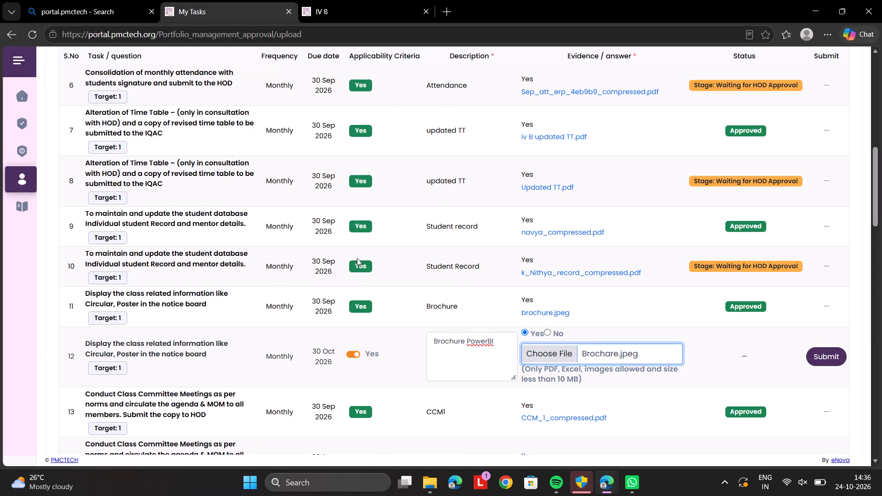
Submit the October notice-board display task, described as Brochure PowerBI, with Brochare.jpeg as evidence.
left_click(815, 355)
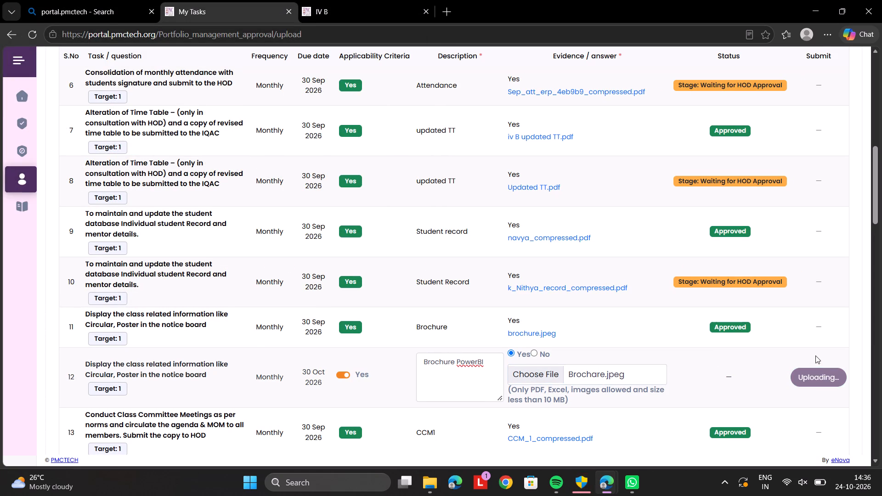
Start the description for the October task on students' cocurricular, extracurricular and online certification achievement details.
scroll(650, 368, "down", 1)
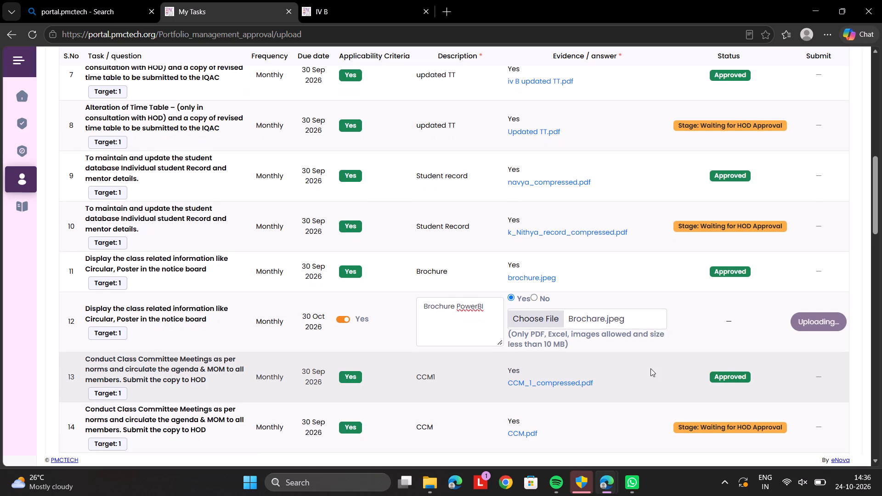
scroll(647, 362, "down", 2)
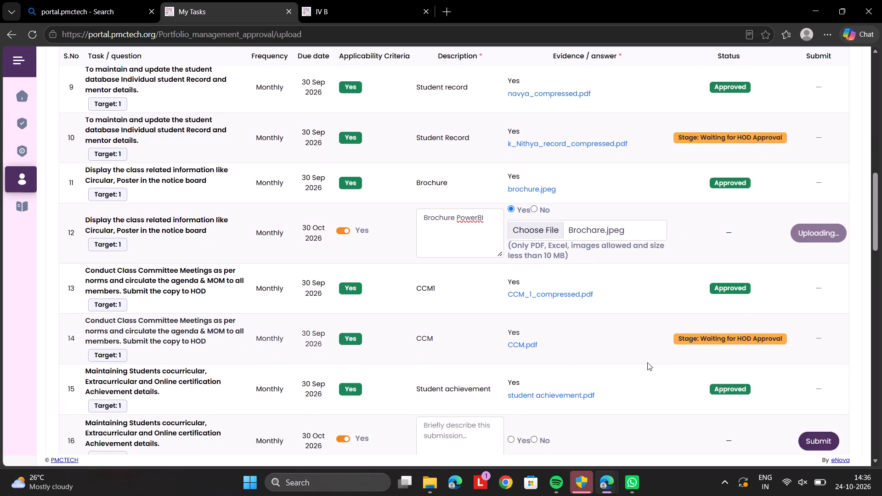
scroll(647, 362, "down", 2)
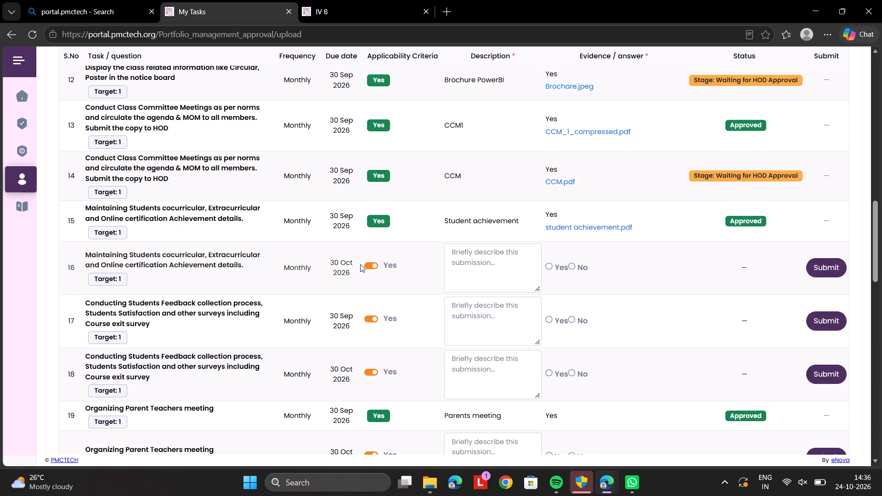
left_click(493, 260)
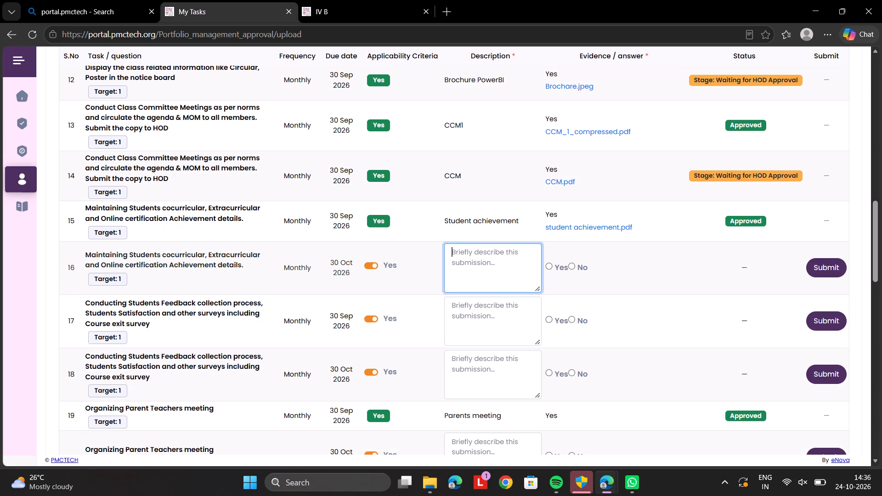
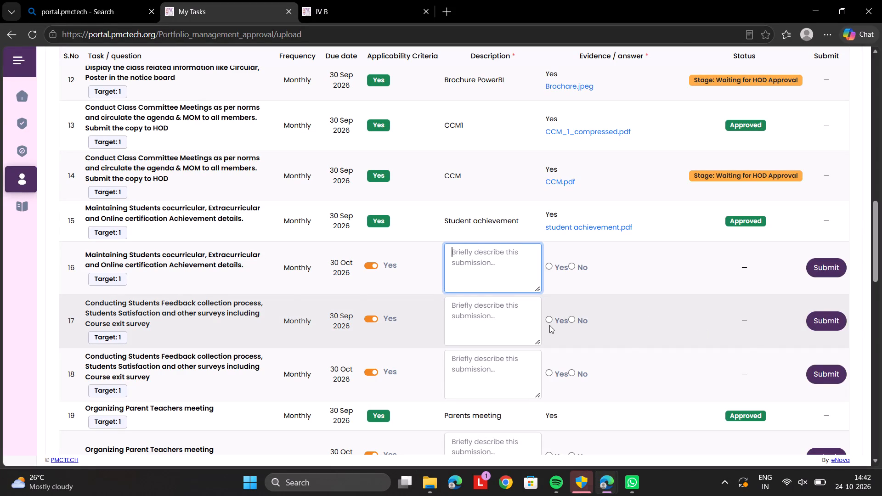
Fill the description of the October parent-teachers meeting task with "Parents meeting", copied from the September entry.
scroll(707, 333, "down", 1)
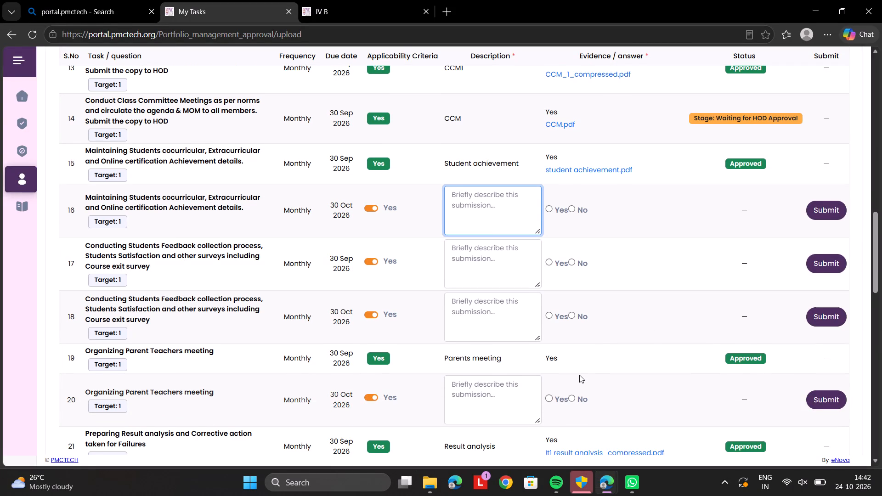
scroll(579, 375, "down", 1)
left_click(475, 332)
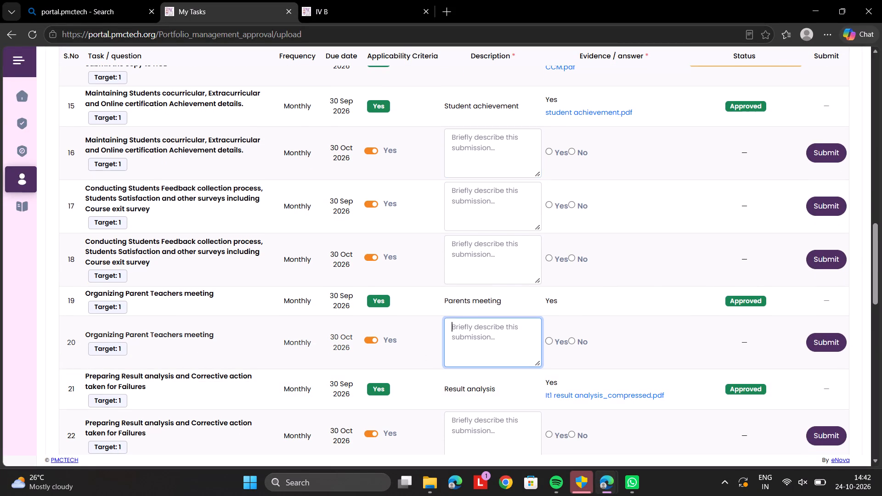
left_click_drag(508, 297, 442, 296)
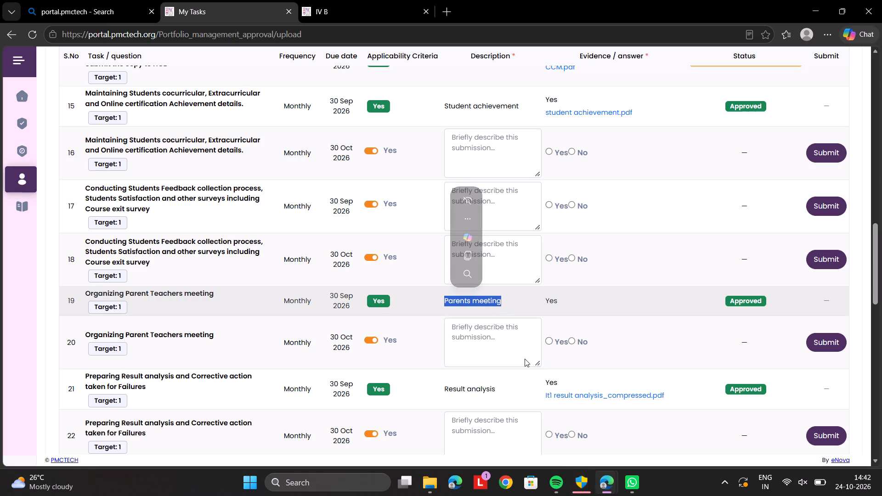
key("ctrl+c")
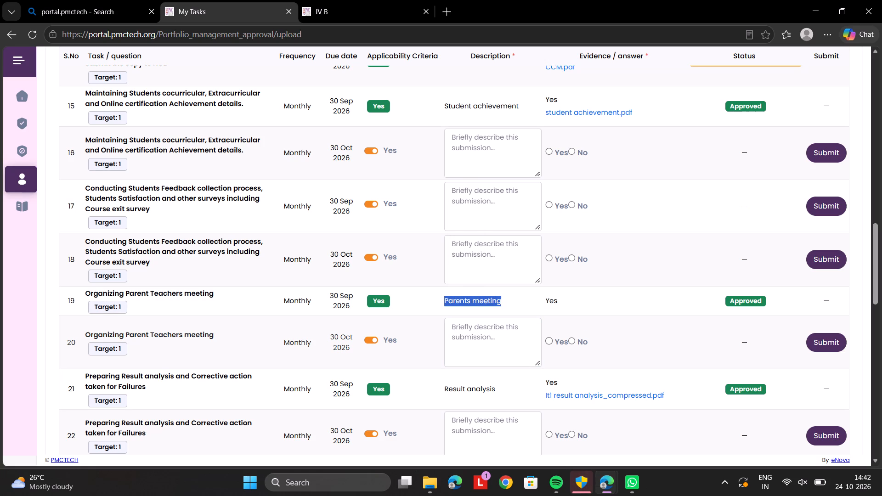
left_click(507, 333)
key("ctrl+v")
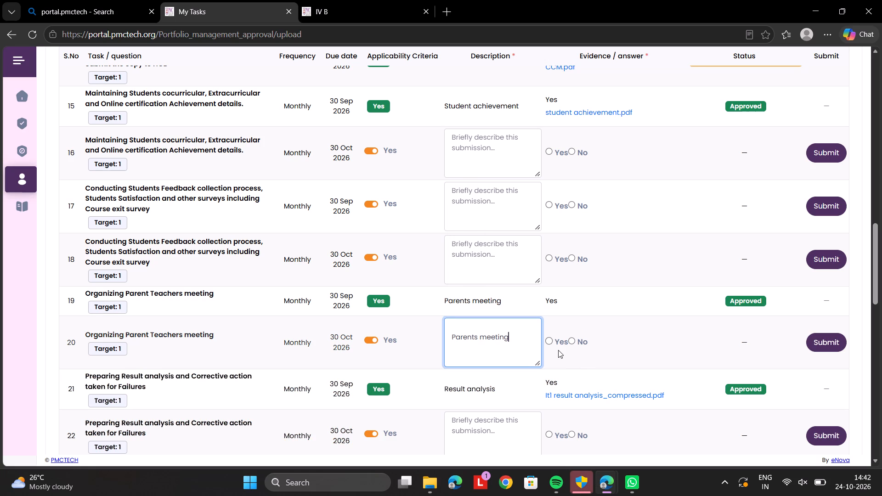
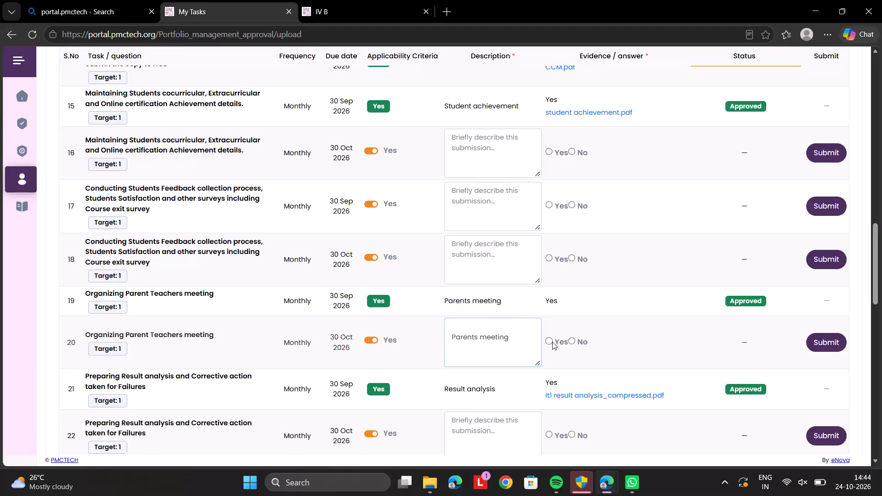
Answer Yes with the "parents communication" PDF as evidence for the October parent-teachers meeting task and submit it.
left_click(547, 355)
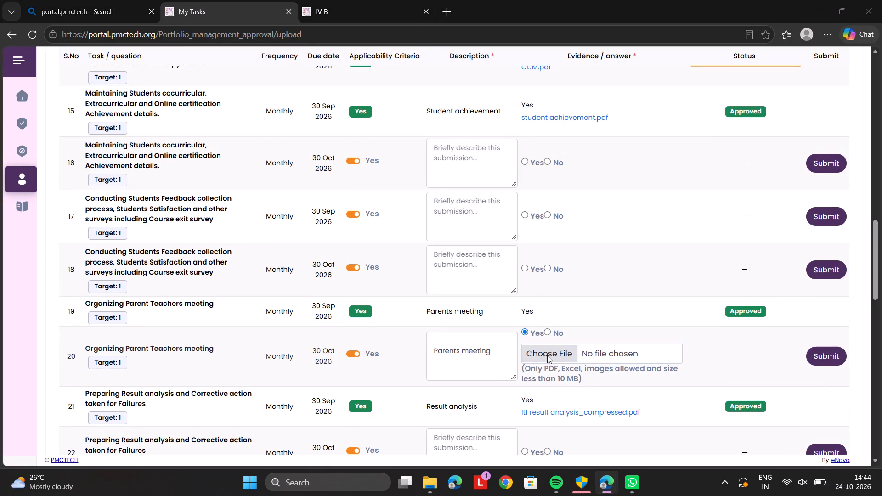
left_click(161, 104)
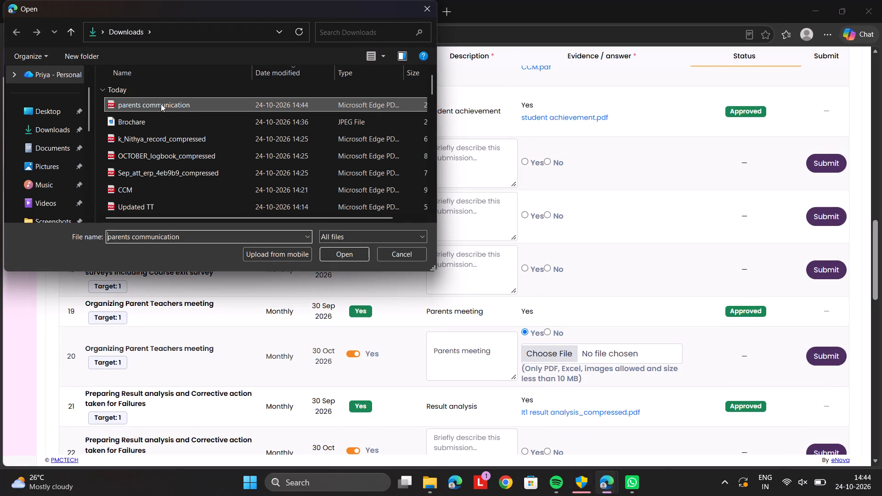
left_click(345, 252)
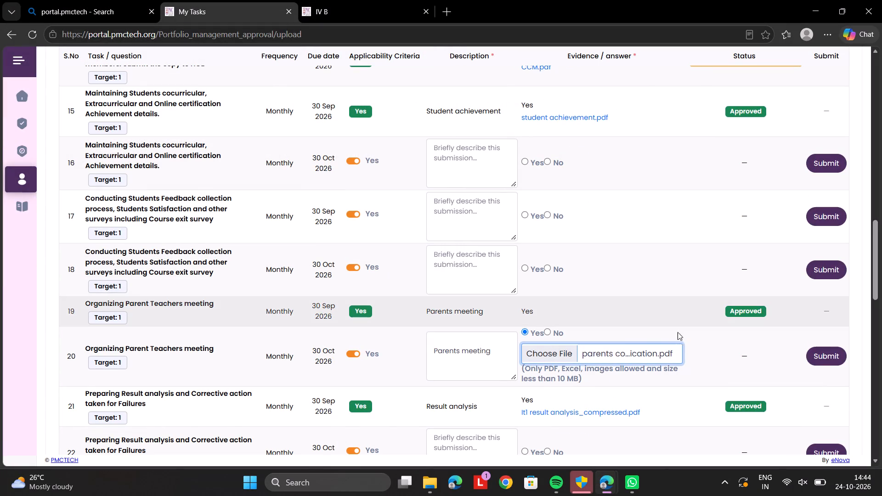
left_click(827, 353)
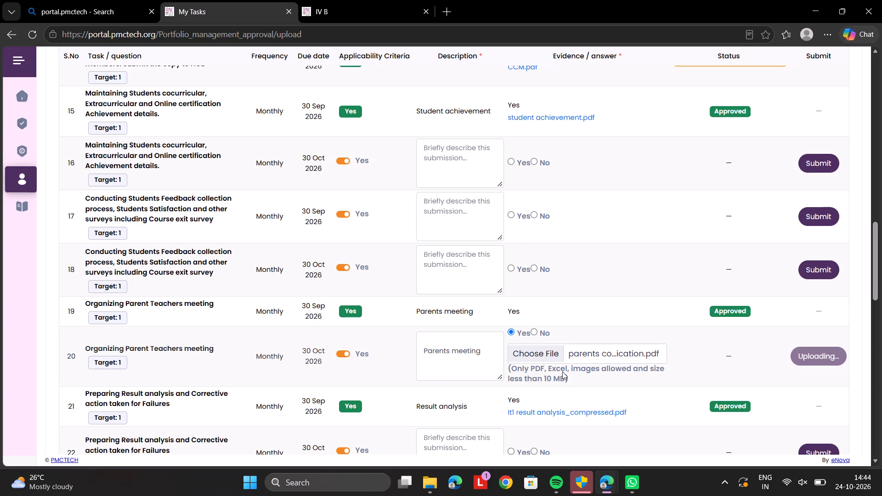
Fill the description of the October result analysis and corrective action task with "Result analysis", copied from the September entry.
scroll(619, 384, "down", 2)
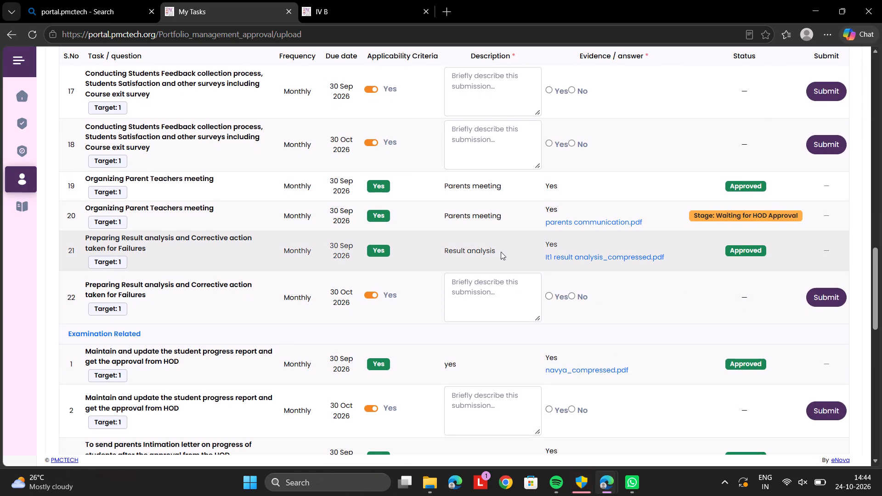
left_click_drag(497, 251, 446, 253)
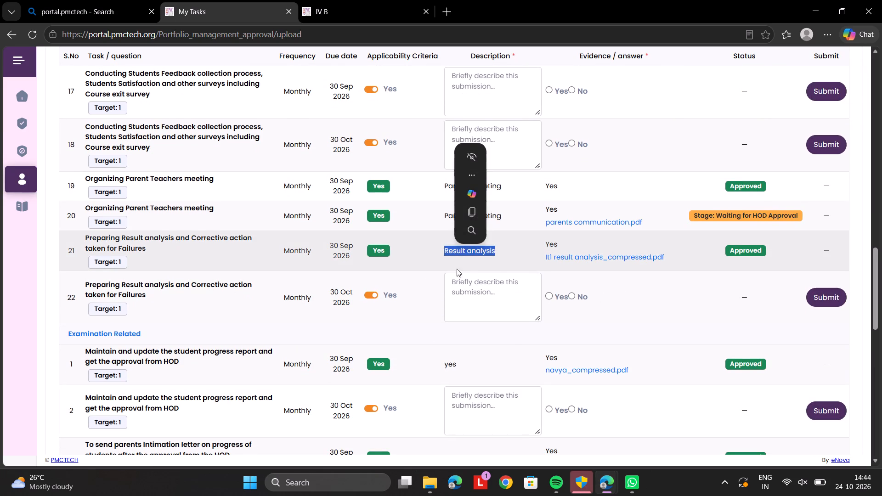
key("ctrl+c")
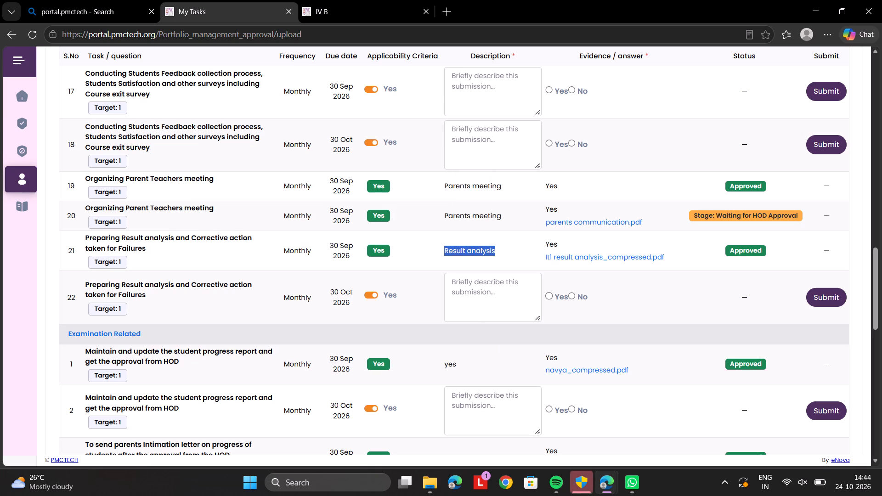
left_click(481, 287)
key("ctrl+v")
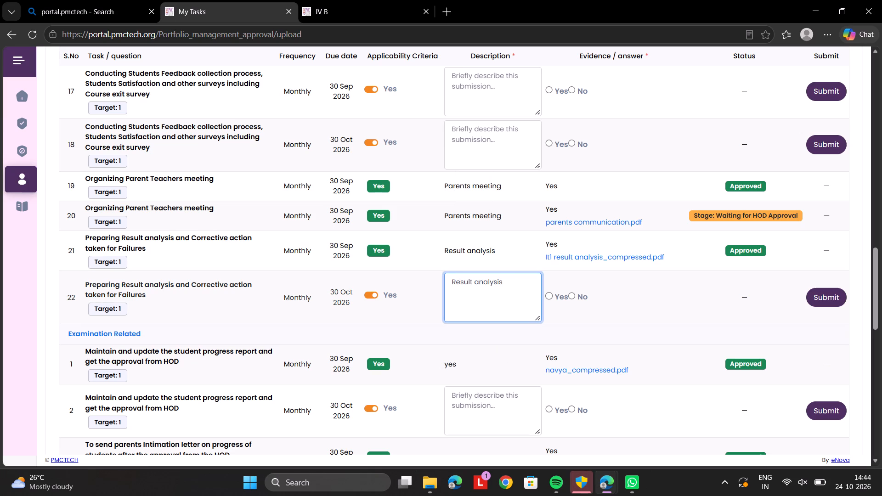
left_click(449, 281)
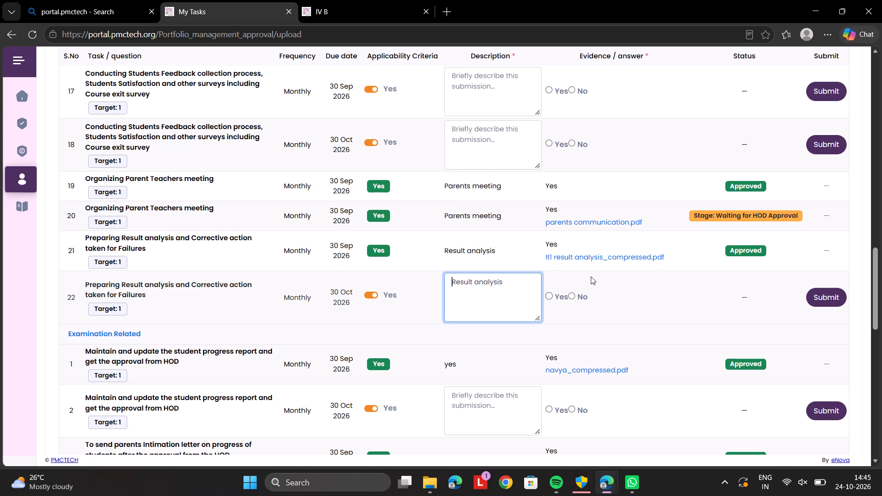
Open the September result analysis evidence PDF and save a copy as "IT1" in the Downloads folder.
left_click(585, 259)
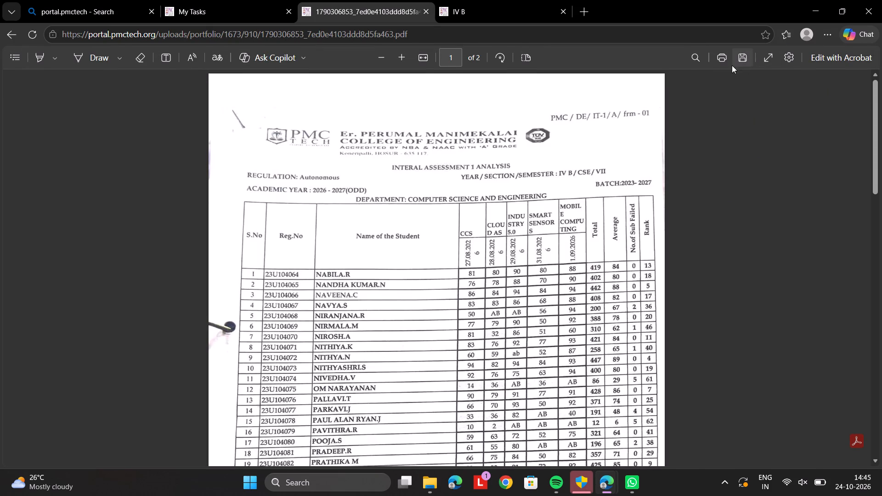
left_click(746, 56)
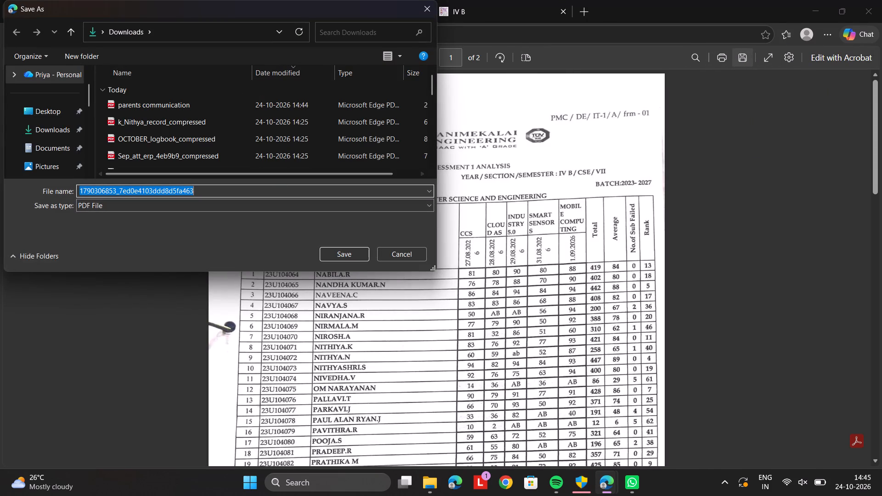
key("BackSpace")
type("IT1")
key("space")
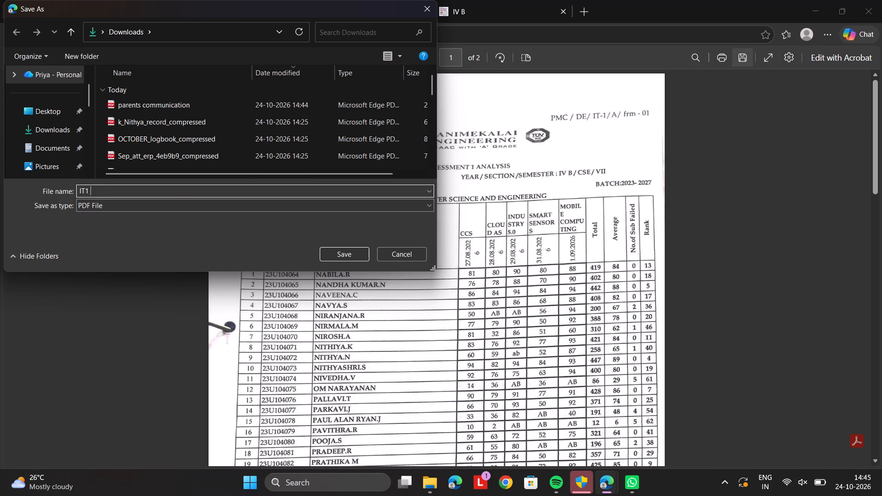
left_click(64, 133)
left_click(334, 252)
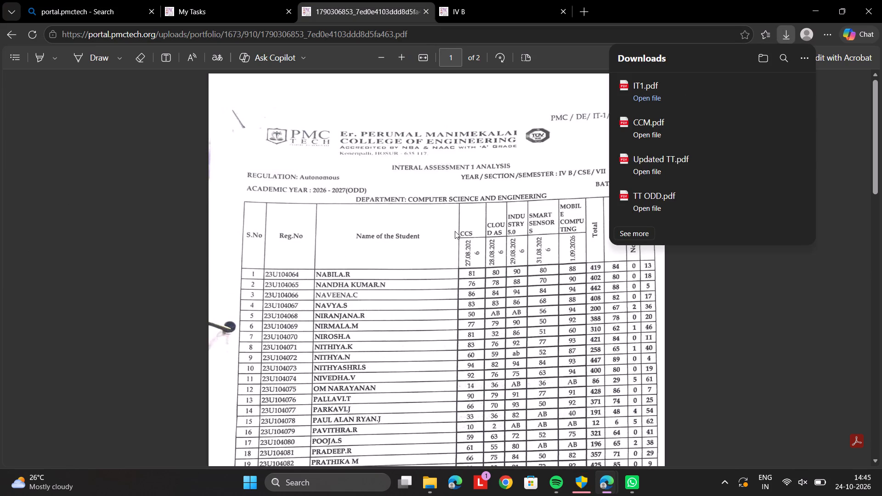
left_click(705, 336)
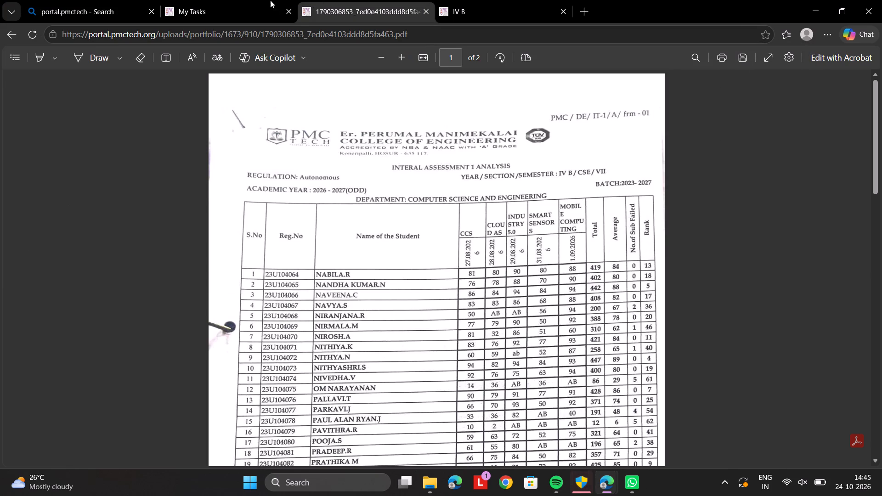
Back in My Tasks, answer Yes for the October result analysis task, attach IT1 as evidence and submit it.
left_click(229, 13)
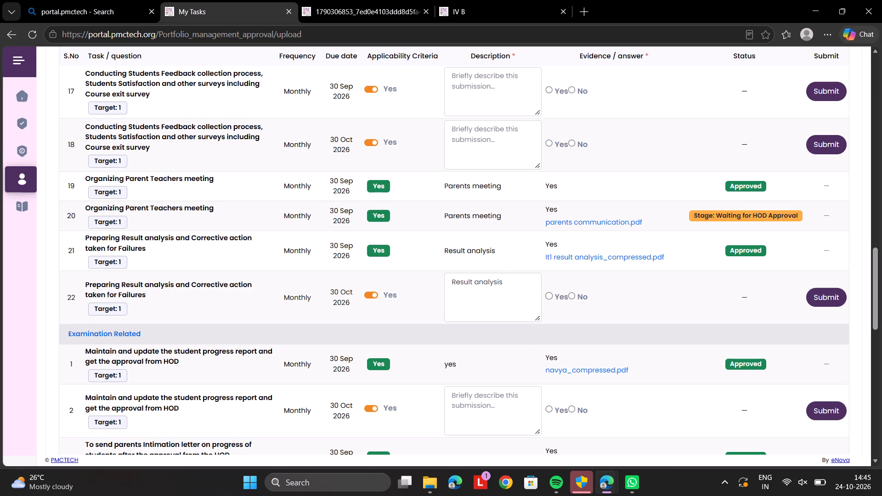
left_click(548, 292)
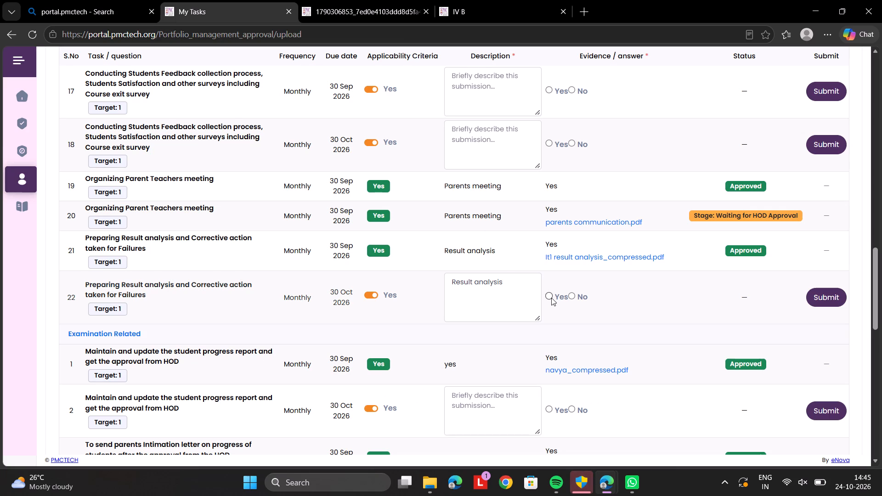
left_click(551, 298)
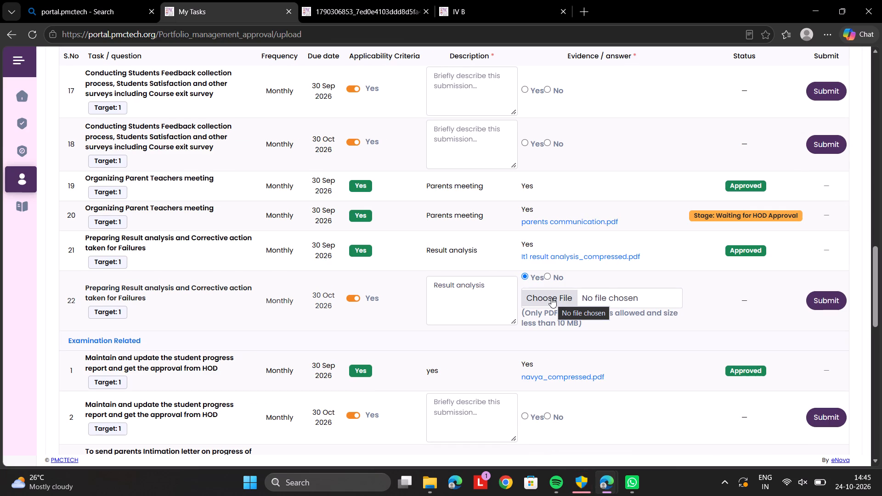
left_click(551, 298)
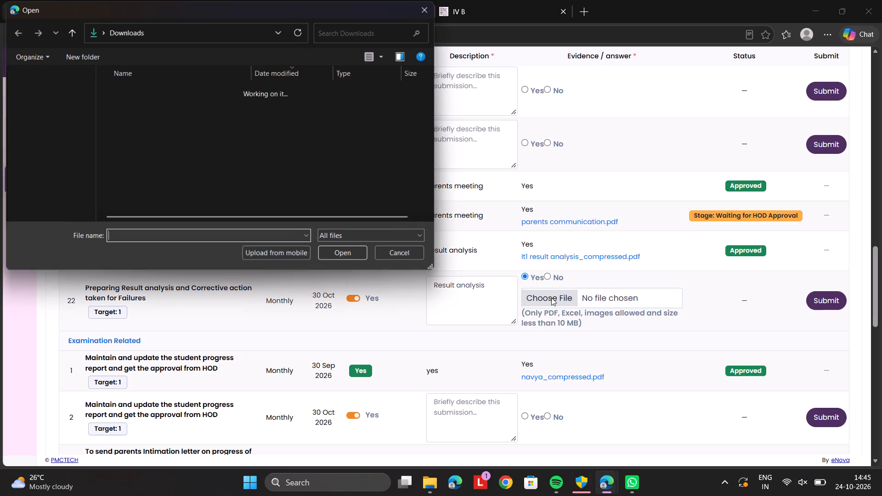
left_click(162, 107)
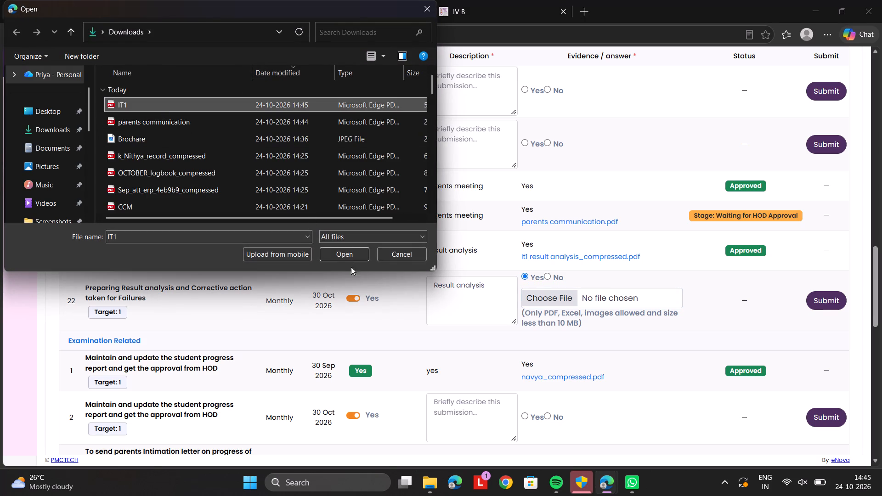
left_click(342, 252)
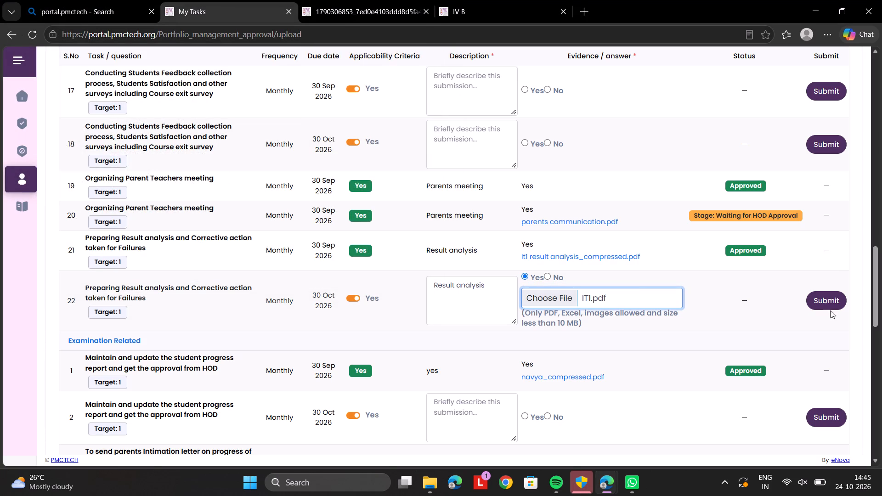
left_click(825, 297)
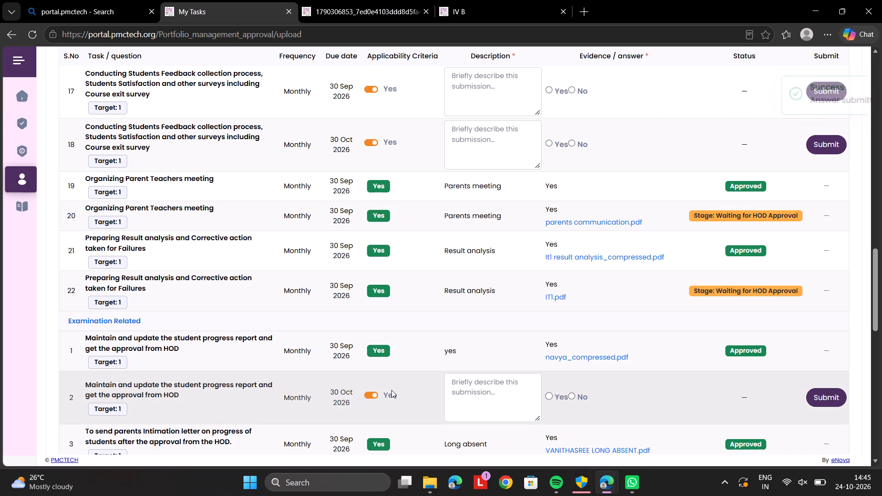
Enter "Student record" as the description of the October student progress report task under Examination Related.
scroll(393, 390, "down", 1)
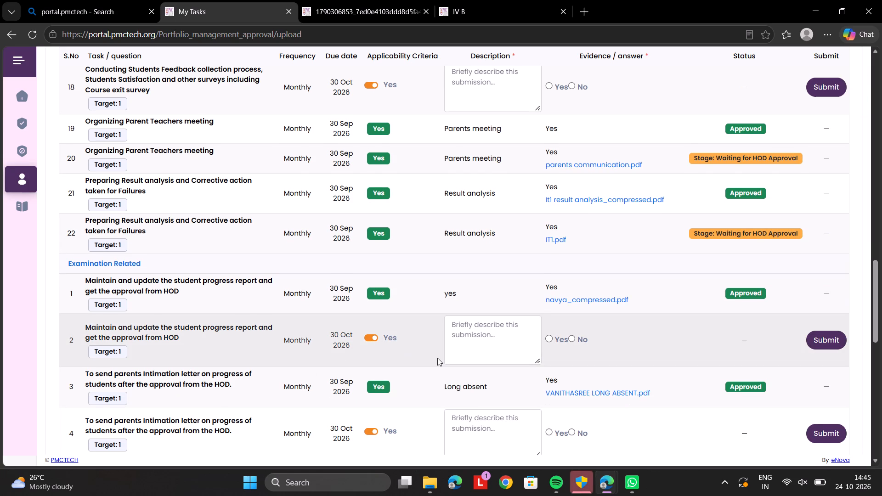
left_click(477, 328)
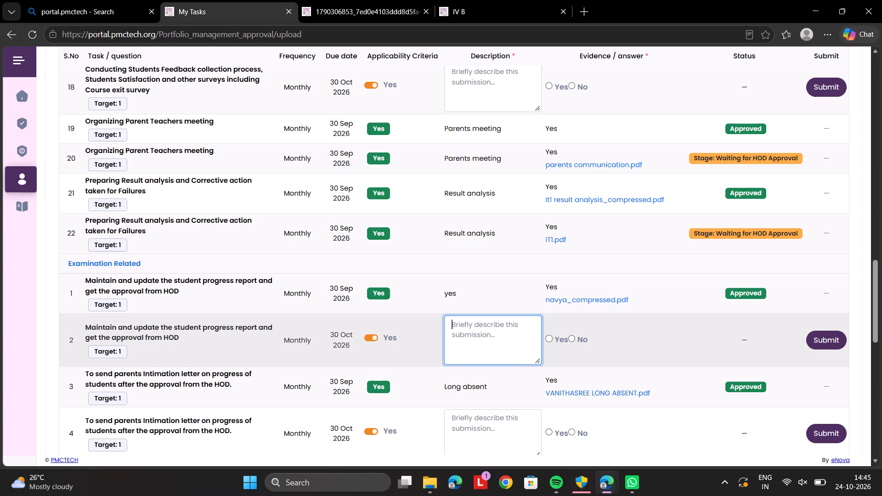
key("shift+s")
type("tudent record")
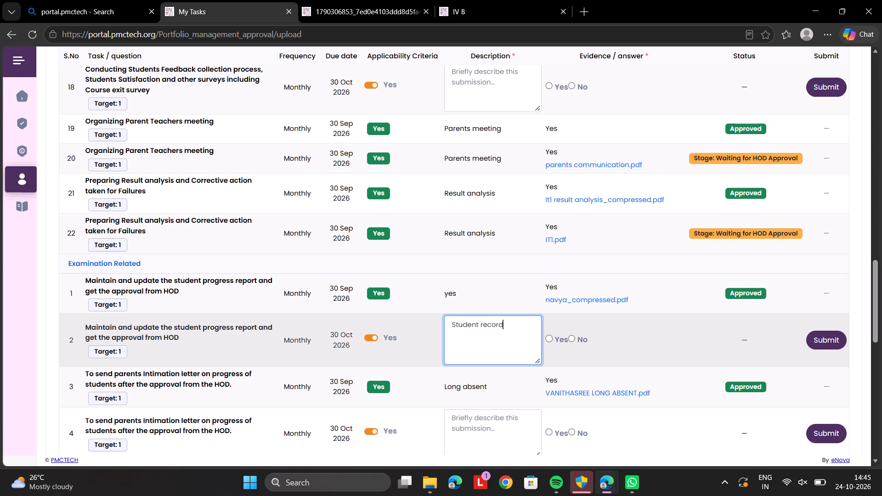
Answer Yes for the October progress report task, attach the compressed student record PDF from Downloads and submit it.
left_click(548, 343)
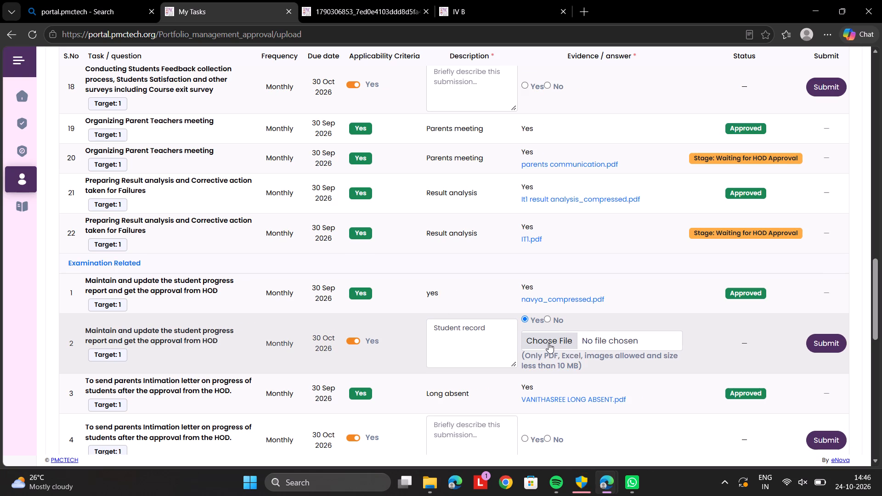
left_click(548, 343)
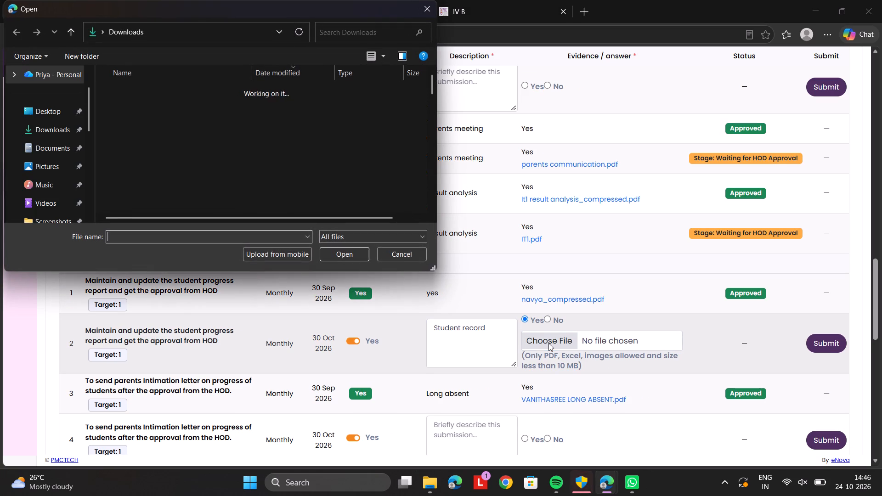
left_click(55, 131)
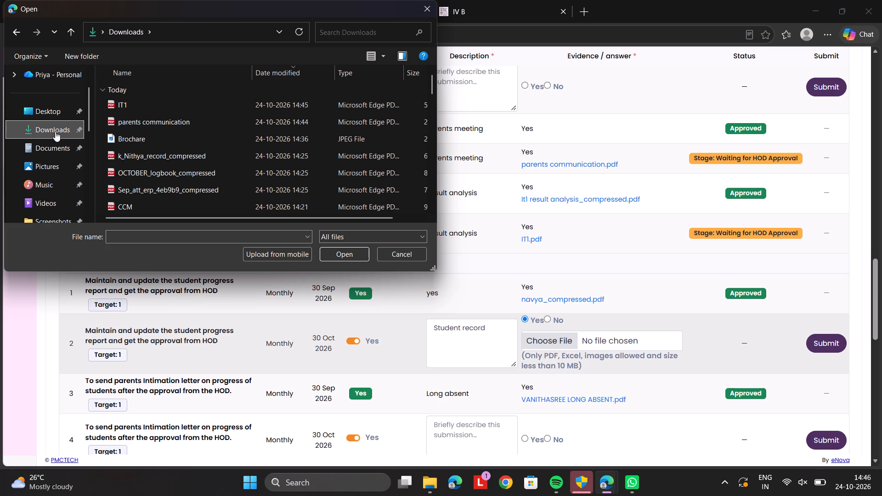
left_click(136, 158)
left_click(336, 252)
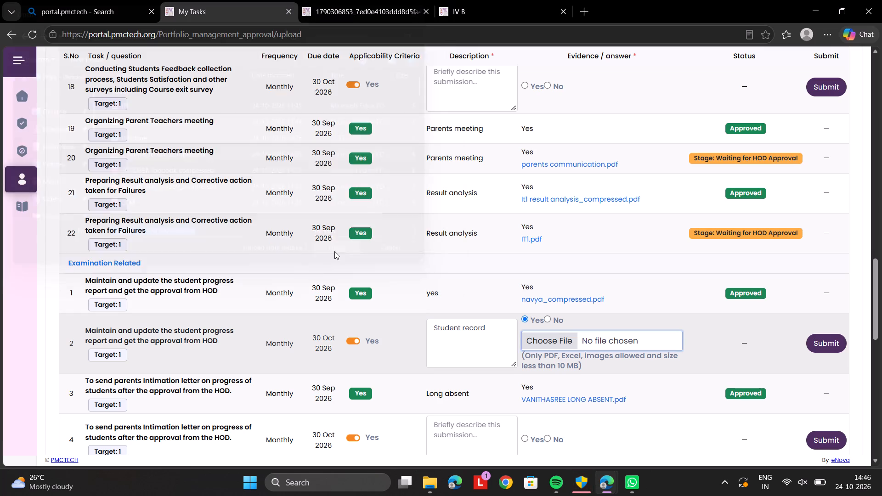
left_click(821, 345)
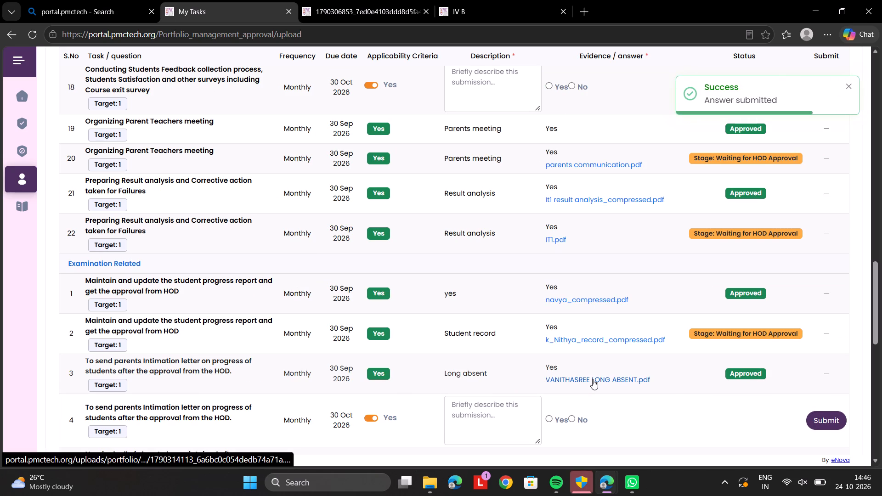
Open the September parents intimation task's long-absence letter and save a copy in Downloads under the student's name.
scroll(672, 388, "down", 2)
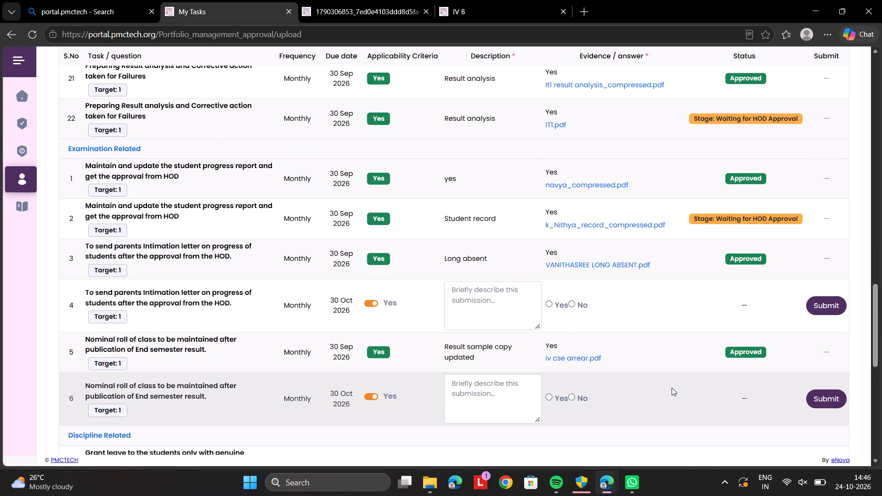
left_click(594, 268)
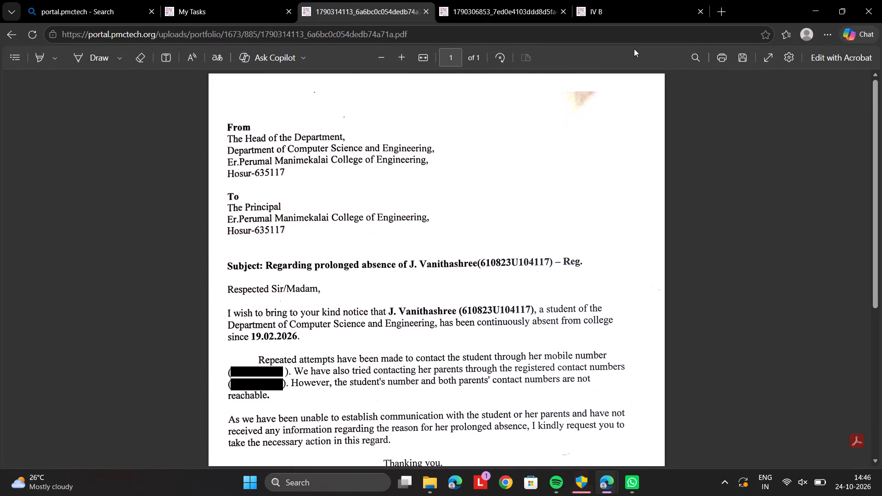
left_click(742, 58)
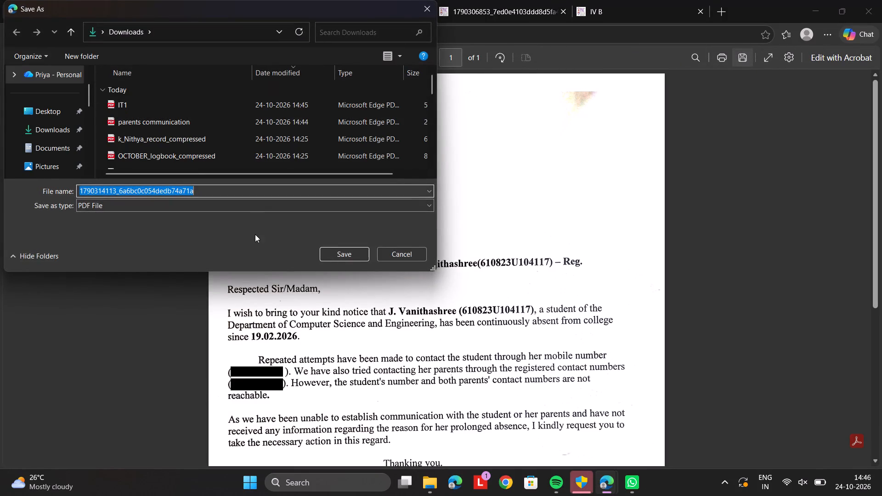
key("BackSpace")
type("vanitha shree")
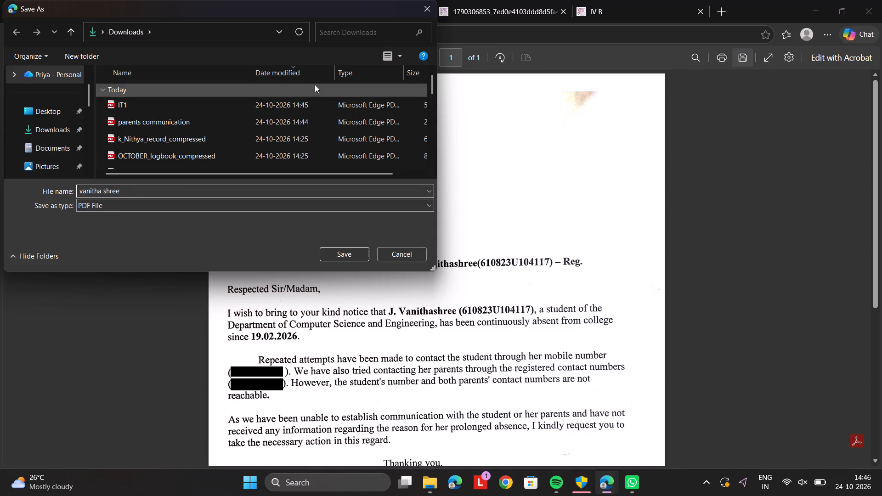
left_click(55, 127)
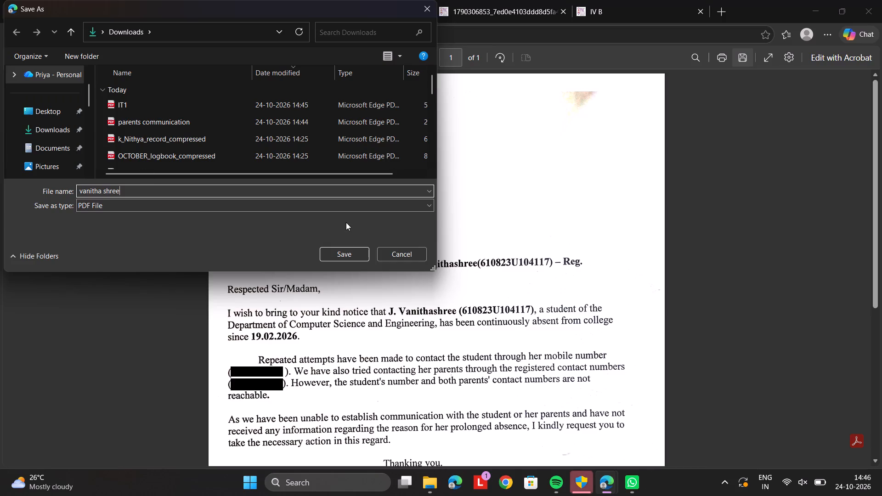
left_click(353, 252)
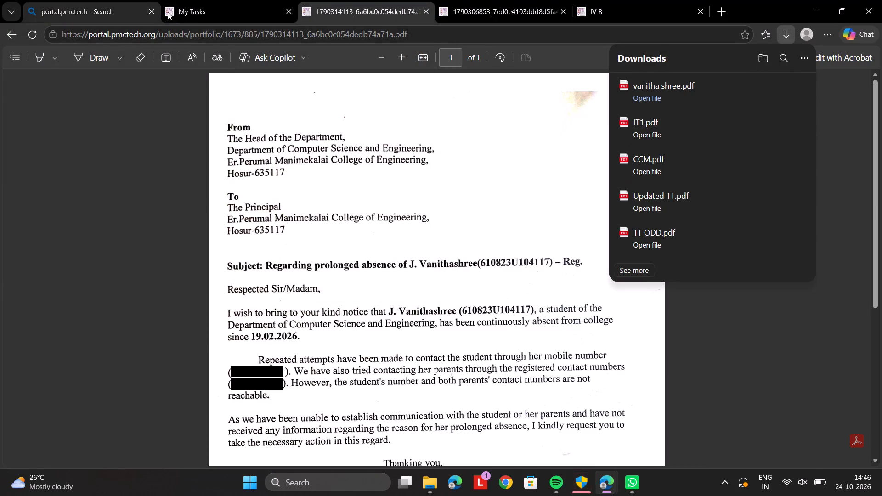
Back in My Tasks, describe the October parents intimation task as "Long absent", answer Yes, attach the saved long-absence letter and submit it.
left_click(185, 12)
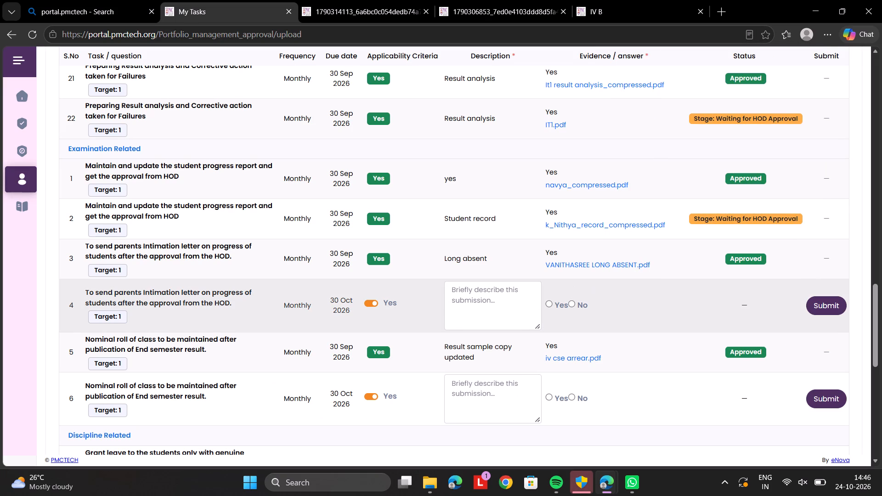
left_click(471, 296)
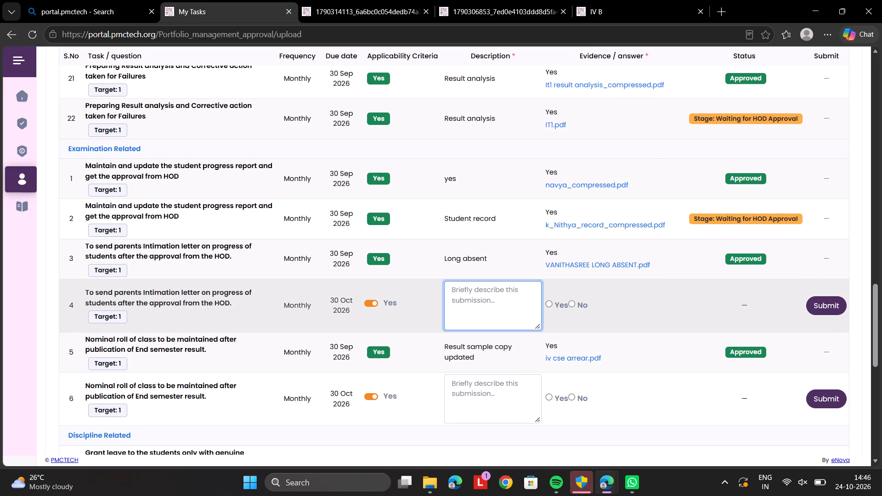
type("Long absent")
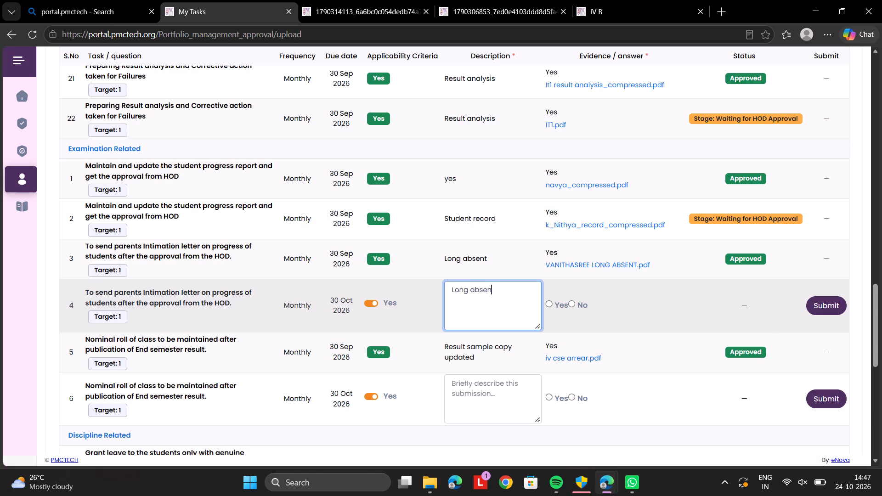
left_click(551, 303)
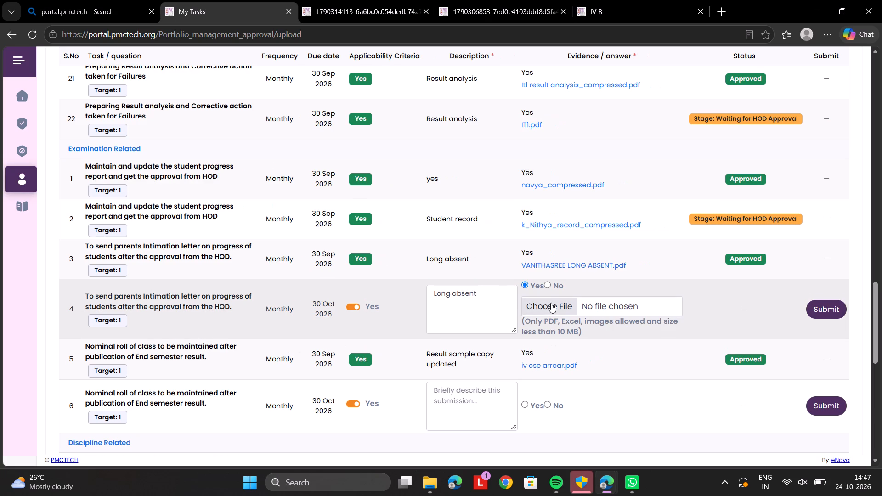
left_click(553, 307)
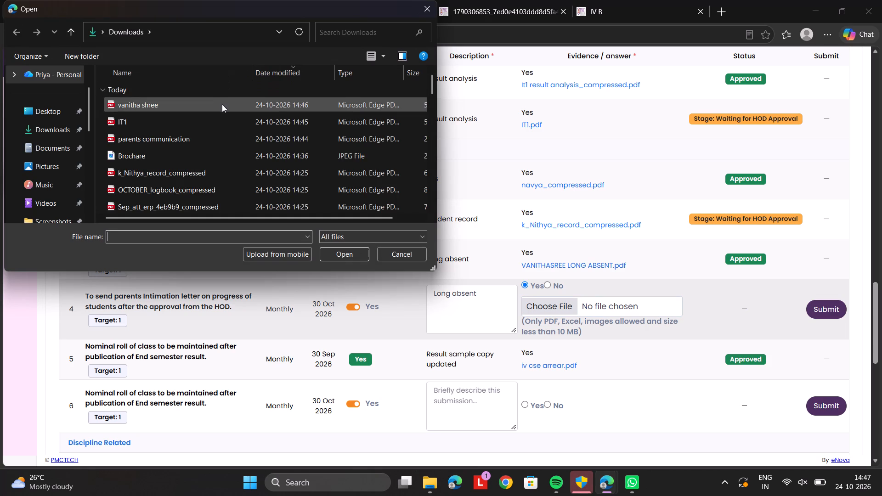
left_click(222, 104)
left_click(339, 249)
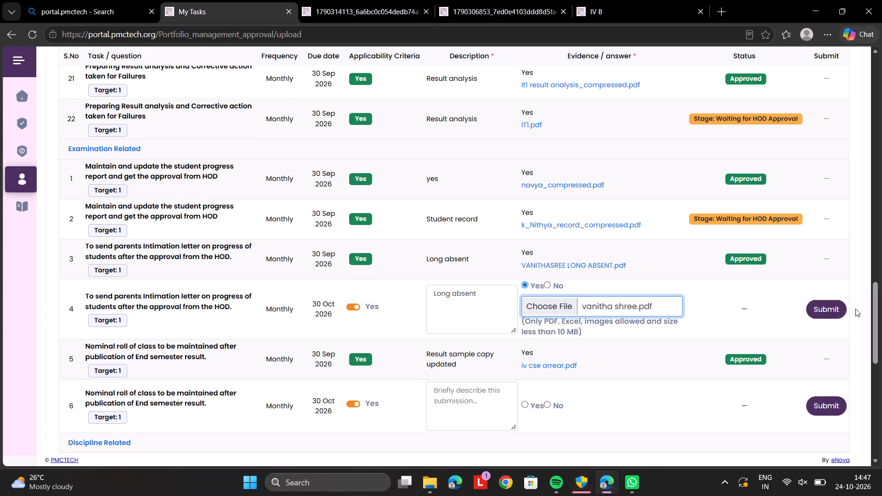
left_click(832, 306)
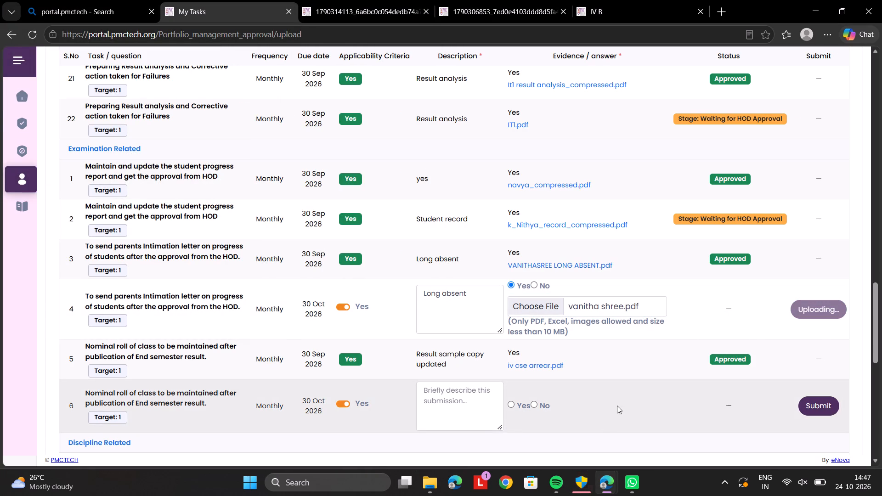
Open the September nominal roll task's arrear list, look through it, and save a copy in Downloads as "IV CSE arrear".
scroll(625, 385, "down", 3)
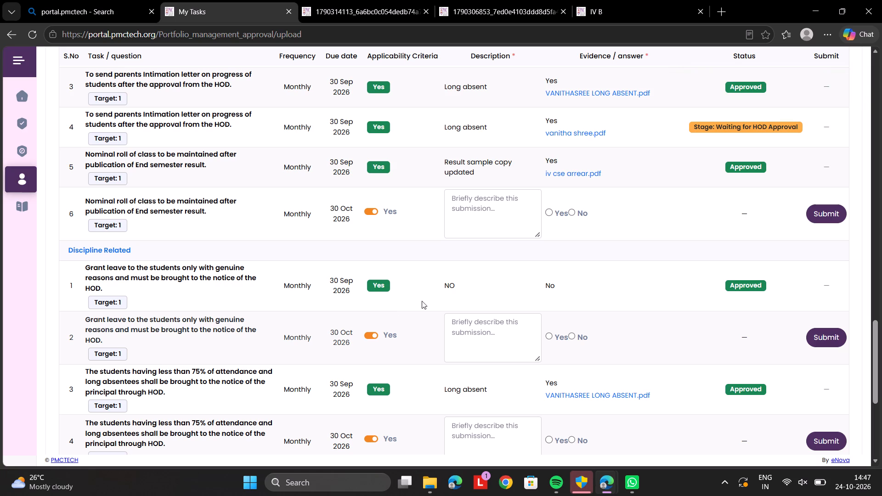
left_click(591, 175)
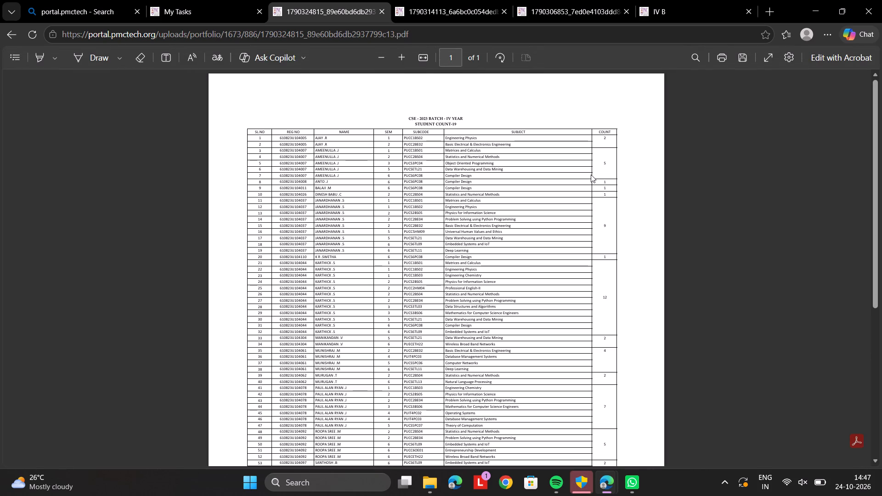
scroll(591, 175, "down", 14)
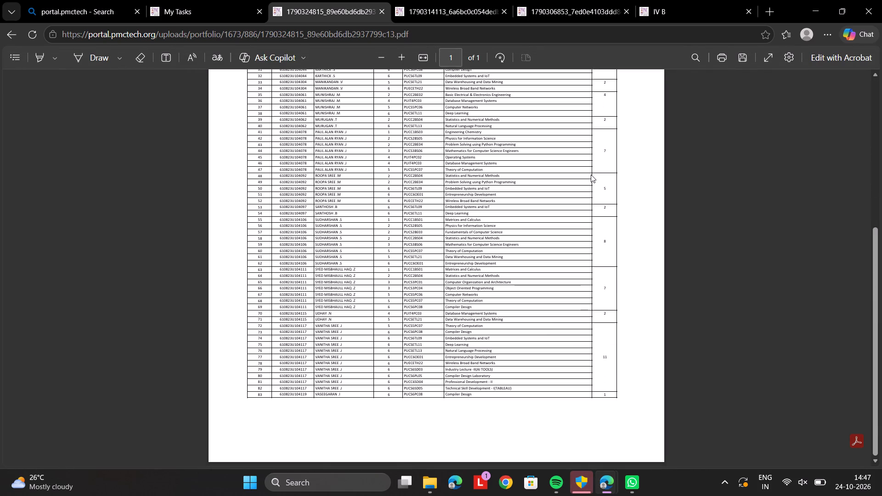
scroll(591, 175, "up", 7)
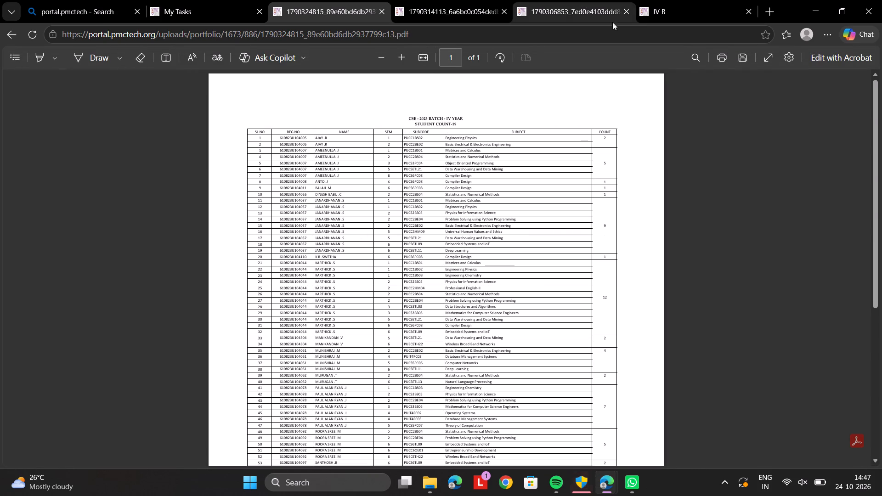
left_click(188, 7)
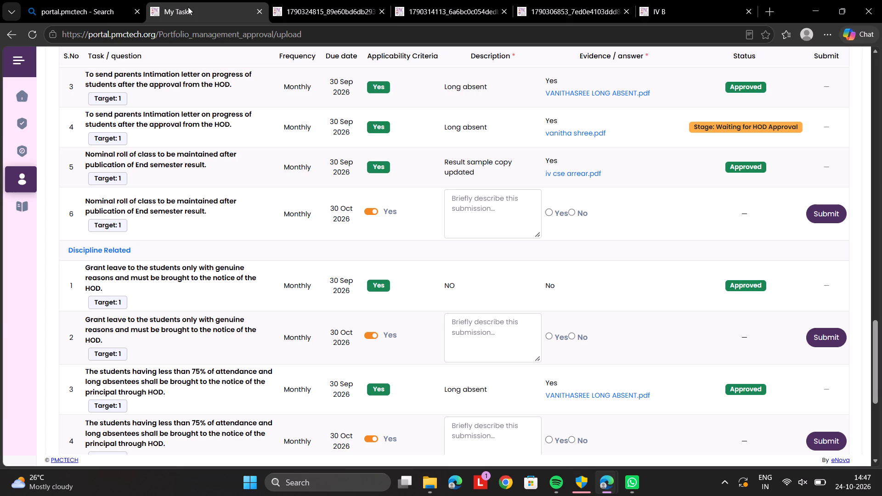
left_click(565, 174)
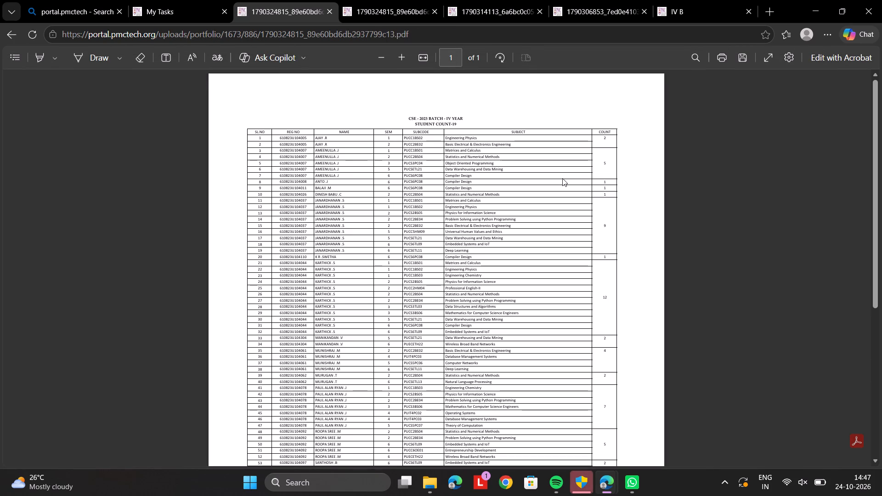
left_click(741, 58)
key("BackSpace")
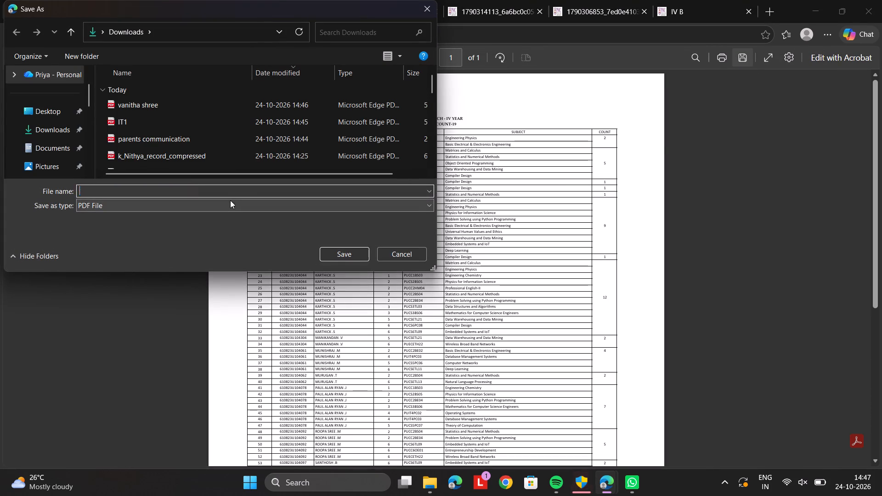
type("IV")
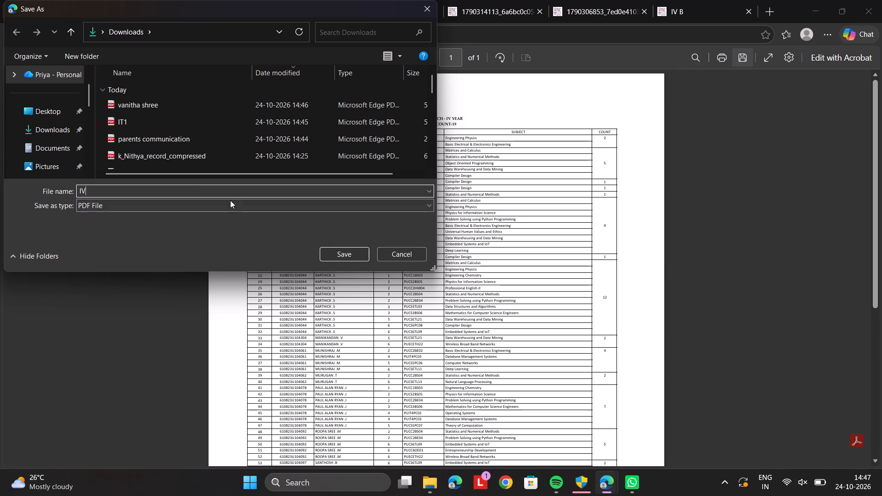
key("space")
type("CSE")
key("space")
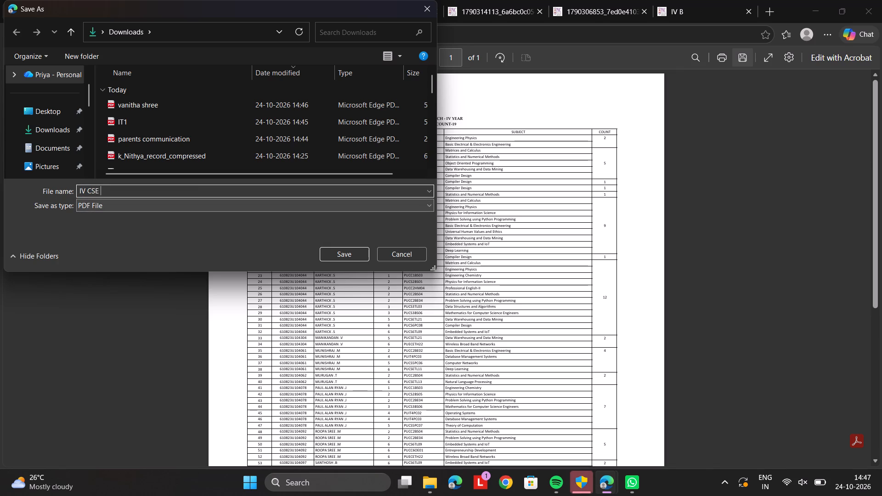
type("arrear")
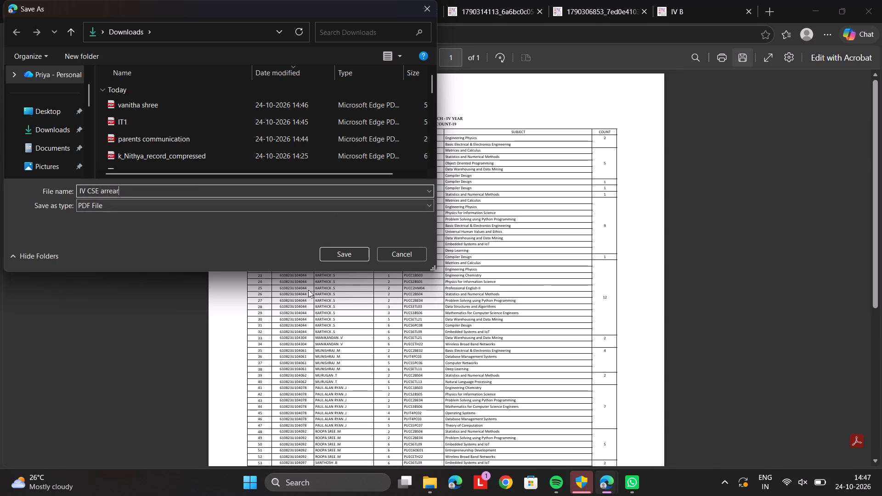
left_click(332, 254)
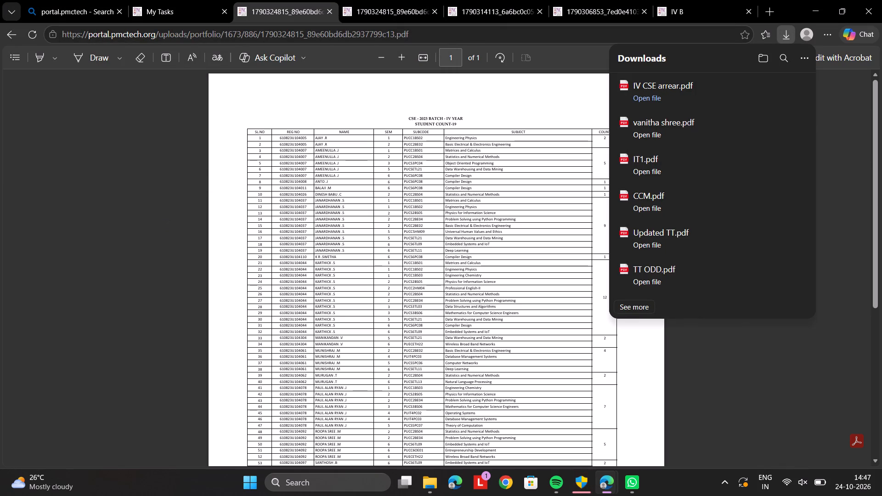
left_click(113, 164)
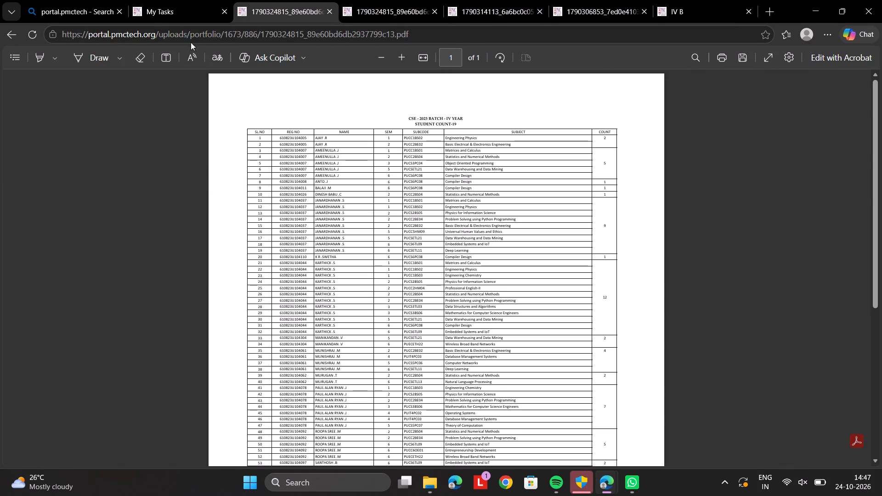
In My Tasks, copy the September nominal roll description "Result sample copy updated" into the October nominal roll task.
left_click(159, 10)
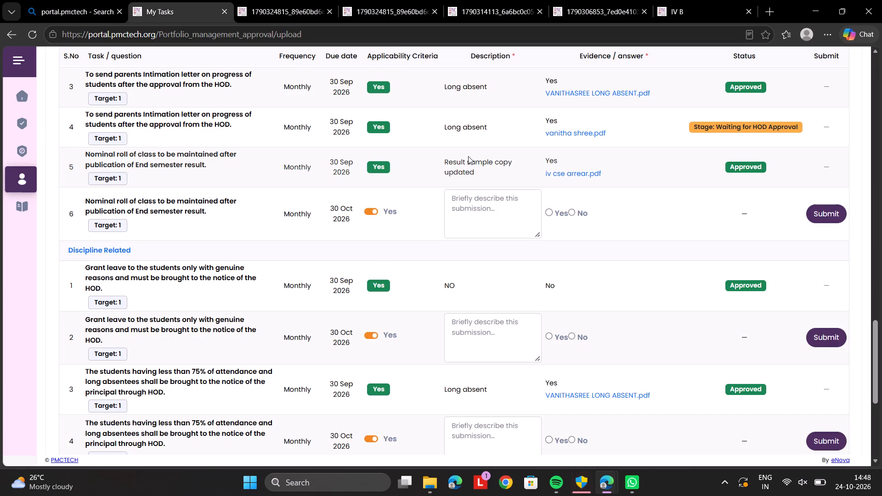
left_click_drag(477, 171, 405, 161)
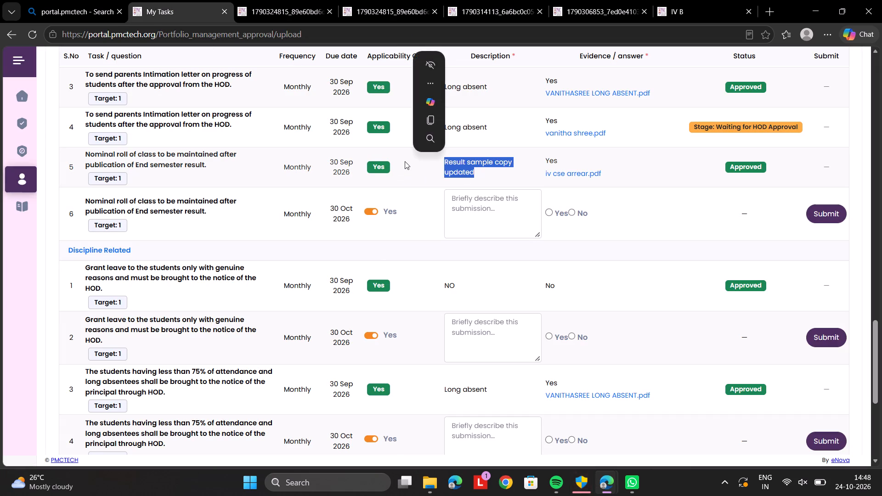
key("ctrl+c")
left_click(485, 203)
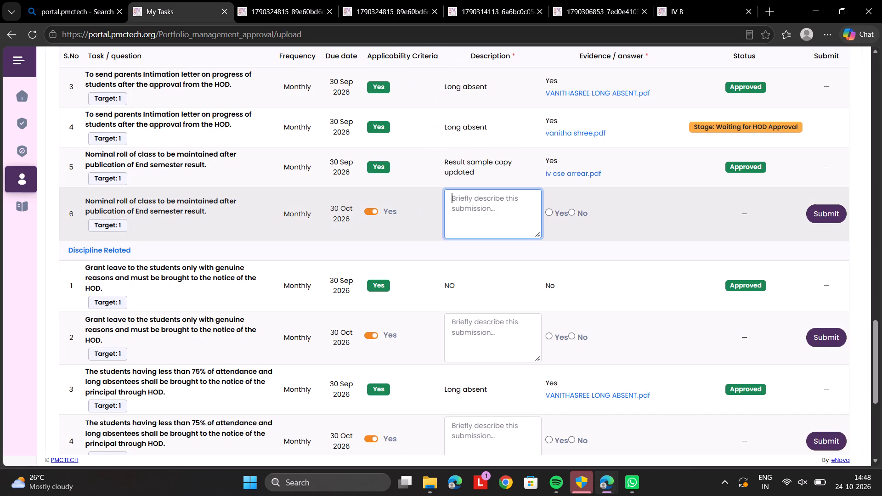
key("ctrl+v")
Answer Yes for the October nominal roll task, attach IV CSE arrear from Downloads as evidence and submit it.
left_click(551, 211)
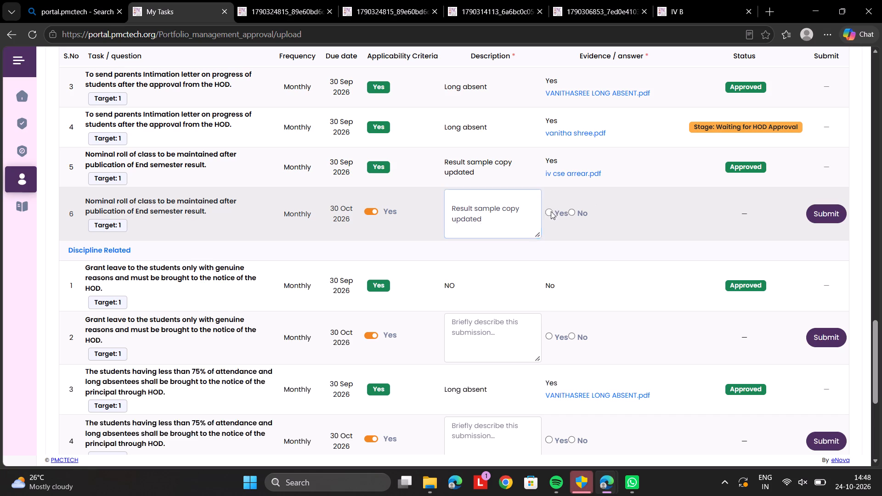
left_click(551, 214)
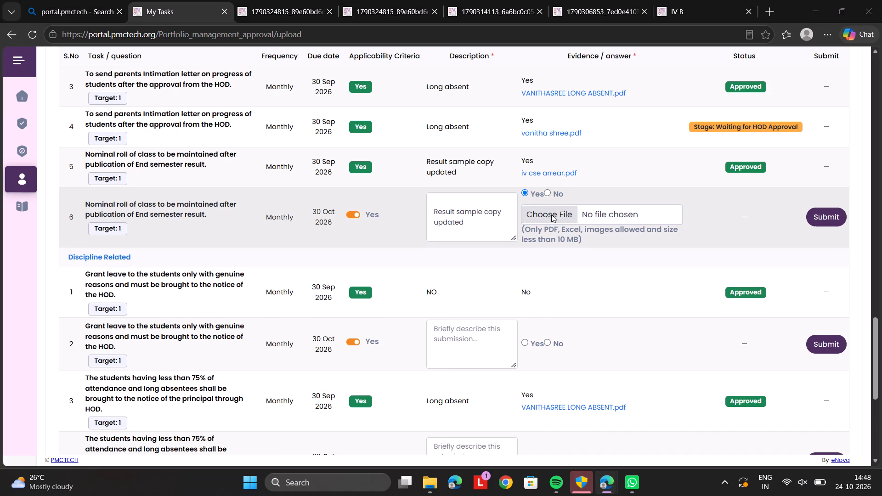
left_click(201, 107)
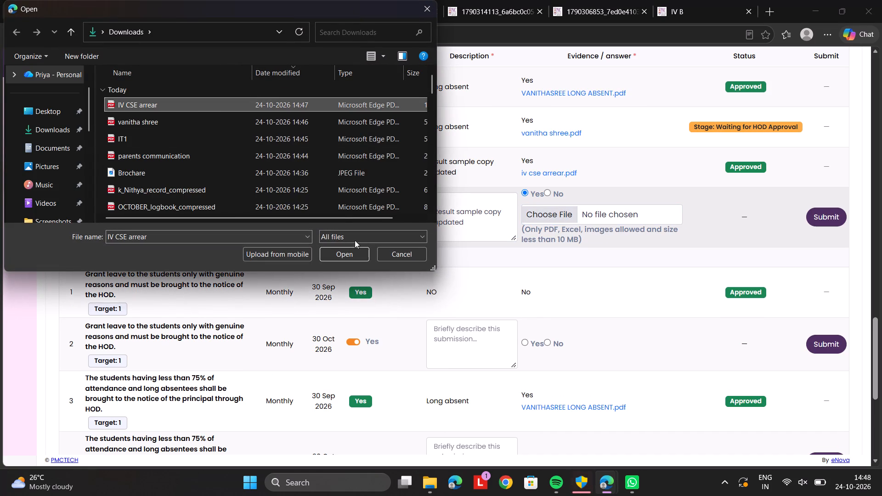
left_click(361, 255)
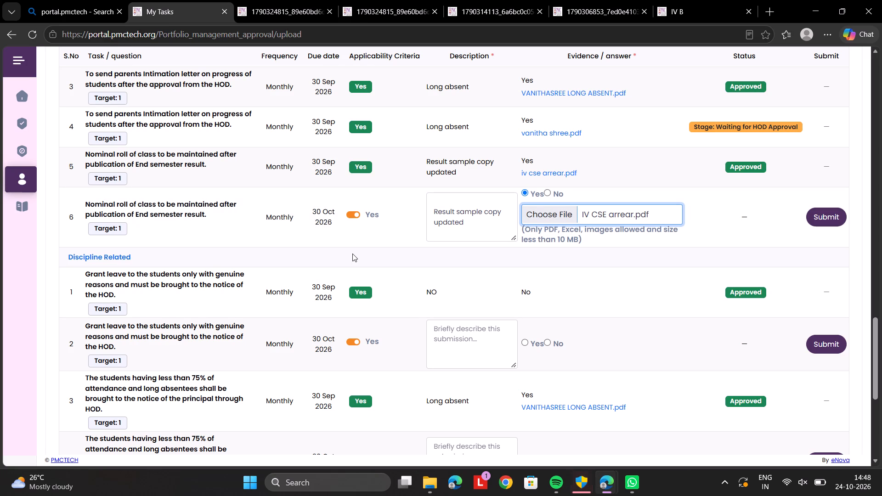
left_click(548, 214)
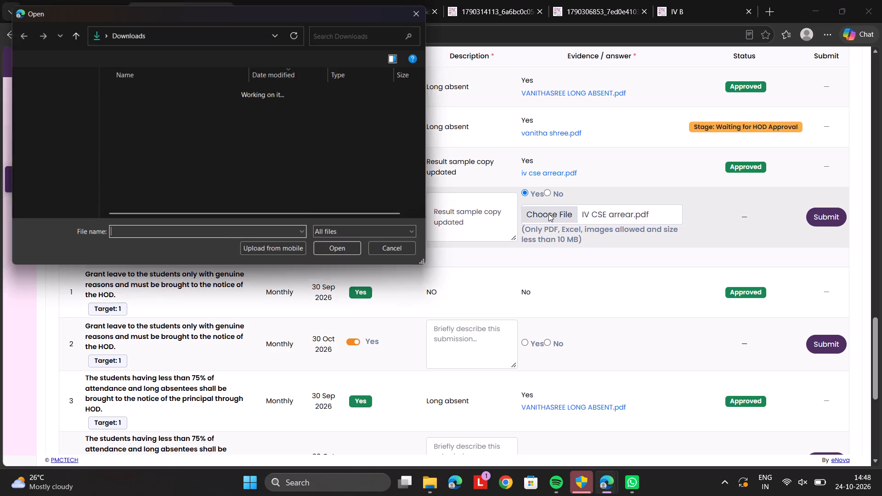
left_click(223, 103)
left_click(337, 251)
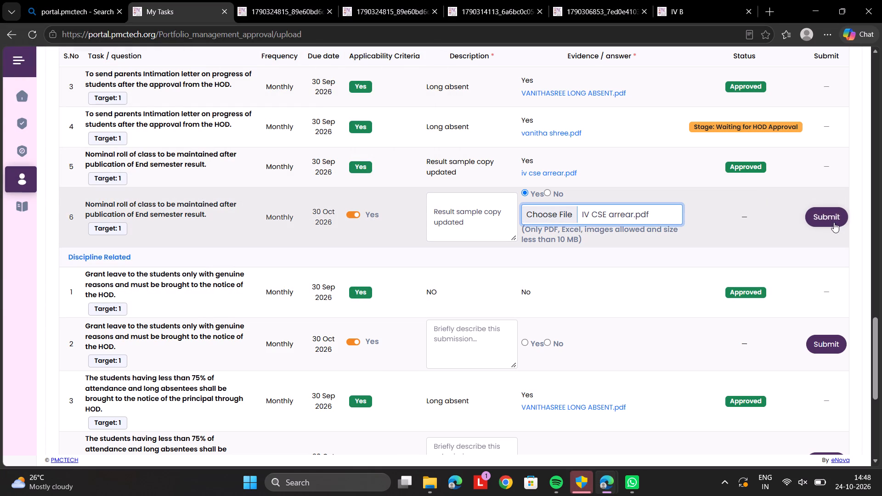
left_click(838, 215)
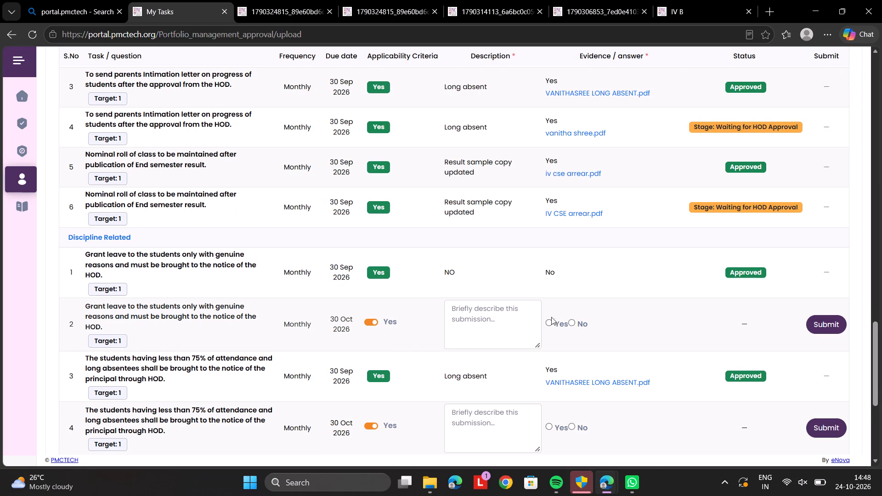
Under Discipline Related, enter "NO" as the October student leave task's description, answer No and submit it.
left_click(504, 316)
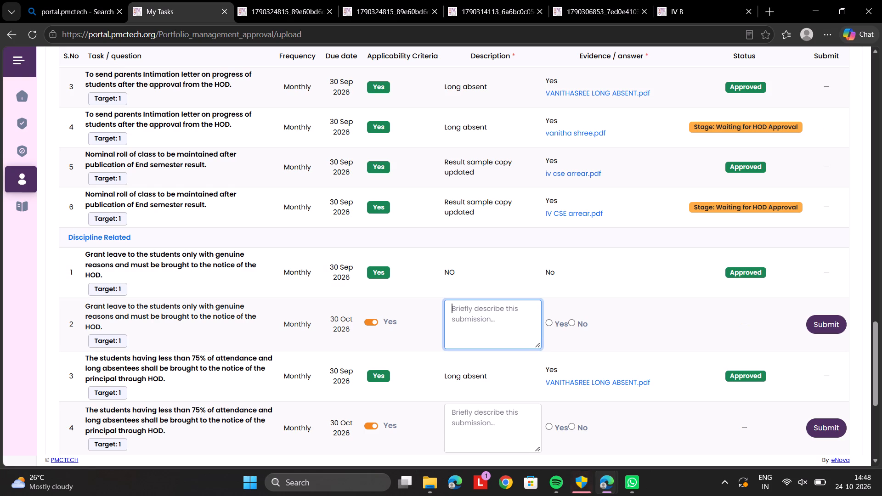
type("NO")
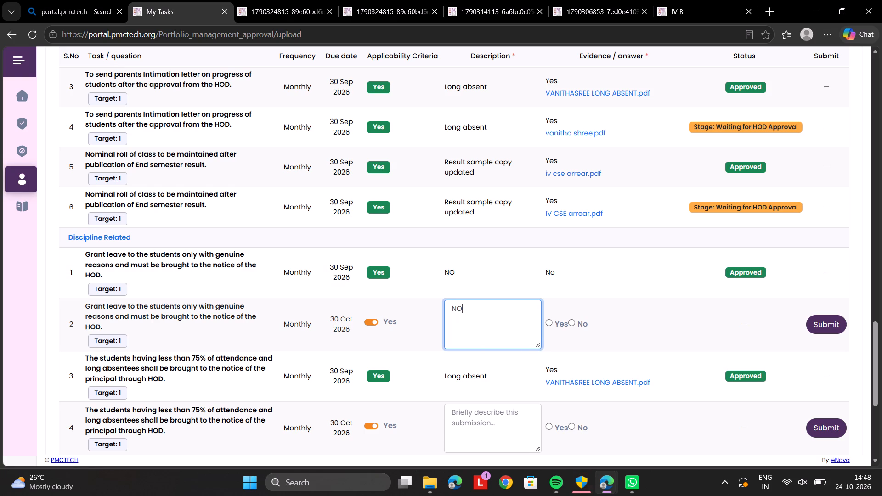
left_click(825, 332)
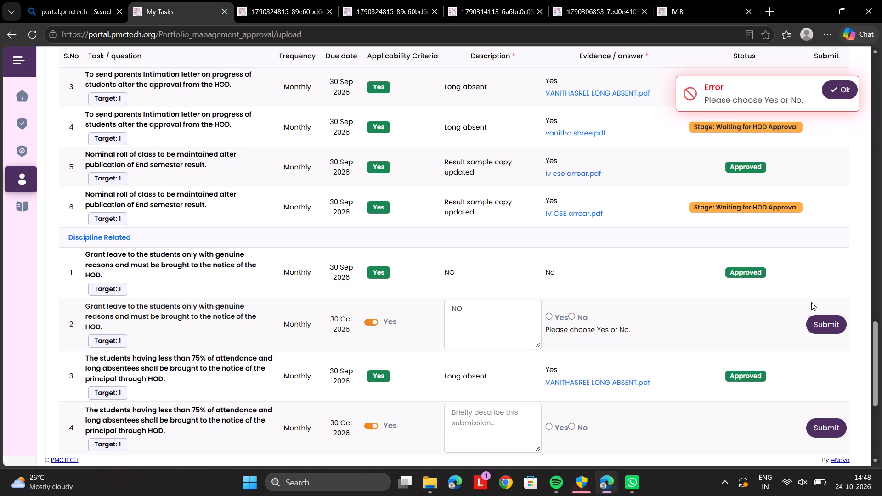
left_click(571, 316)
left_click(823, 327)
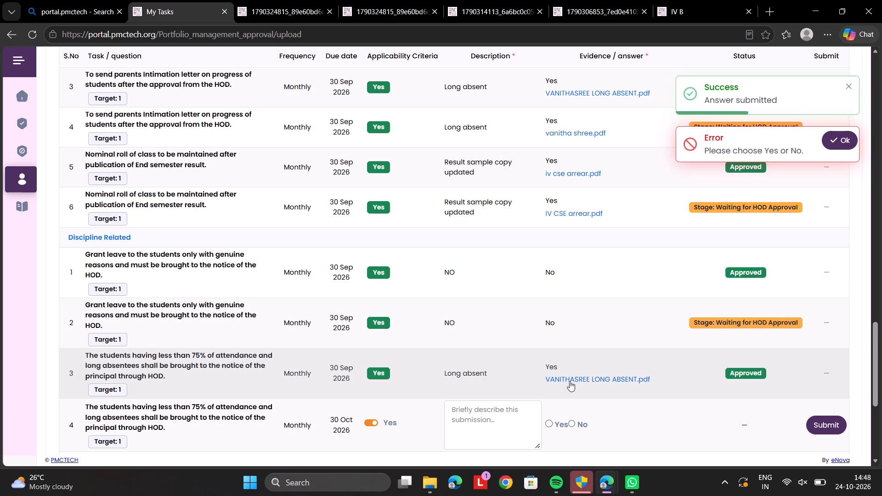
scroll(313, 411, "down", 1)
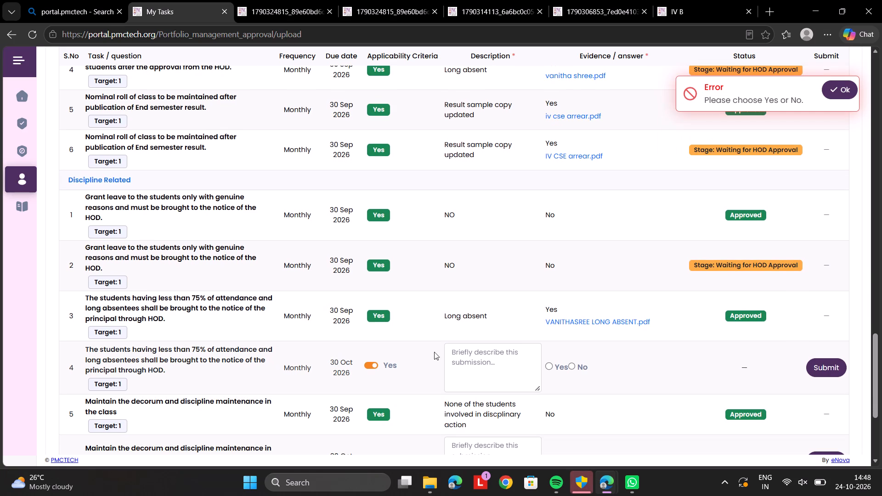
Under Discipline Related, copy the September below-75% attendance task's description "Long absent" into the matching October task.
left_click(493, 314)
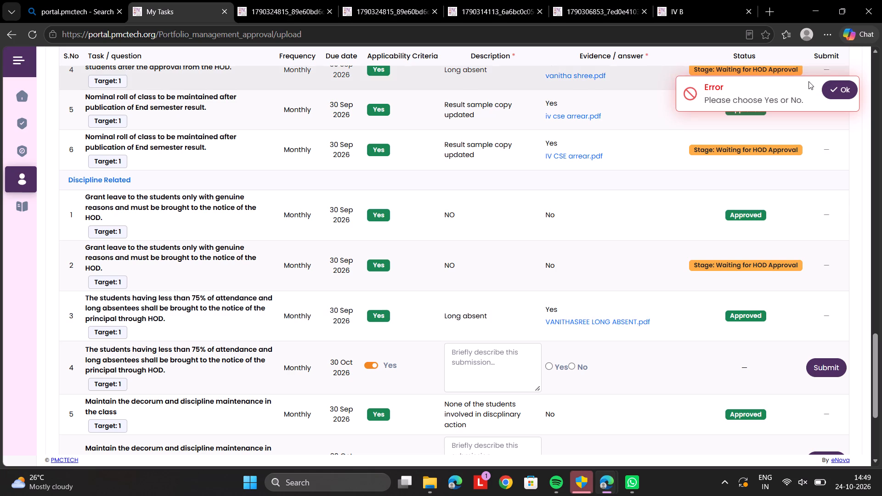
left_click(840, 89)
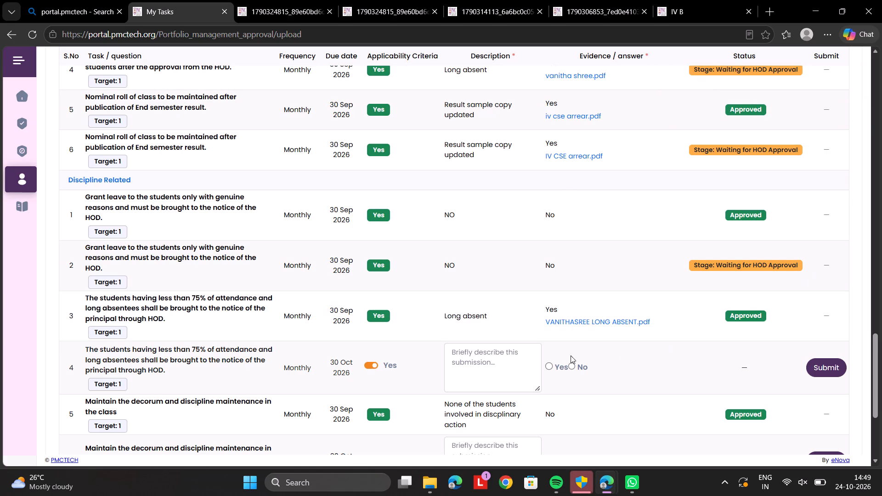
left_click_drag(492, 314, 450, 314)
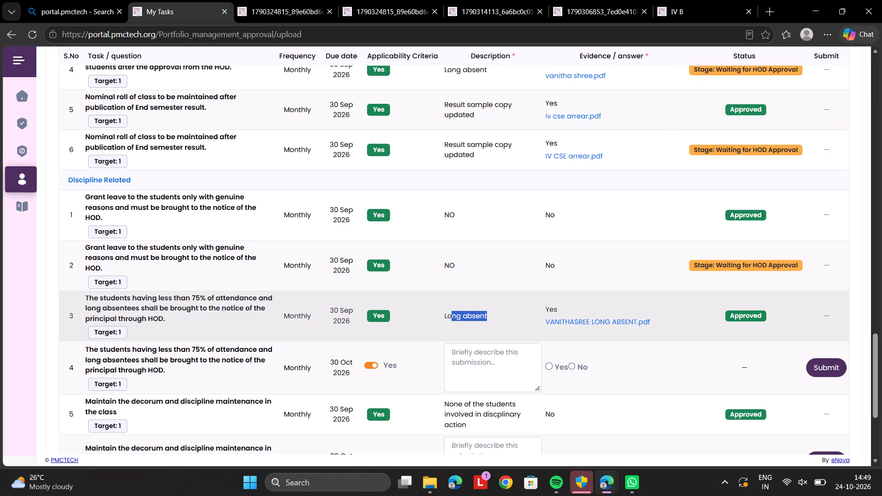
left_click_drag(450, 314, 433, 316)
key("ctrl+c")
left_click(503, 355)
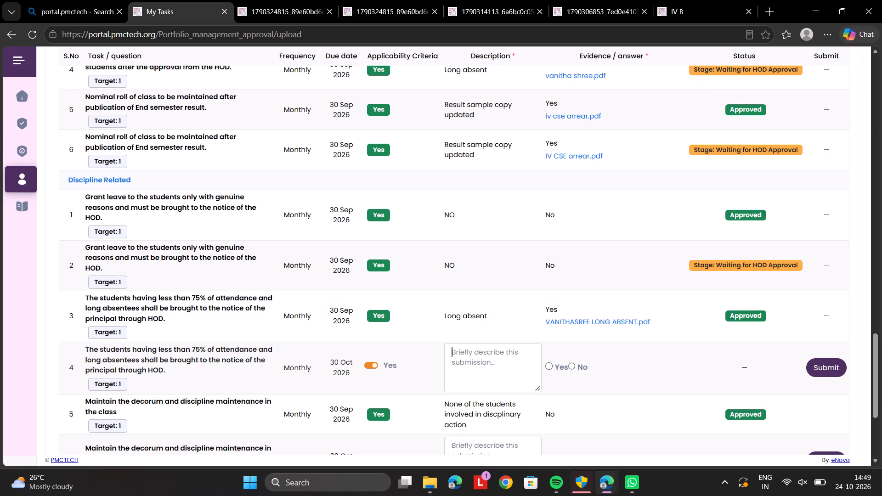
key("ctrl+v")
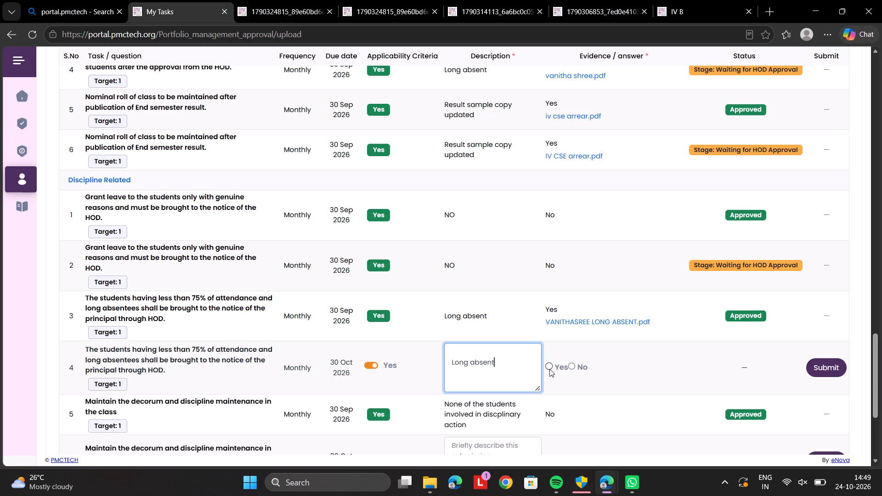
Answer Yes for the October below-75% attendance task, attach the long-absent student's PDF from Downloads as evidence and submit it.
left_click(551, 366)
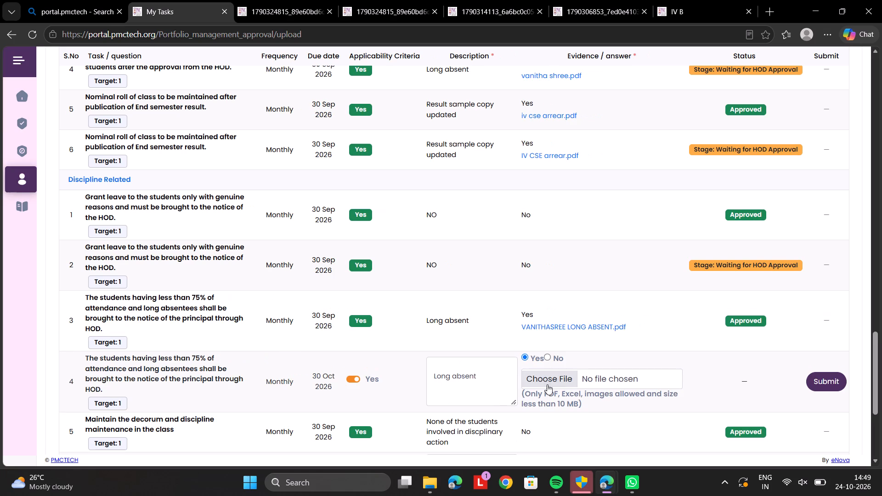
left_click(545, 380)
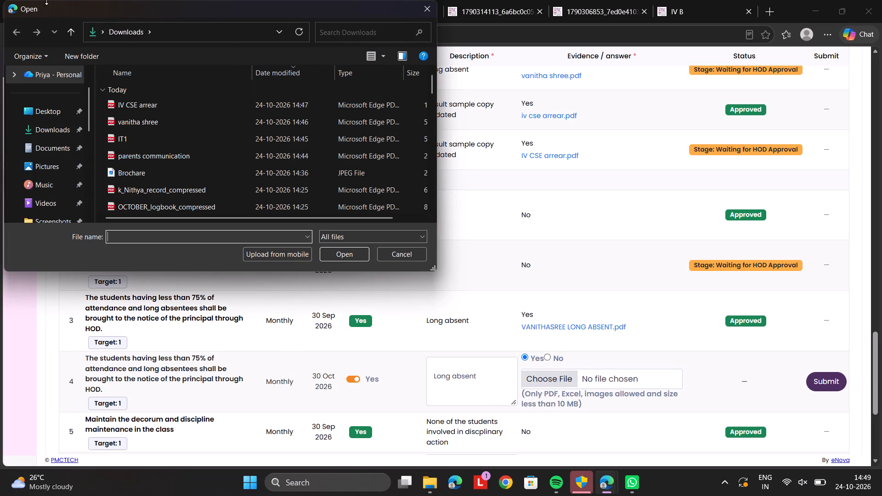
left_click(167, 123)
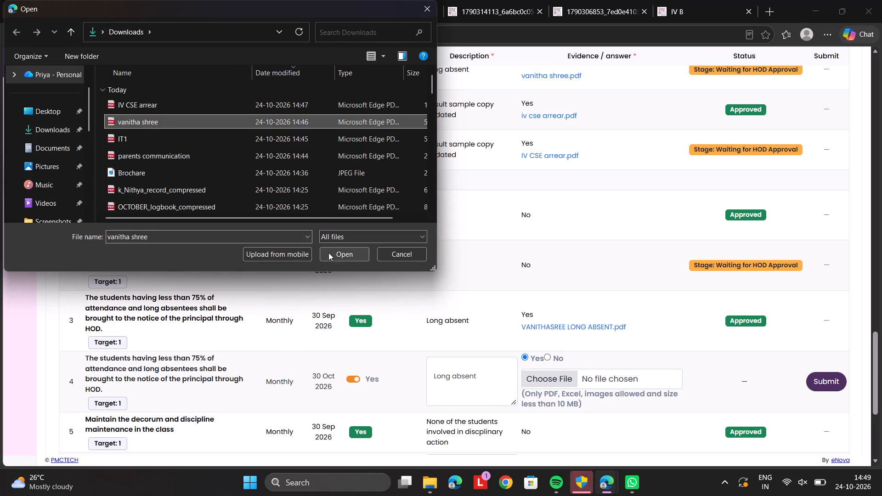
left_click(328, 253)
left_click(827, 383)
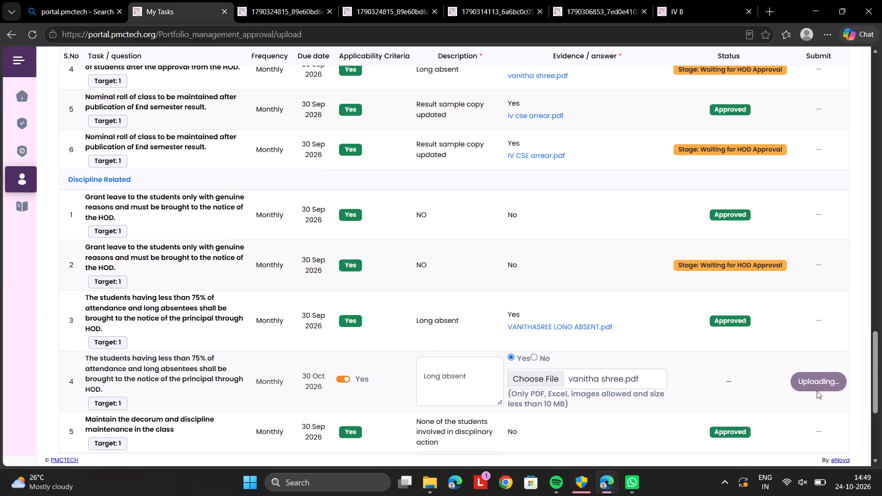
Copy the September class decorum description "None of the students involved in discplinary action" into the October task, answer No and submit it.
scroll(598, 382, "down", 2)
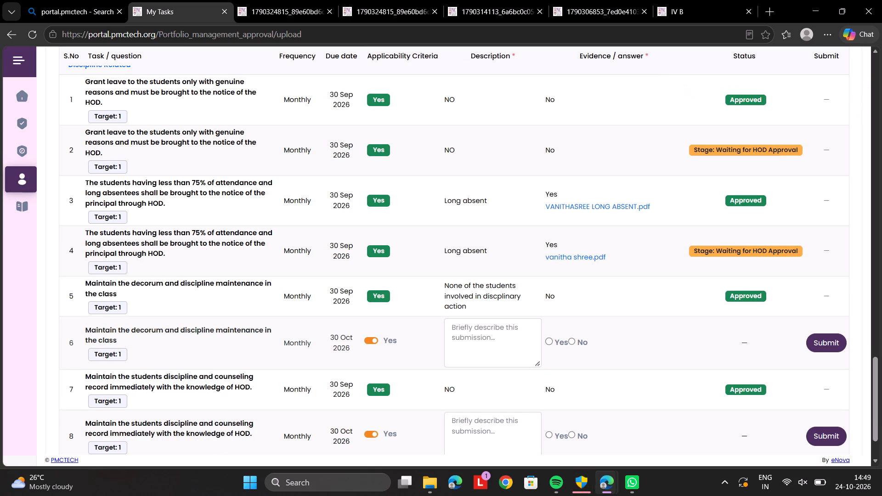
left_click_drag(474, 308, 459, 301)
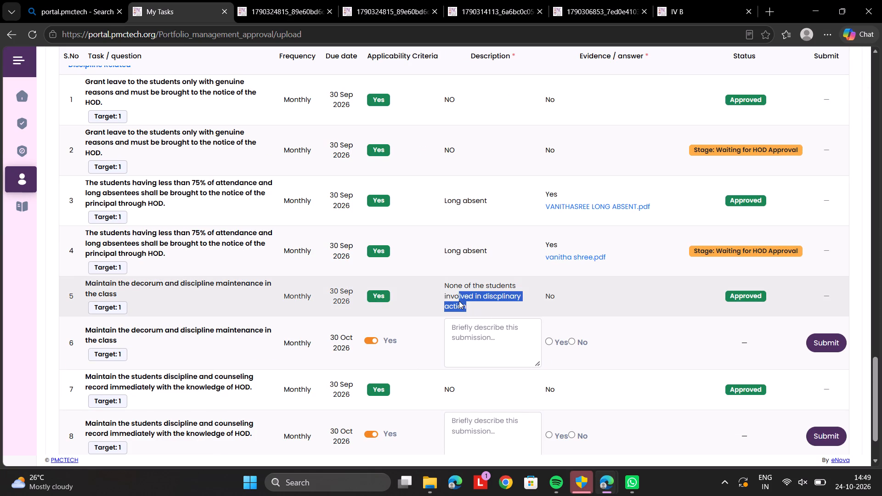
left_click_drag(459, 301, 441, 286)
key("ctrl+c")
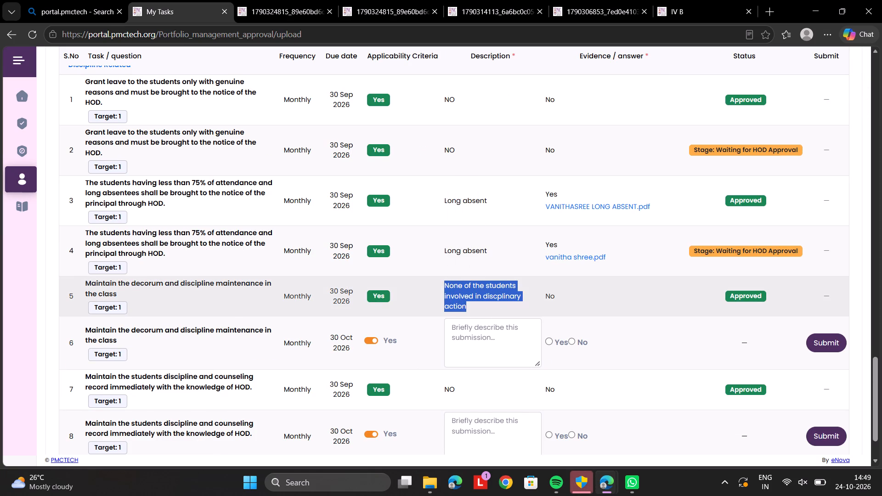
left_click(486, 327)
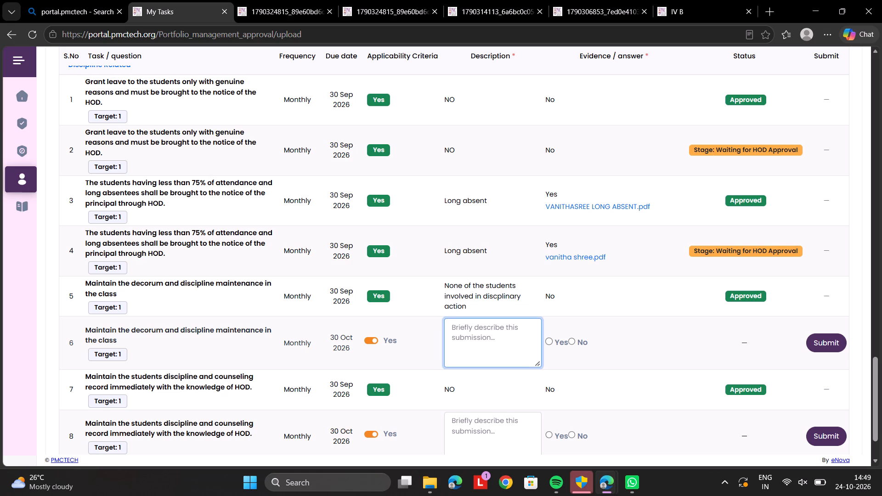
key("ctrl+v")
left_click(570, 343)
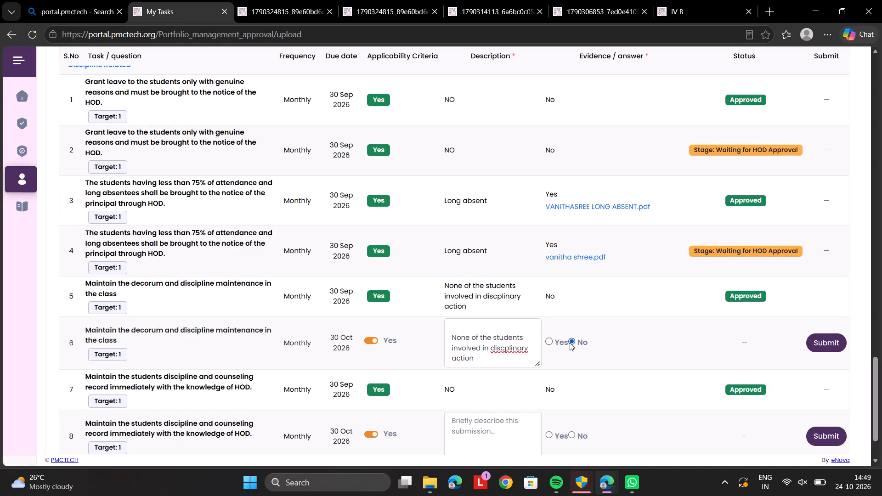
left_click(837, 341)
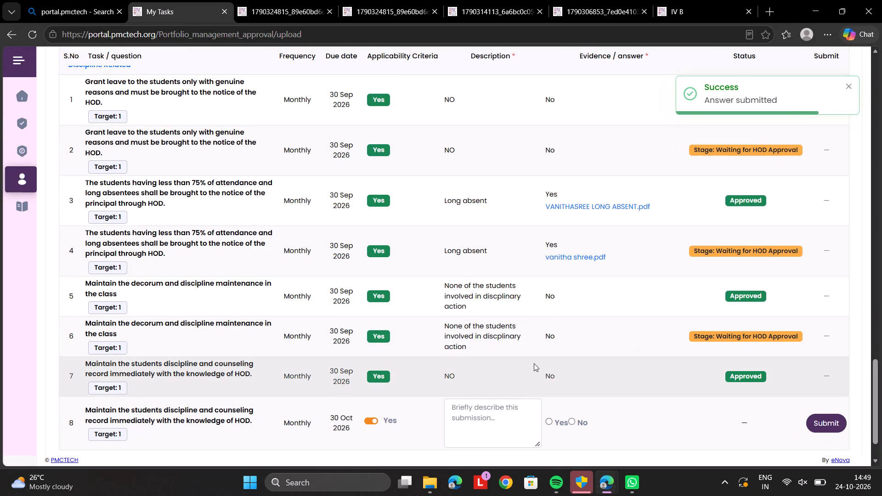
Start the description for the October student discipline and counseling record task.
scroll(535, 361, "down", 2)
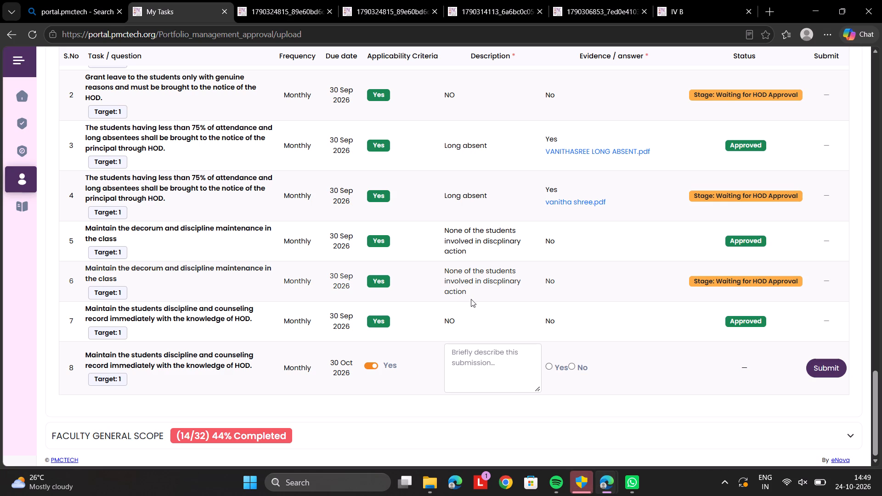
left_click(481, 359)
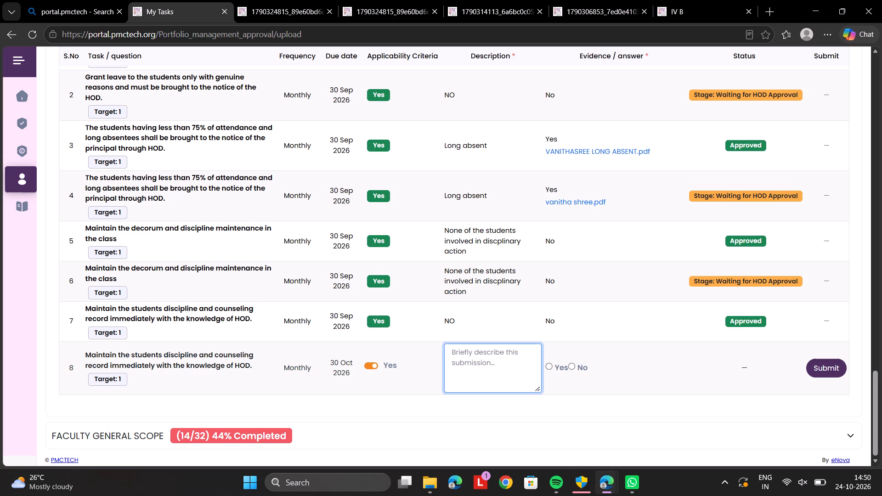
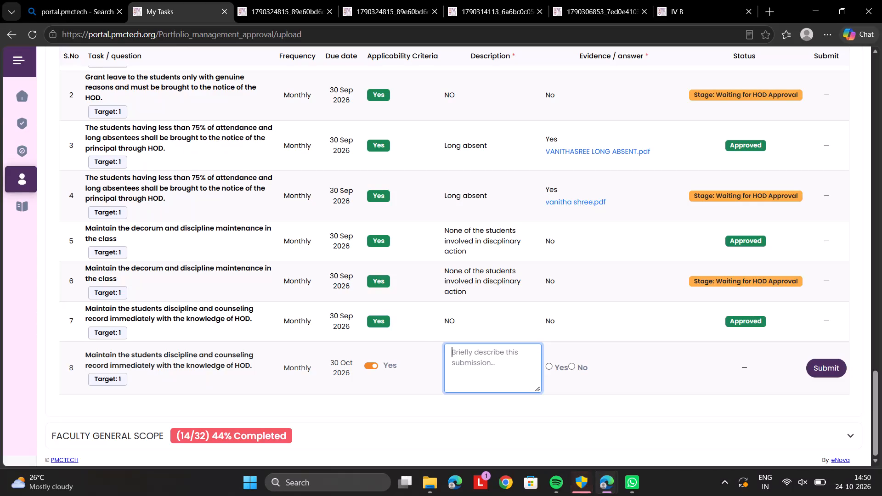
Describe the October student discipline and counseling record task as "NO", answer No and submit it.
scroll(384, 347, "down", 4)
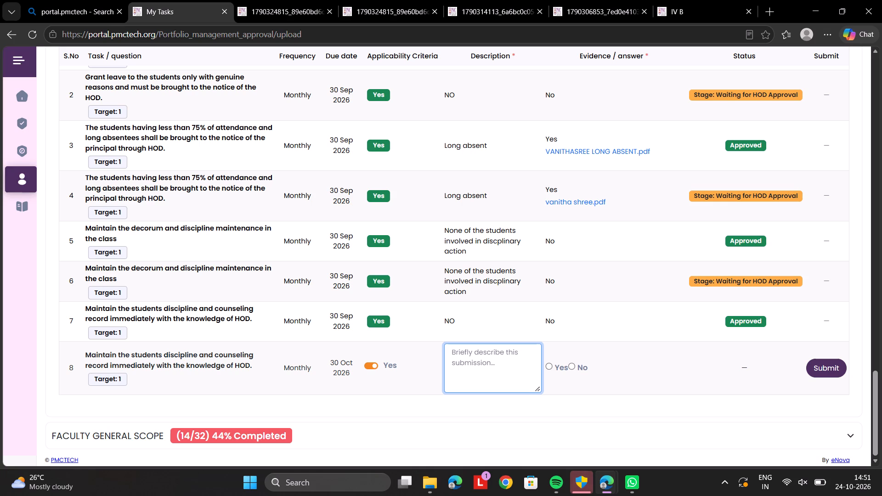
type("NO")
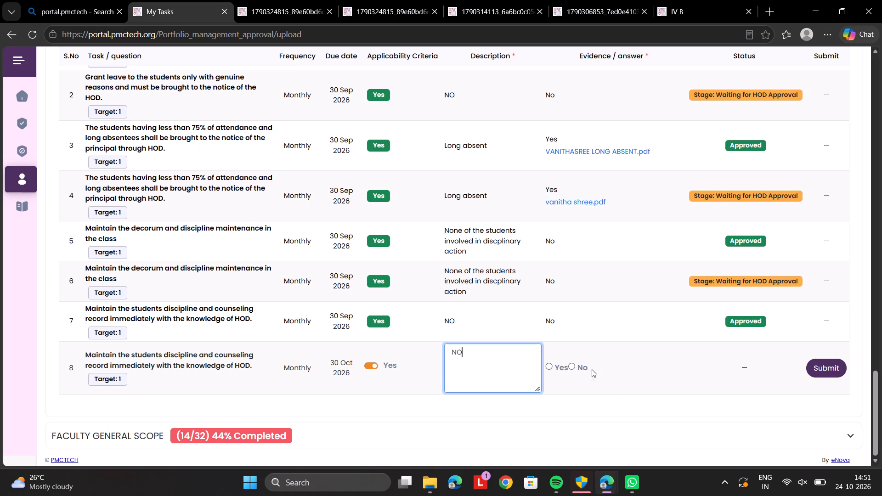
left_click(569, 365)
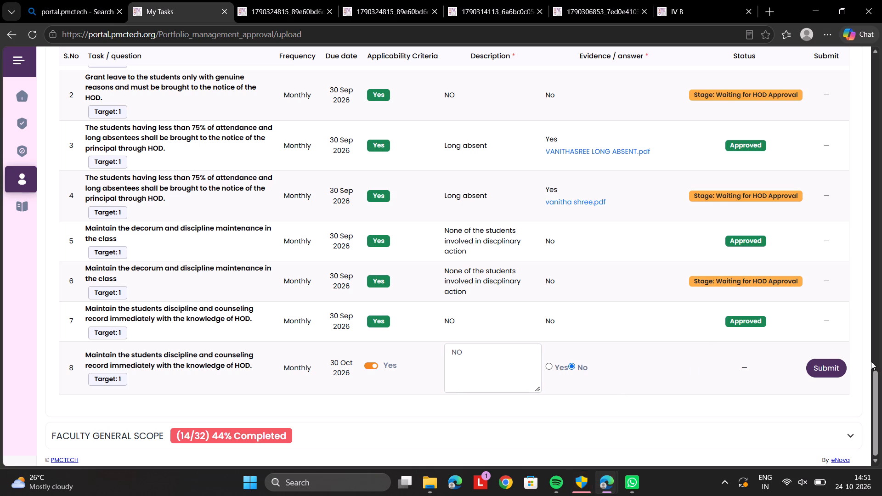
left_click(829, 368)
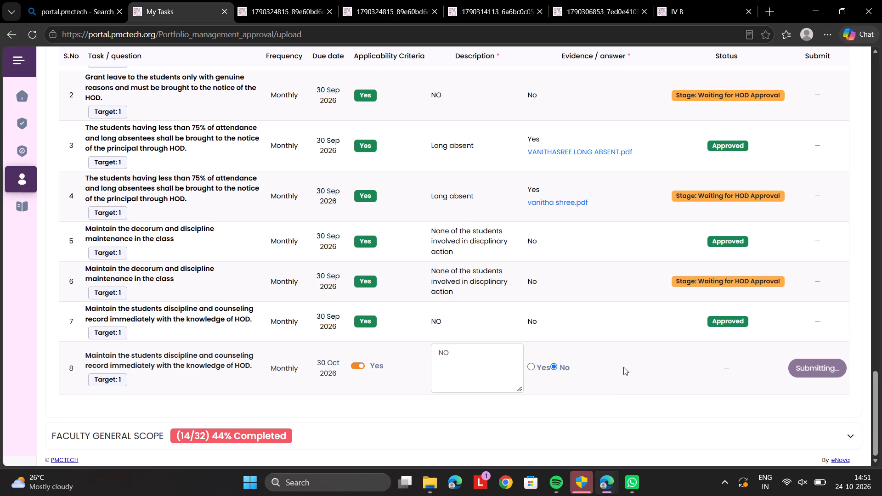
scroll(577, 376, "down", 5)
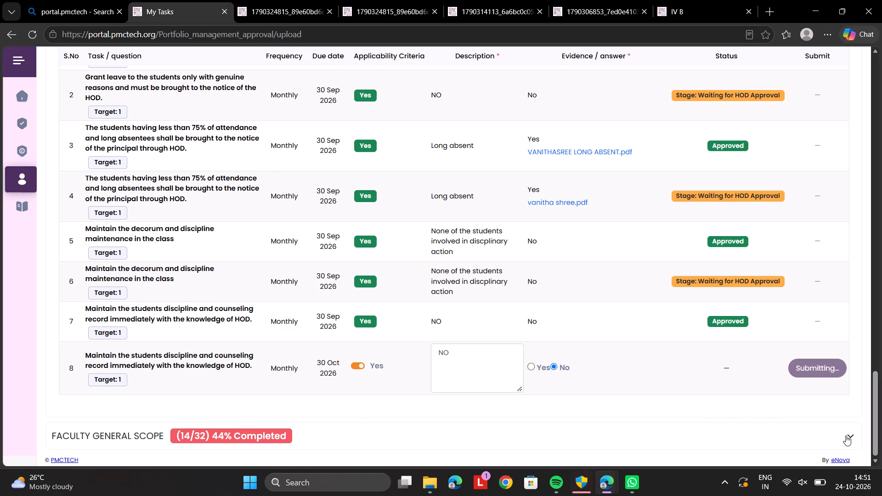
Review the submitted Class Advisor tasks, and expand the Faculty General Scope section to its Teaching and Curriculum Delivery tasks.
scroll(565, 231, "up", 4)
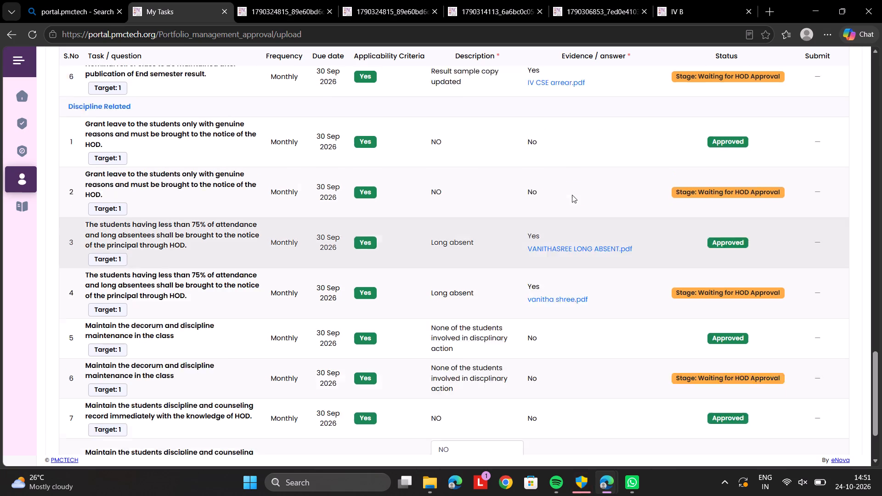
scroll(572, 195, "up", 15)
scroll(572, 195, "up", 6)
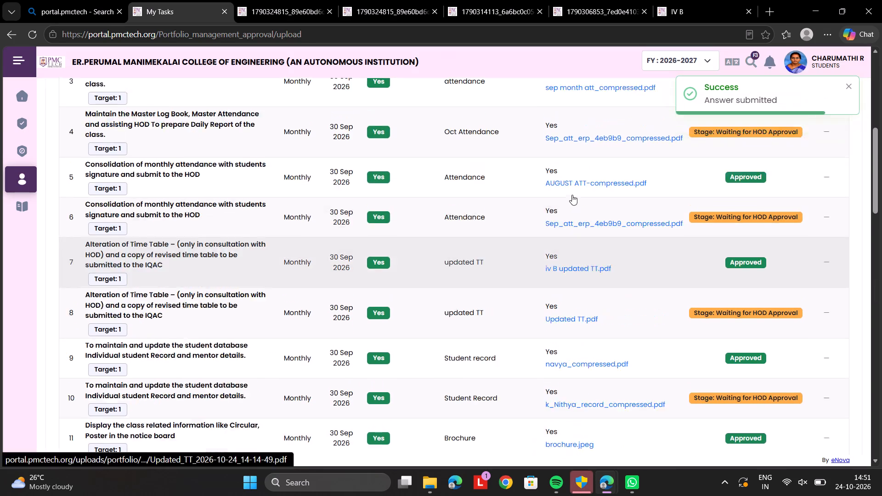
scroll(572, 195, "down", 4)
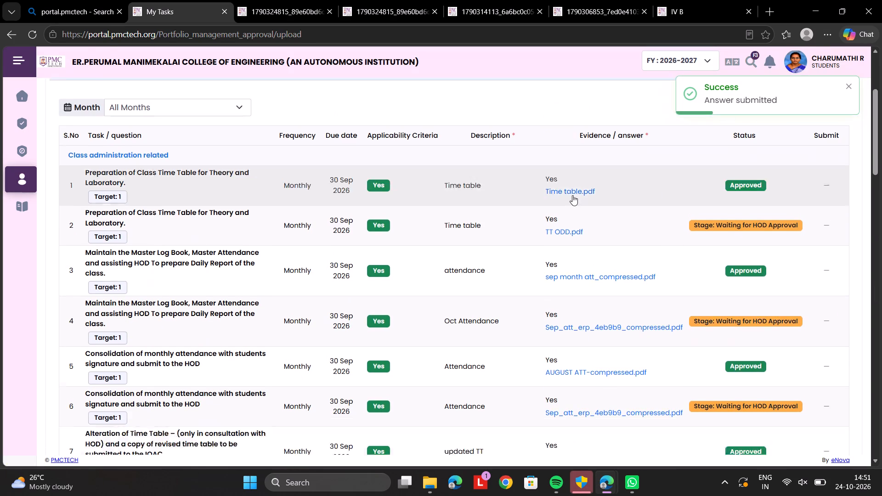
scroll(572, 195, "down", 13)
scroll(572, 195, "down", 18)
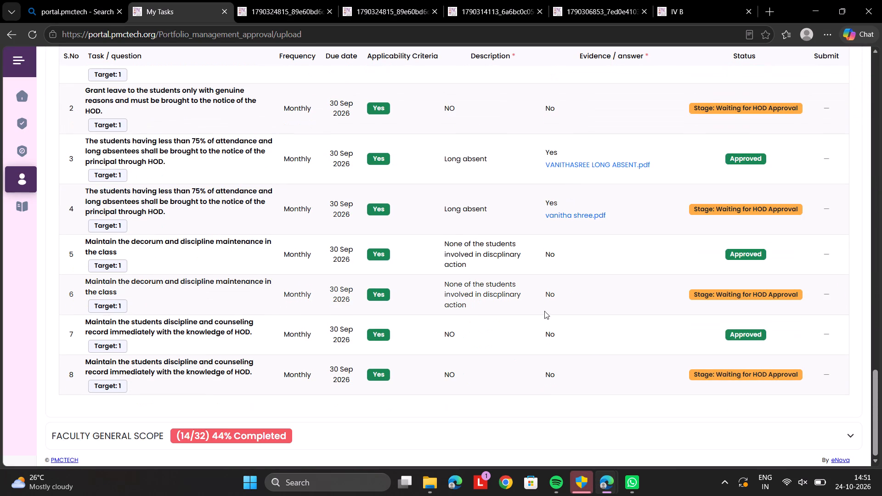
left_click(253, 431)
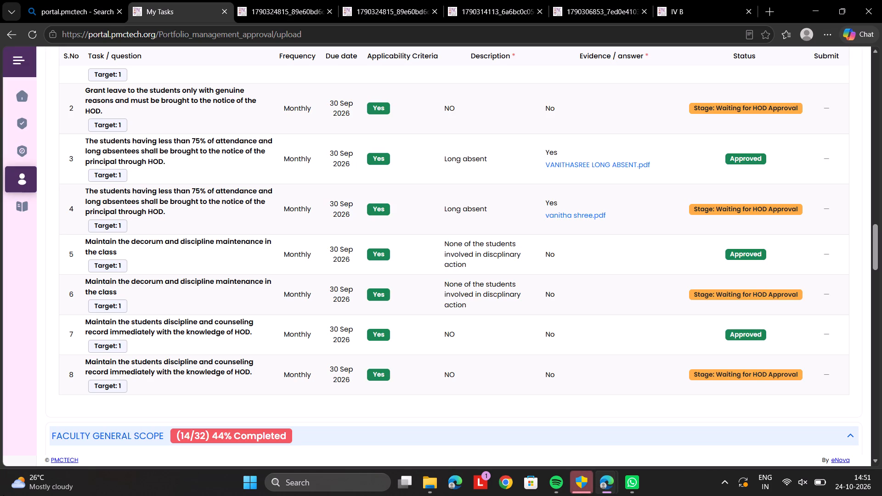
scroll(382, 495, "down", 4)
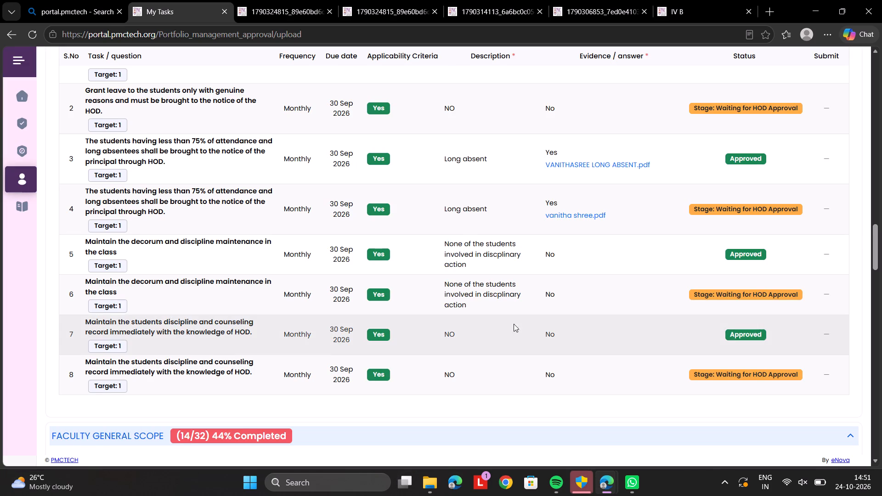
scroll(527, 374, "down", 4)
scroll(735, 346, "down", 3)
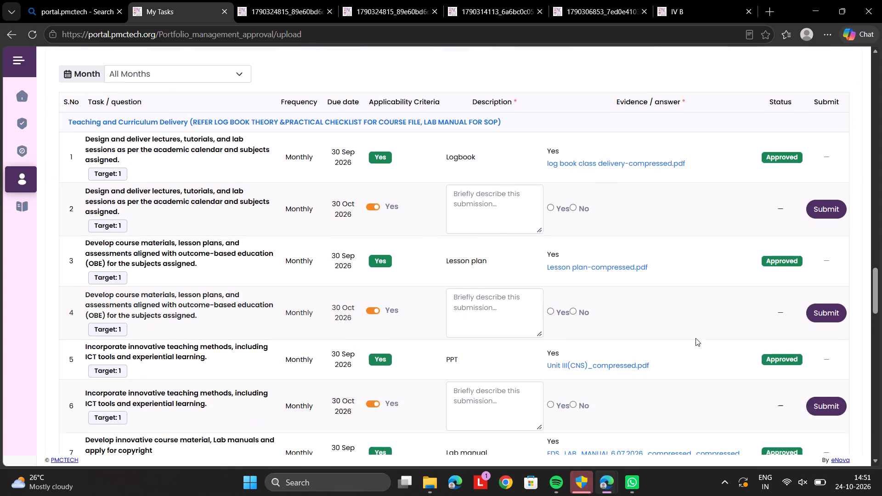
Describe the October lecture, tutorial and lab delivery task as "Log book", answer Yes, attach OCTOBER_logbook_compressed from Downloads and submit it.
left_click(471, 190)
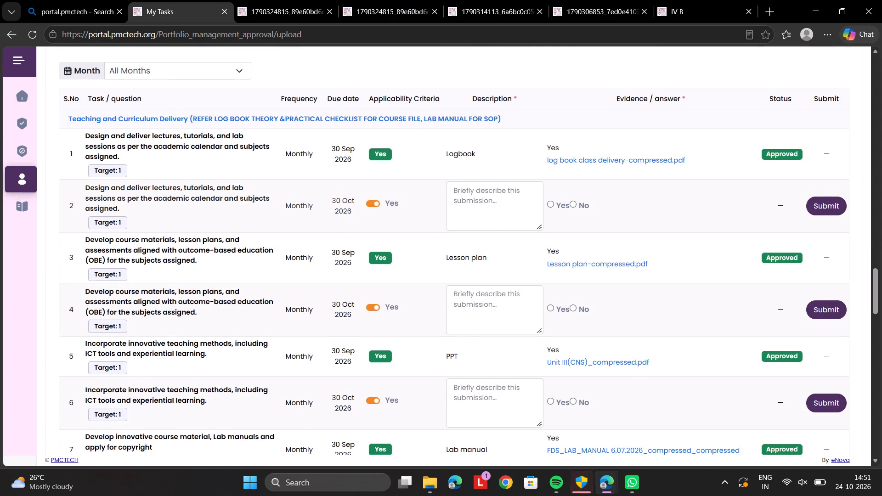
type("Lo")
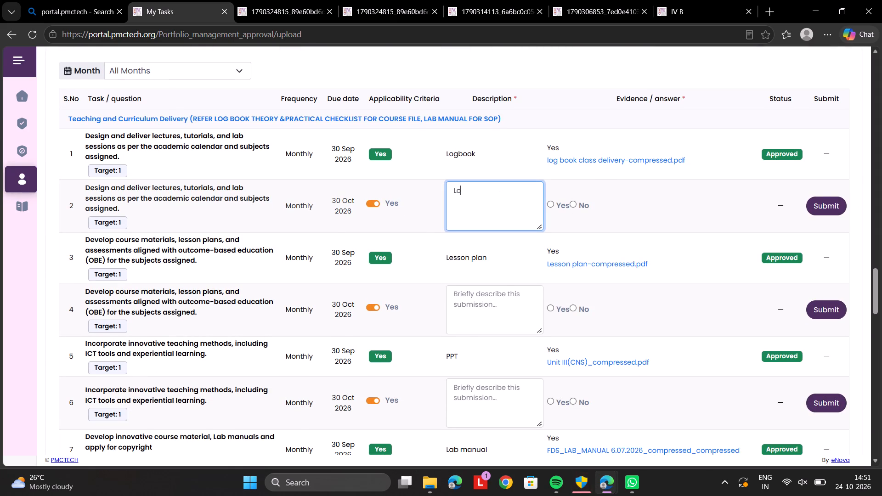
key("g")
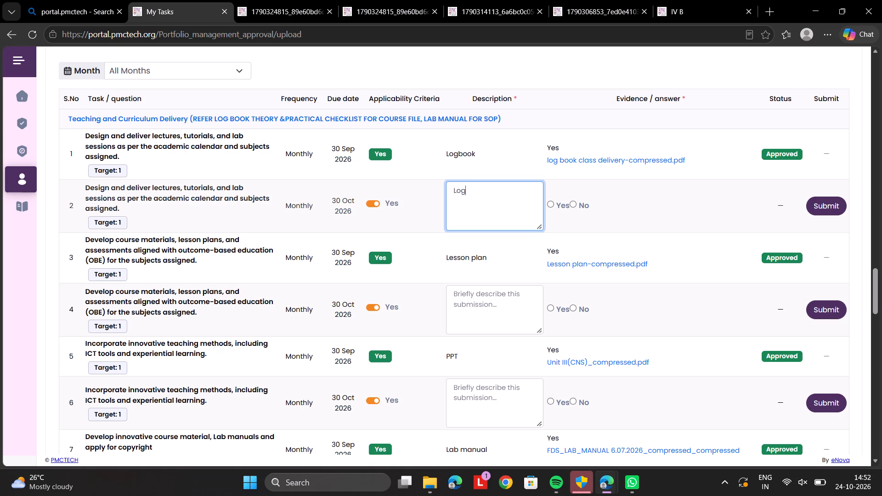
key("space")
type("book")
left_click(551, 205)
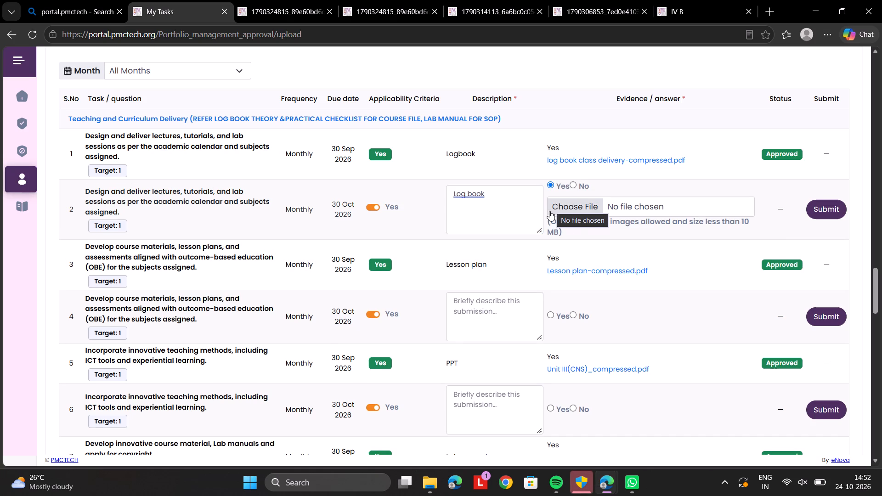
left_click(576, 204)
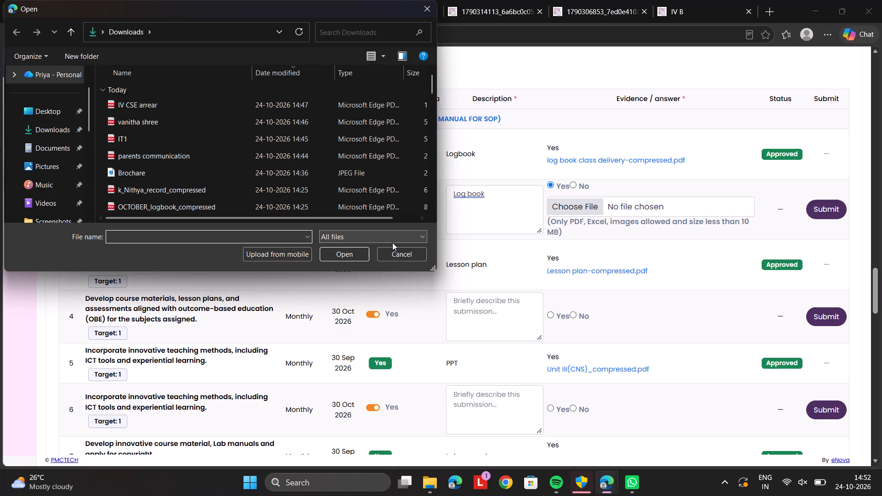
left_click(244, 205)
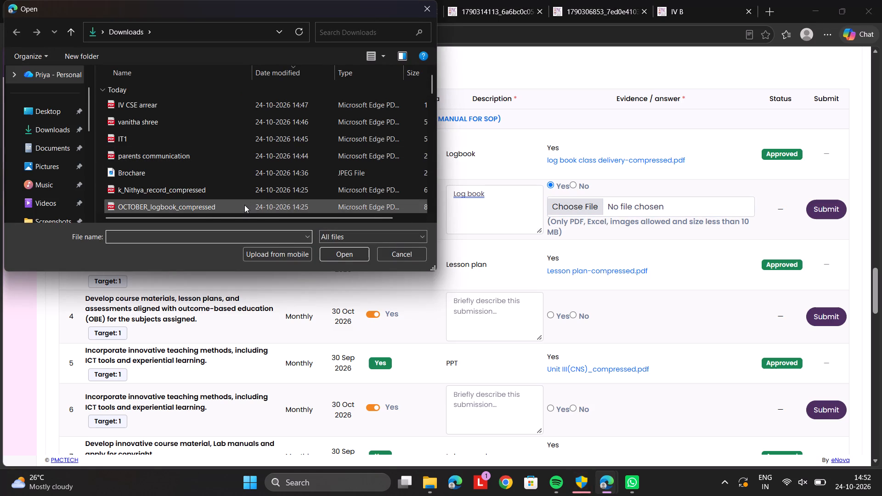
left_click(354, 252)
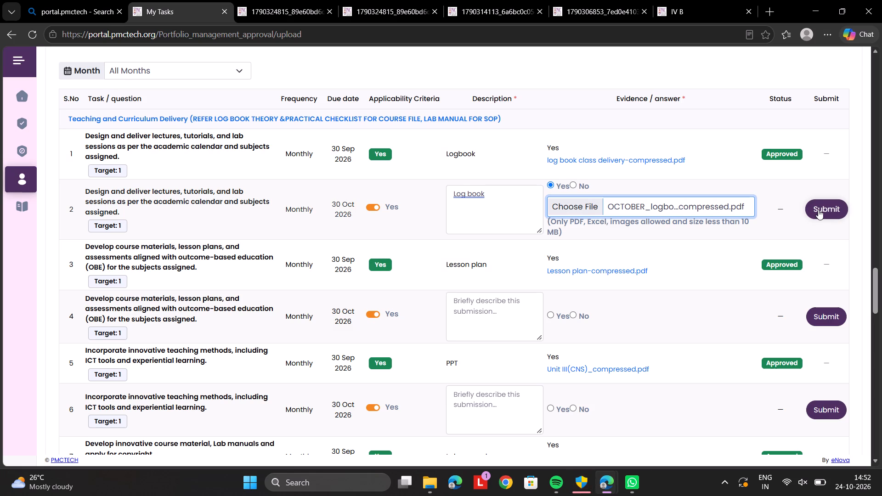
left_click(818, 209)
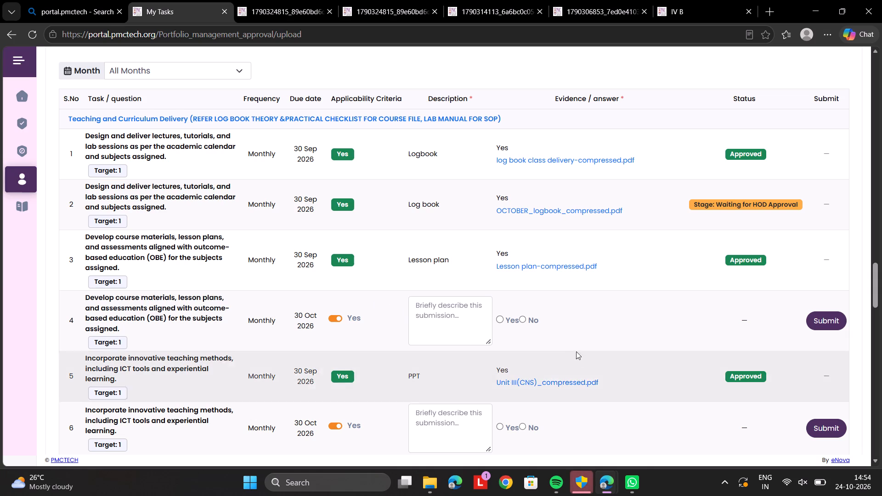
Enter "PPT" as the description of the October innovative teaching methods and ICT tools task.
scroll(571, 344, "down", 2)
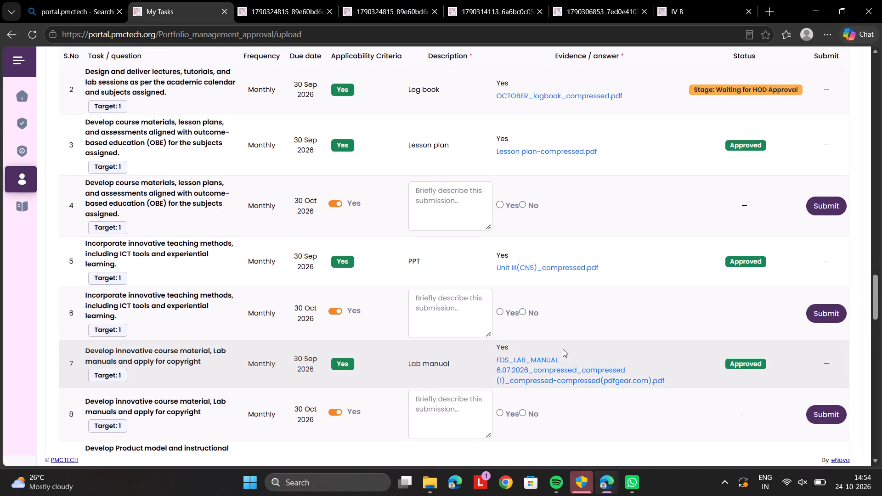
left_click(452, 304)
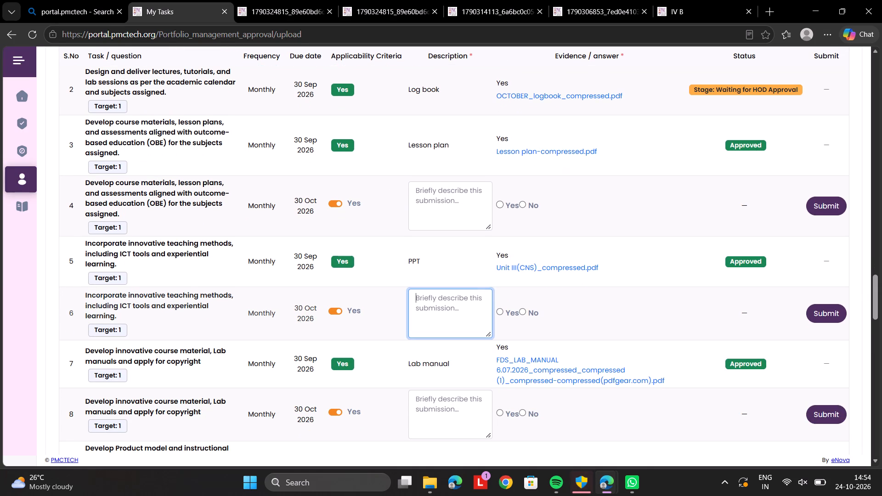
type("PP")
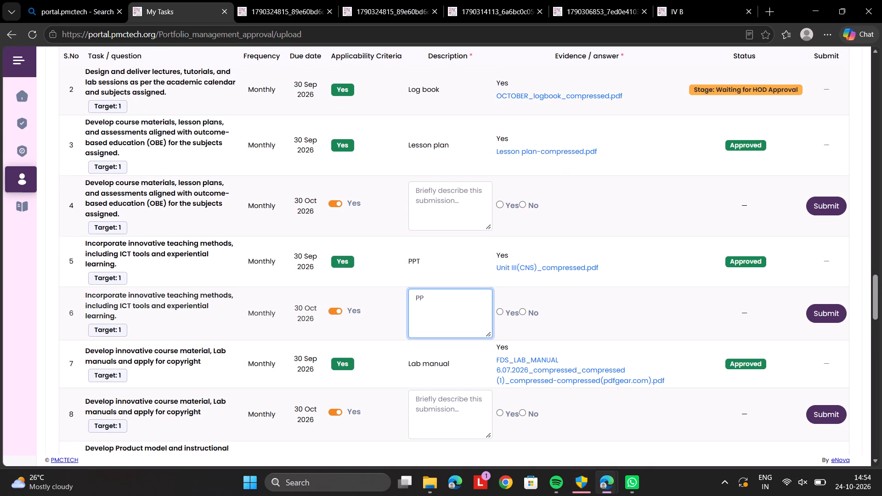
key("shift+t")
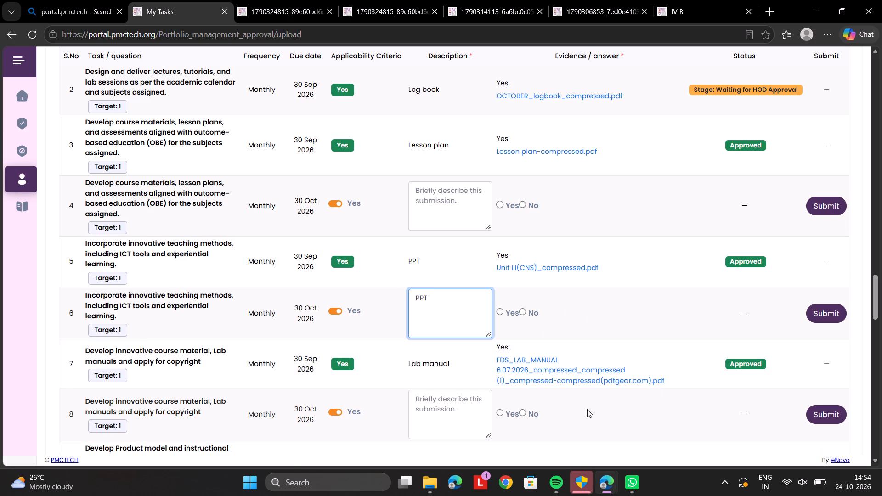
Open the September lab manual evidence PDF and save a copy in Downloads as "FDS LAb".
left_click(541, 364)
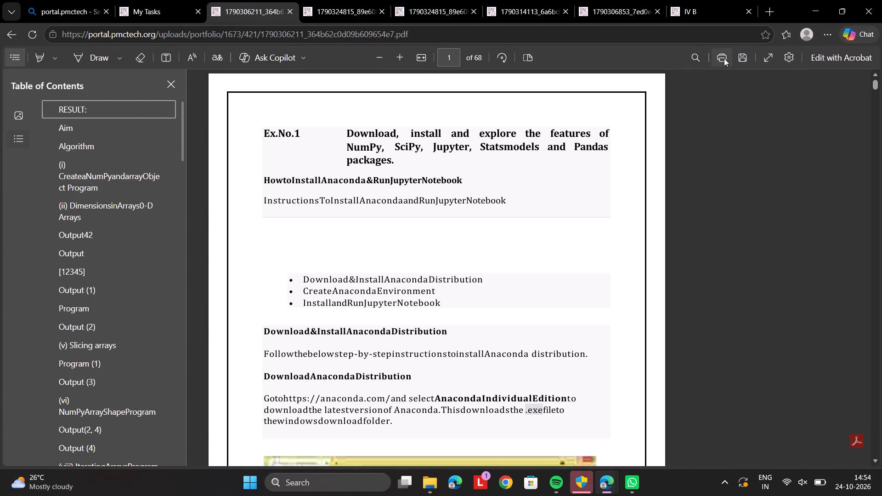
left_click(744, 52)
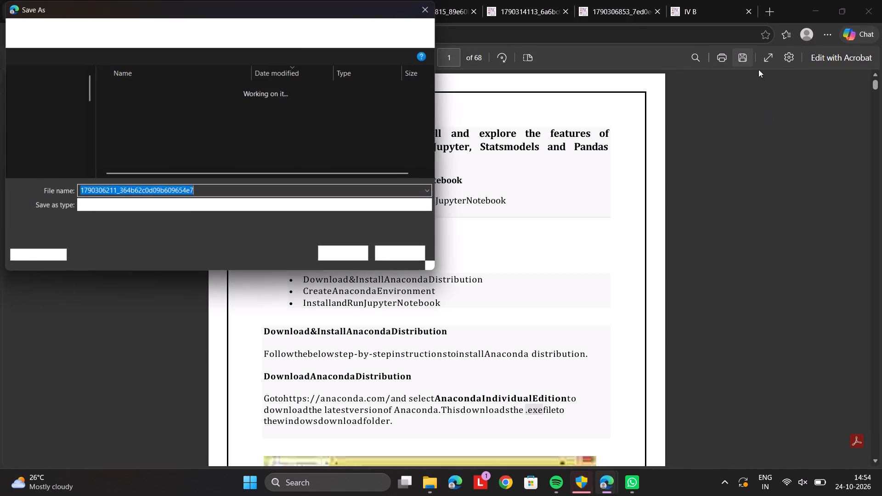
key("BackSpace")
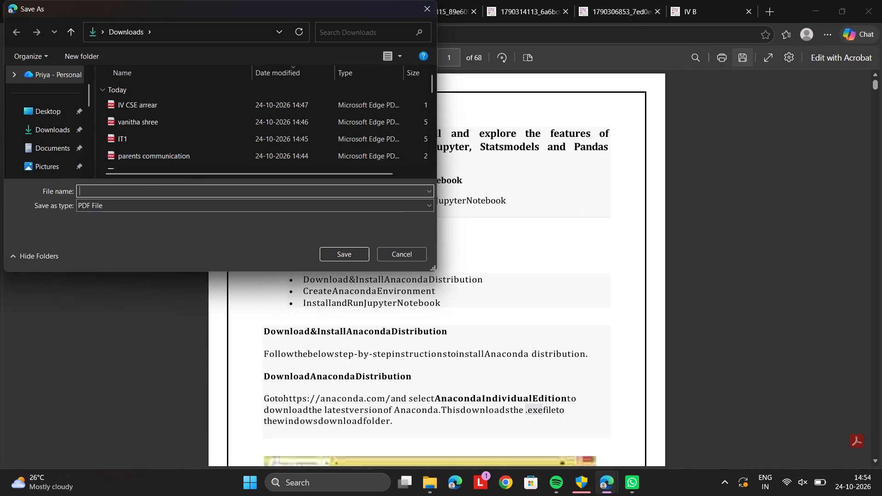
key("slash")
key("BackSpace")
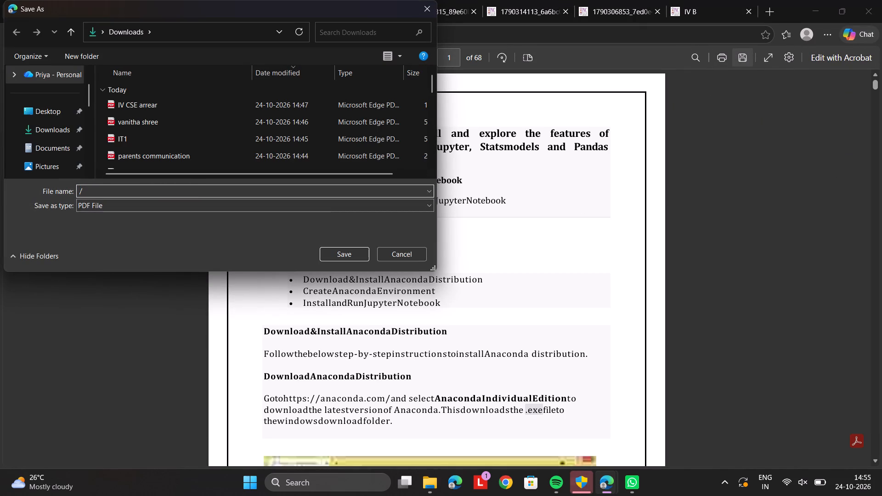
type("FDS")
key("space")
type("LAb")
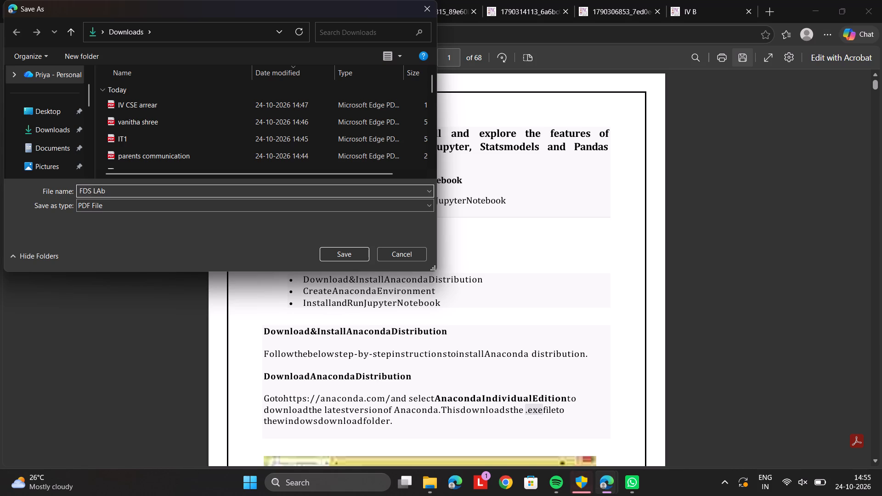
left_click(345, 255)
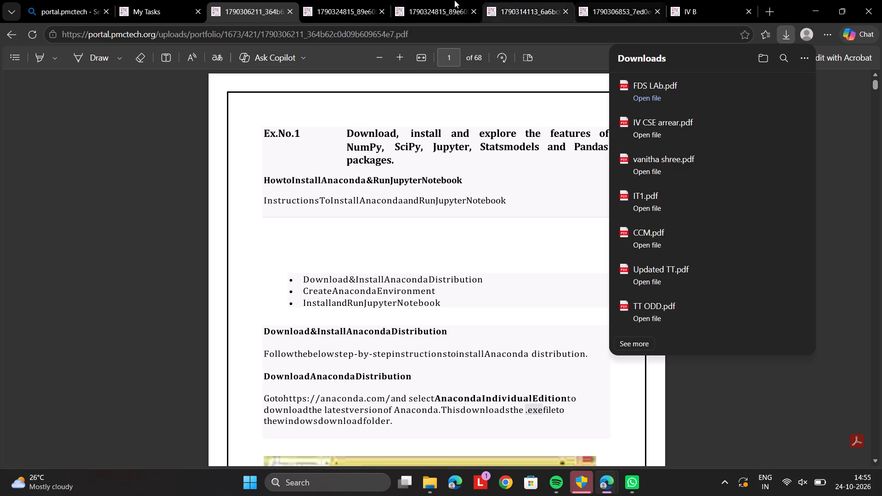
Describe the October innovative course material and lab manuals task as "Lab manual", answer Yes, attach FDS LAb from Downloads and submit it.
left_click(135, 8)
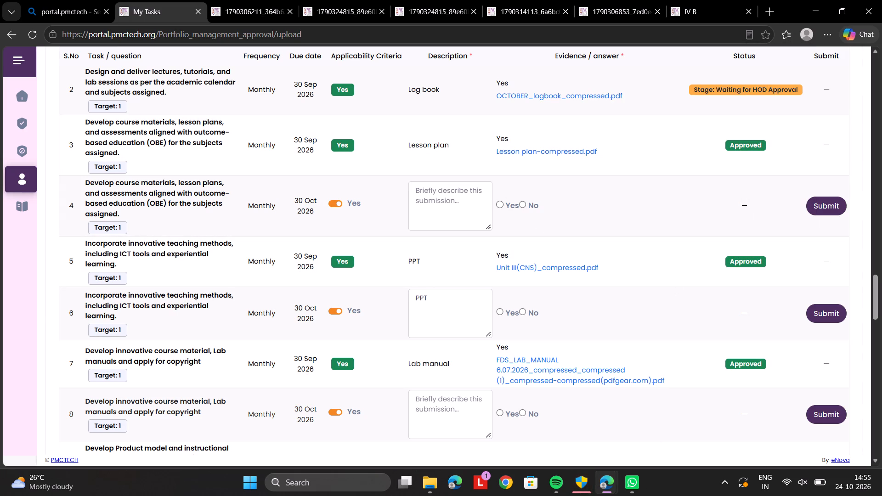
left_click_drag(453, 364, 424, 361)
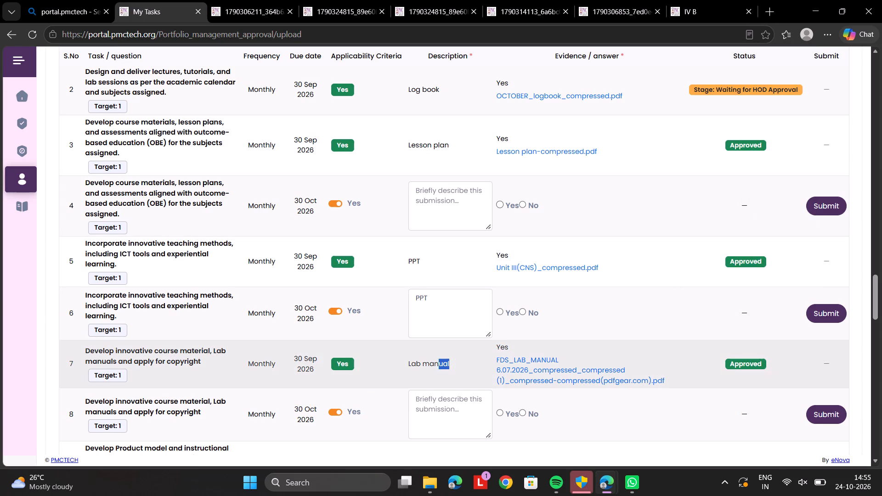
left_click_drag(424, 361, 383, 362)
key("ctrl+c")
left_click(455, 408)
key("ctrl+v")
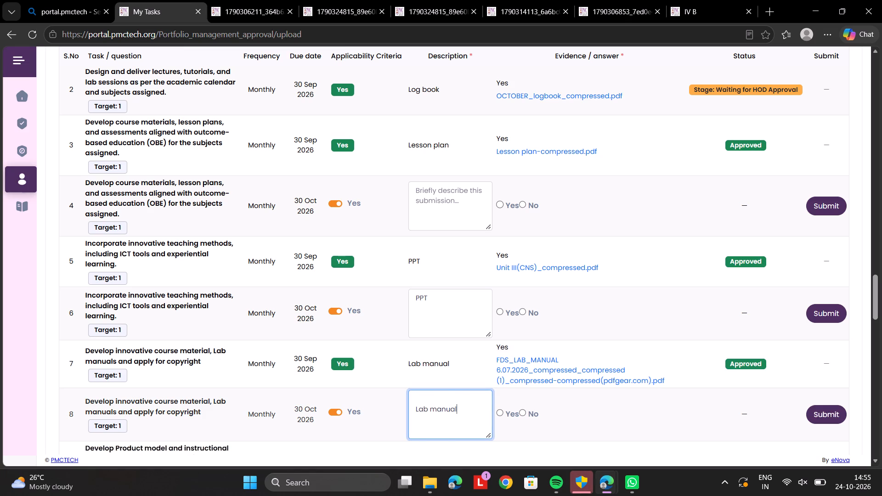
left_click(506, 413)
left_click(520, 418)
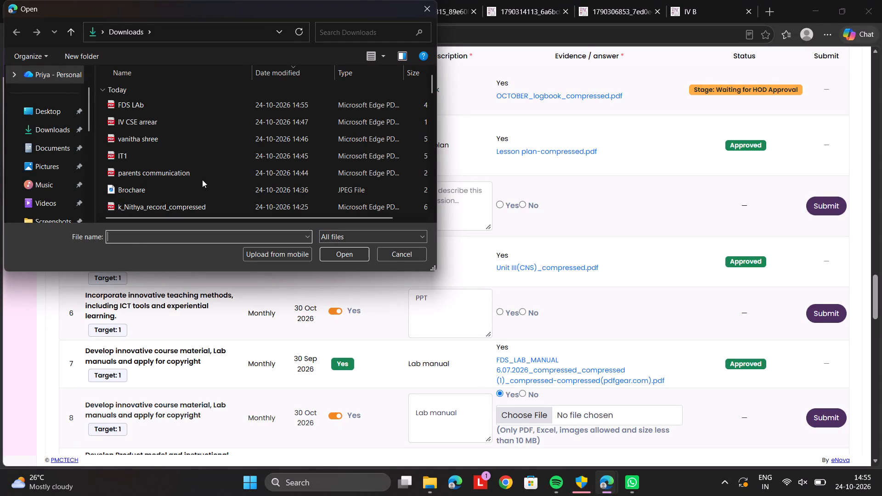
left_click(171, 102)
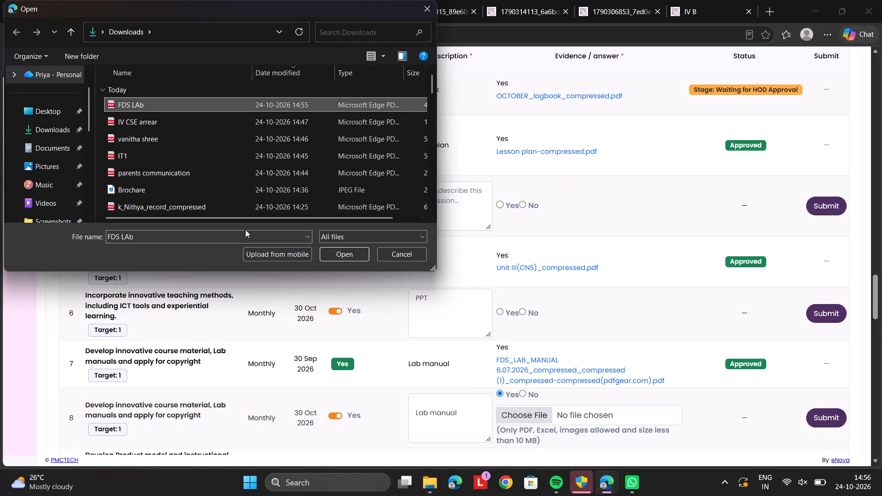
left_click(355, 256)
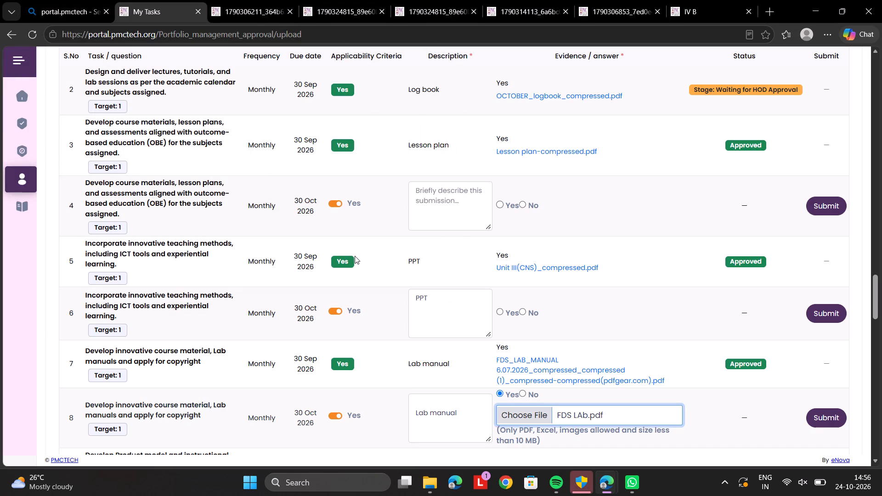
scroll(724, 391, "down", 3)
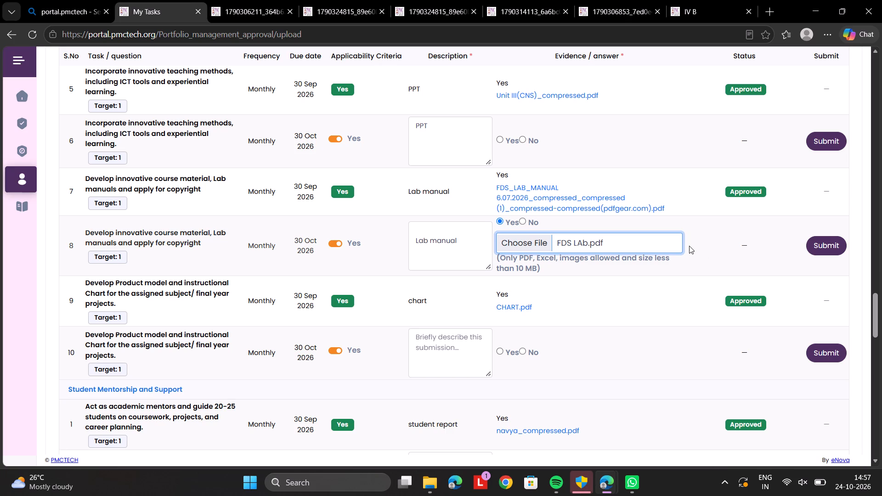
left_click(827, 242)
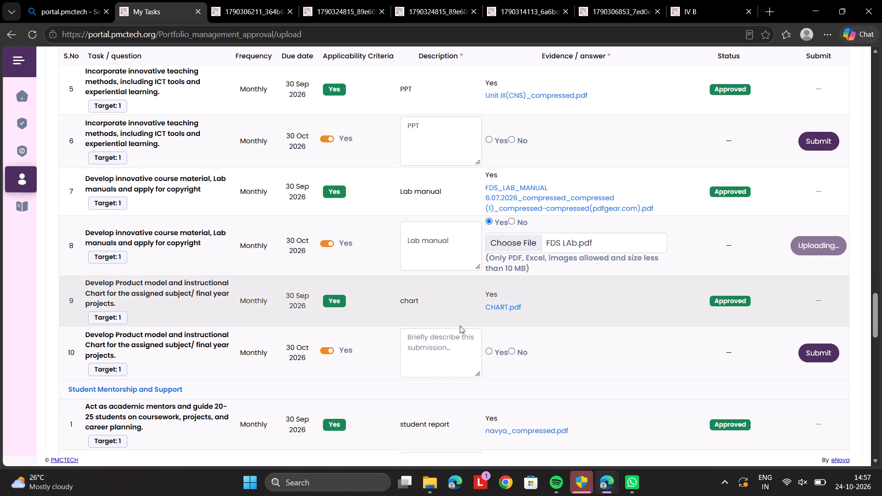
Describe the October product model and instructional chart task as "chart", answer Yes, attach oct chart from Downloads and submit it.
scroll(457, 331, "down", 1)
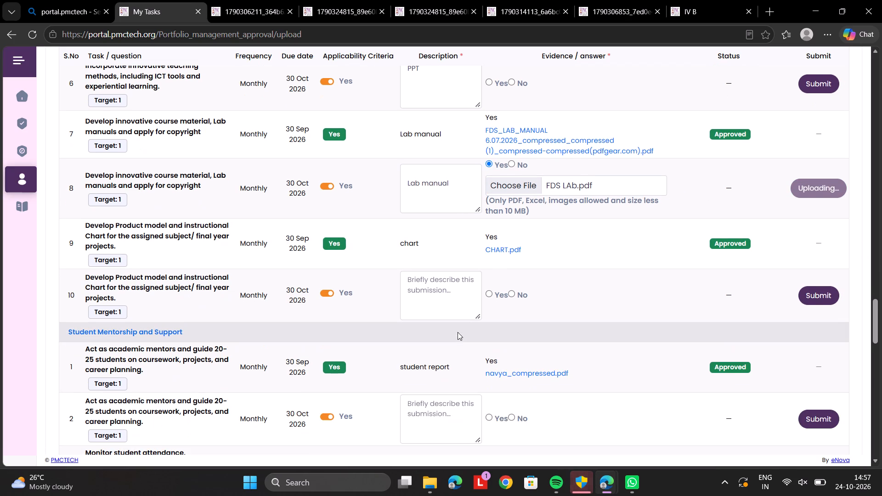
scroll(458, 332, "down", 1)
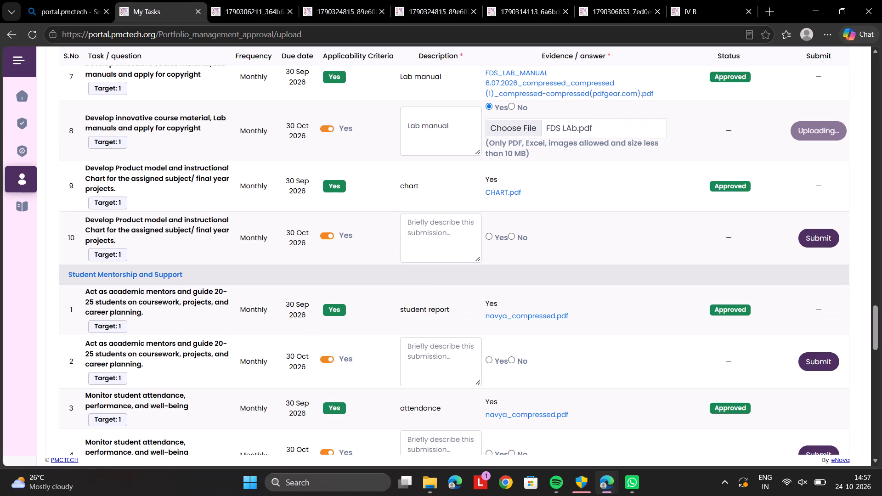
left_click(430, 220)
type("chart")
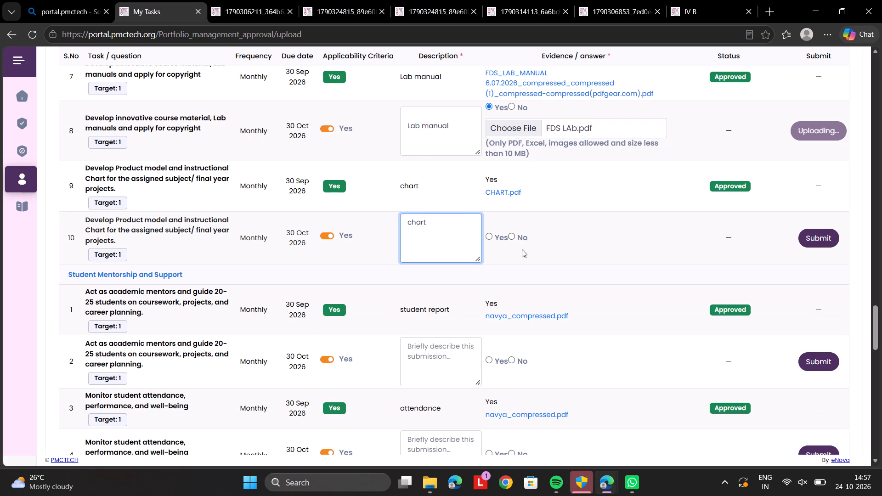
left_click(488, 239)
left_click(488, 239)
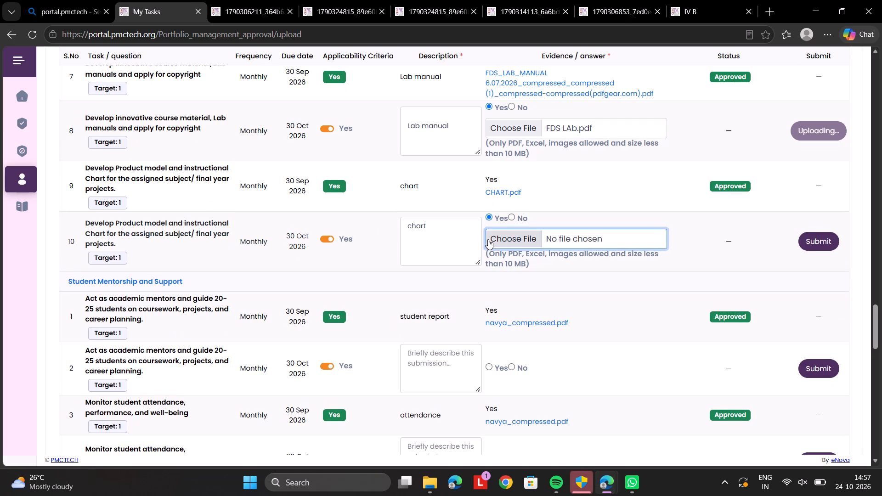
scroll(133, 136, "down", 2)
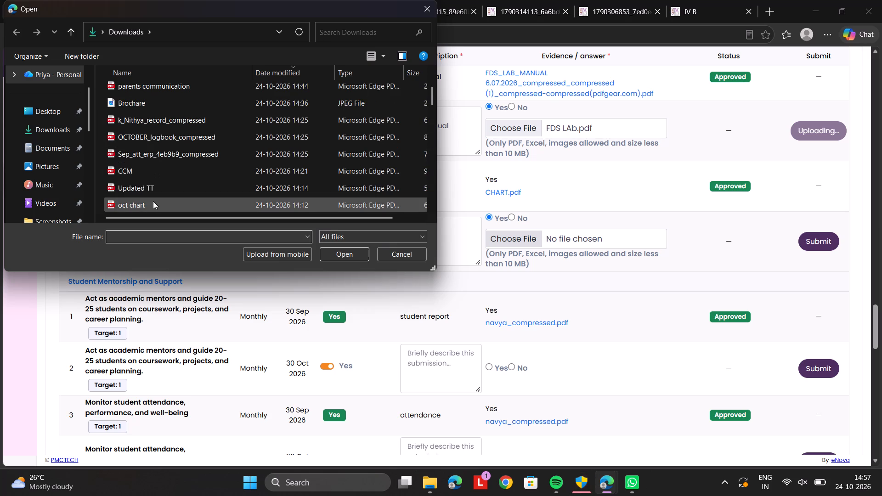
left_click(153, 201)
left_click(327, 254)
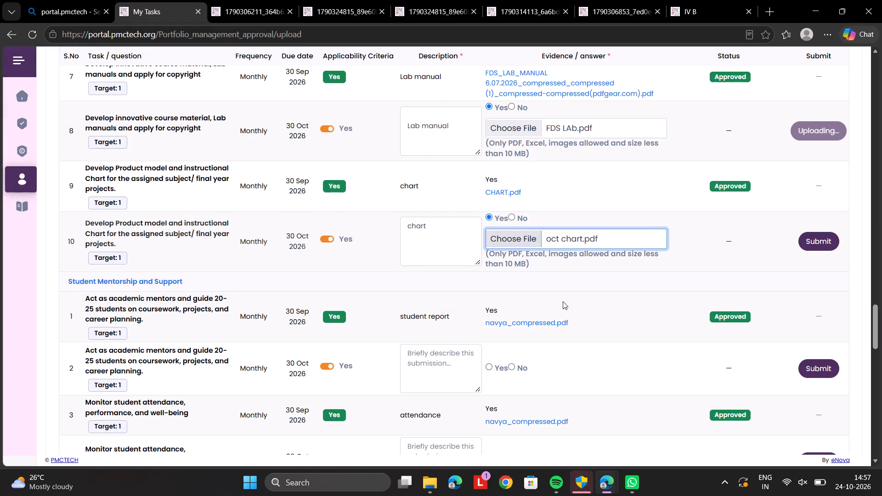
left_click(832, 242)
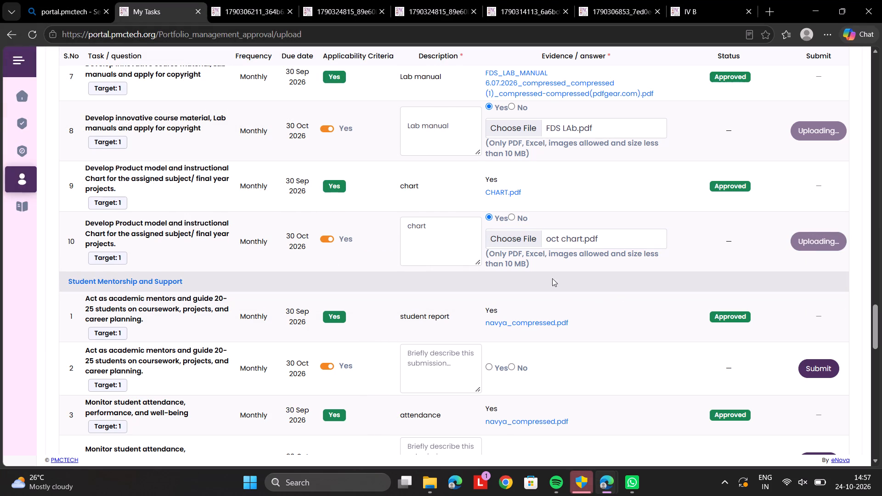
Describe the October academic mentoring task as "student report", answer Yes, attach the compressed student record PDF from Downloads and submit it.
scroll(810, 242, "up", 2)
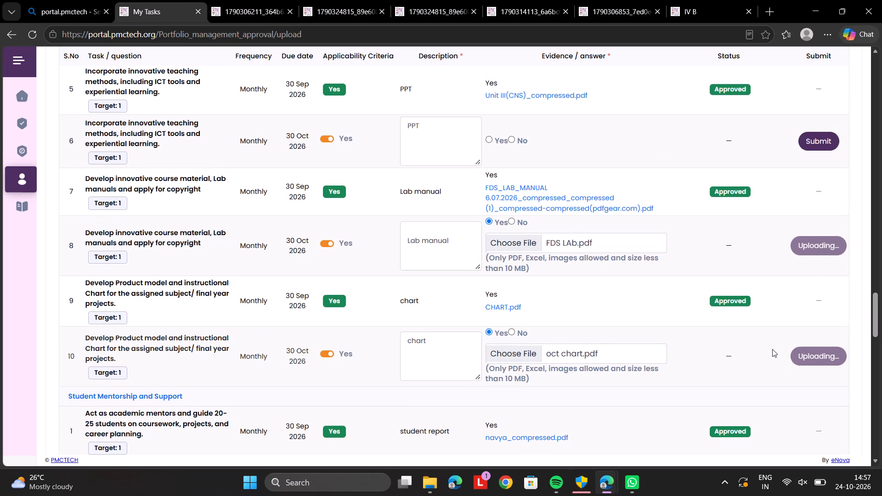
scroll(772, 349, "down", 2)
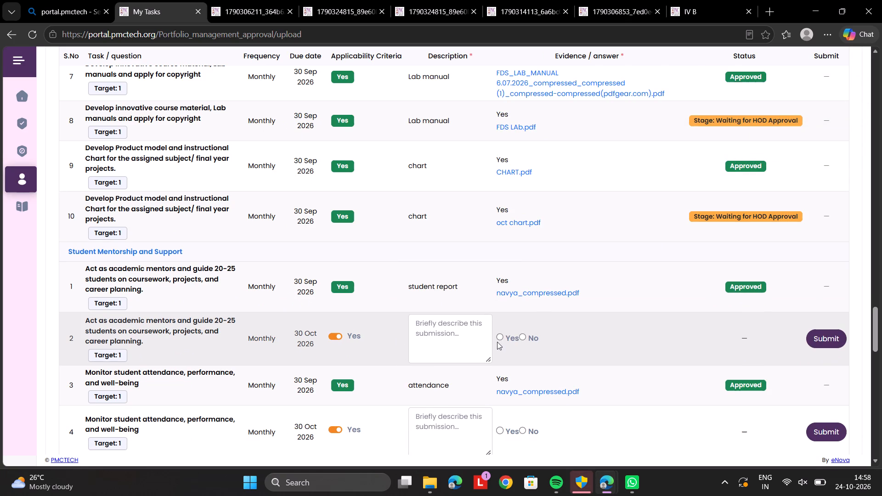
left_click(432, 341)
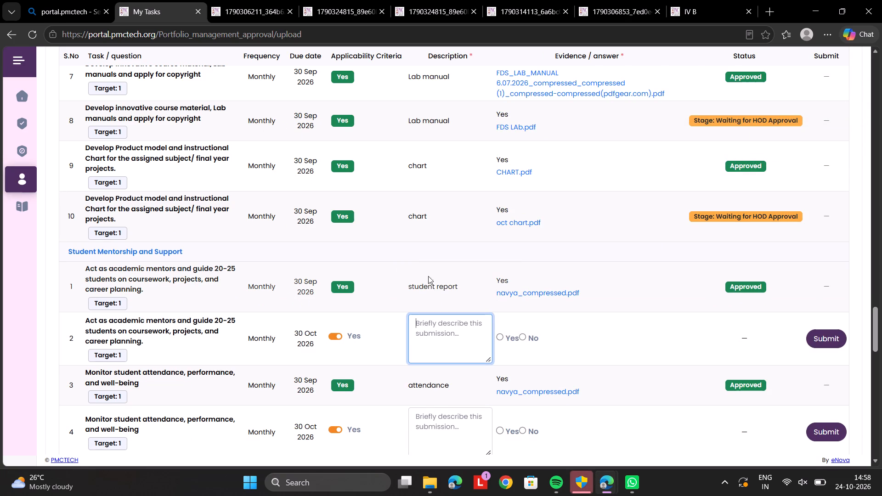
left_click_drag(459, 289, 371, 283)
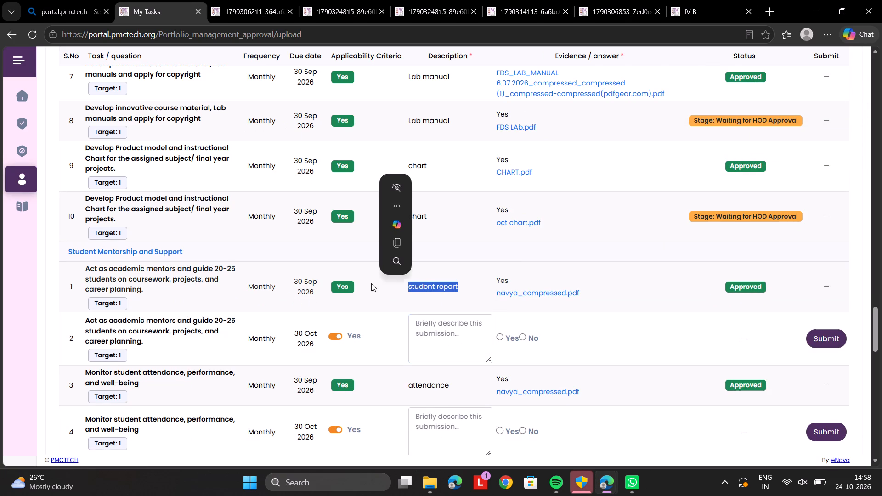
key("ctrl+c")
left_click(447, 330)
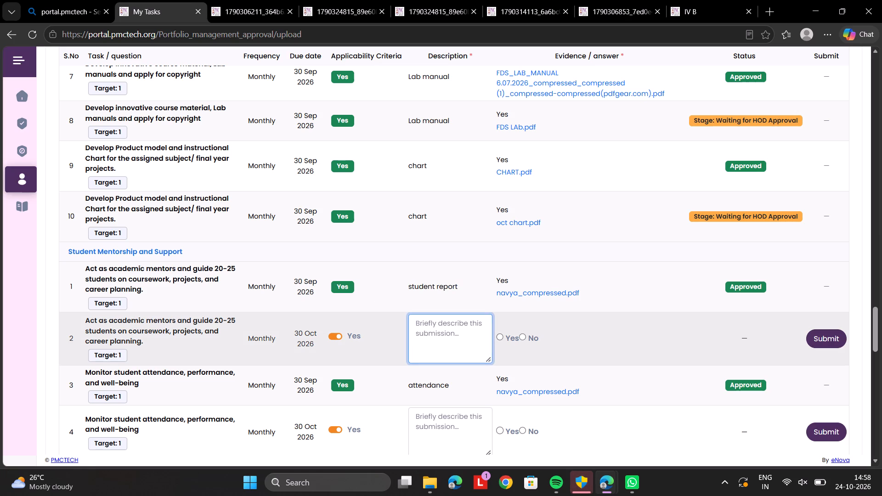
key("ctrl+v")
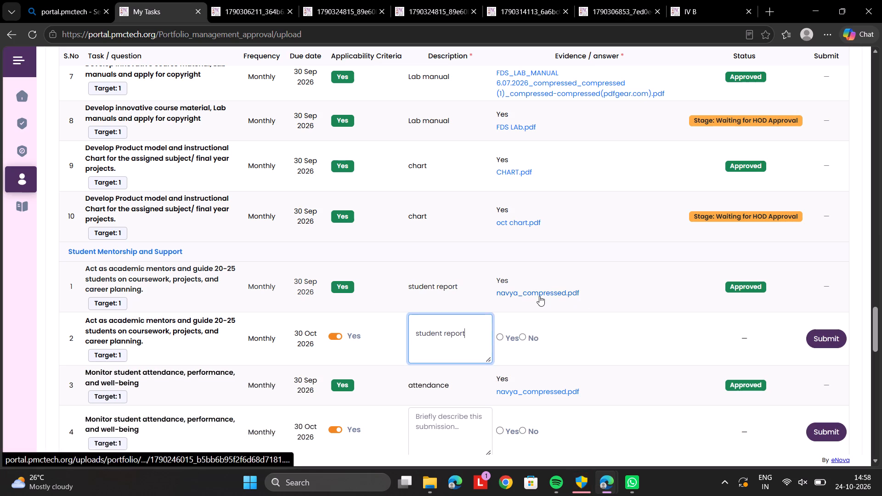
left_click(503, 336)
left_click(527, 337)
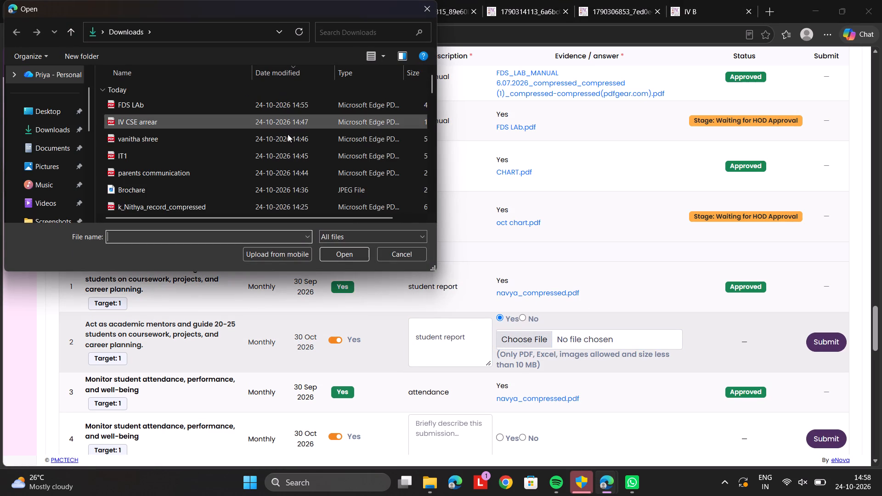
scroll(194, 152, "down", 1)
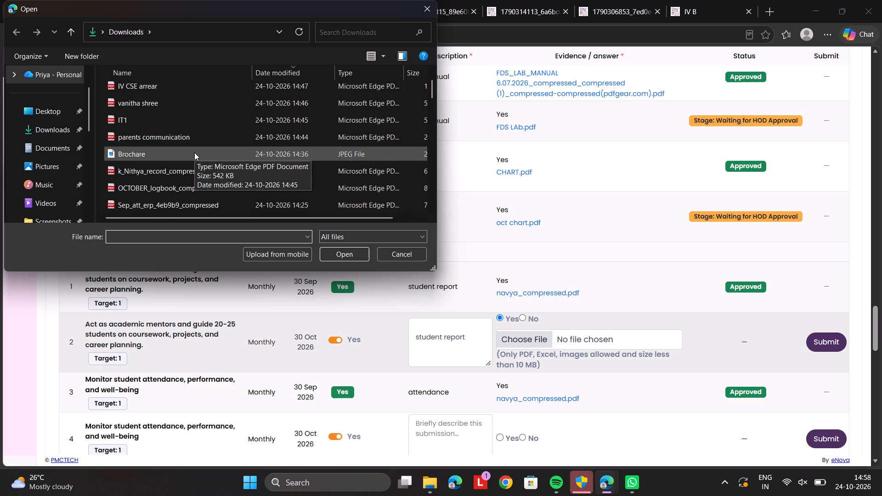
left_click(189, 170)
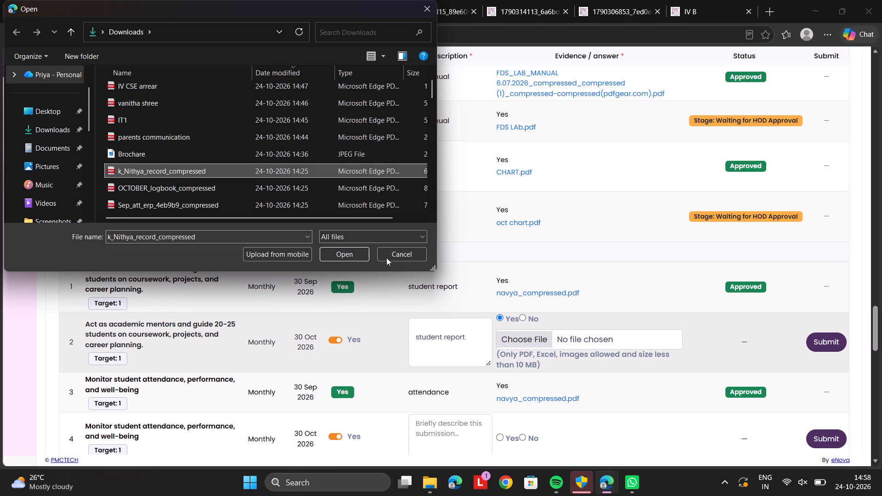
left_click(349, 256)
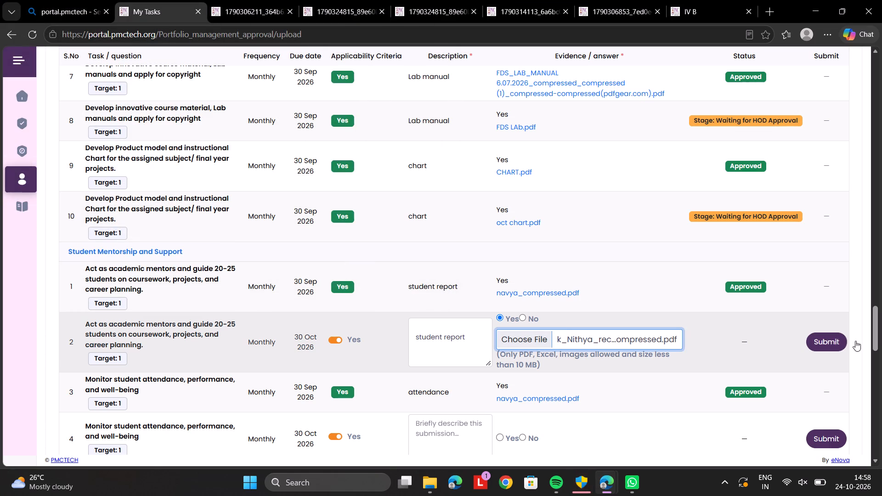
left_click(830, 338)
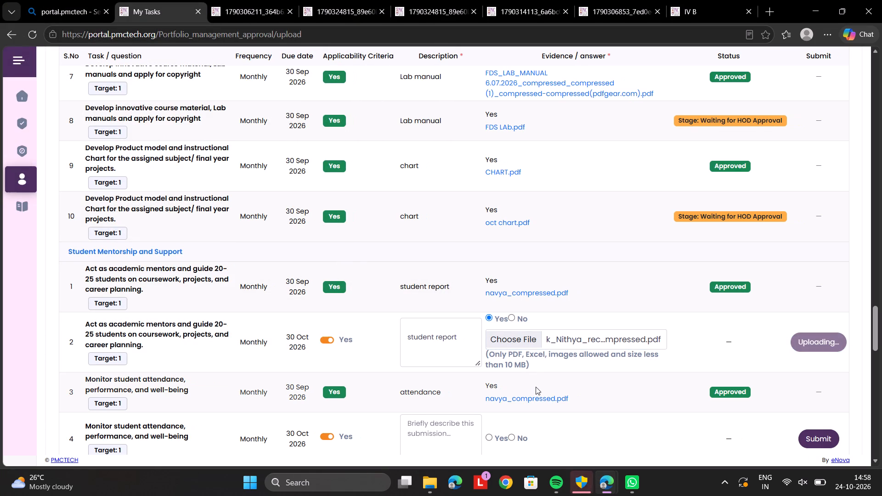
Describe the October student attendance monitoring task as "attendace", answer Yes, attach the same compressed student record PDF and submit it.
scroll(573, 360, "down", 1)
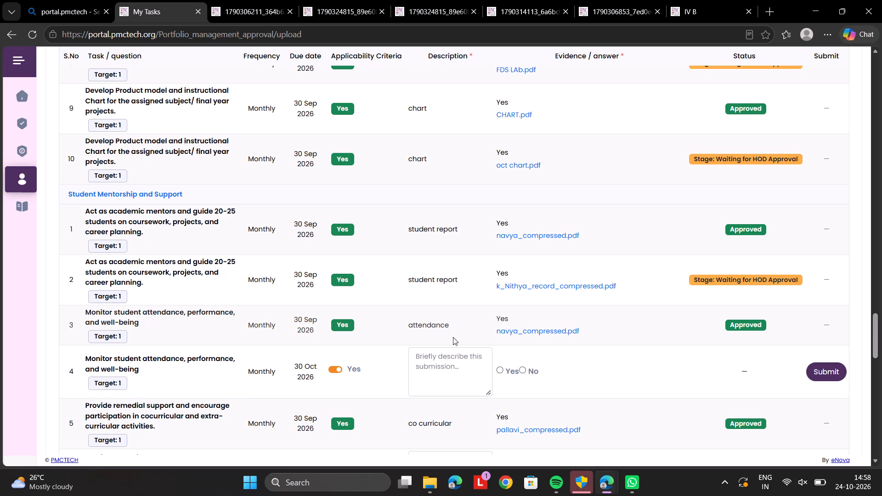
left_click(446, 371)
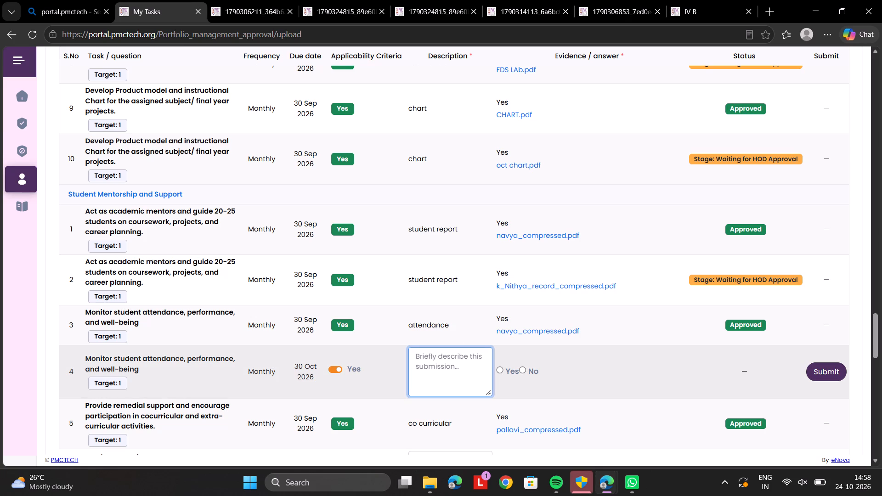
key("a")
key("t")
key("t")
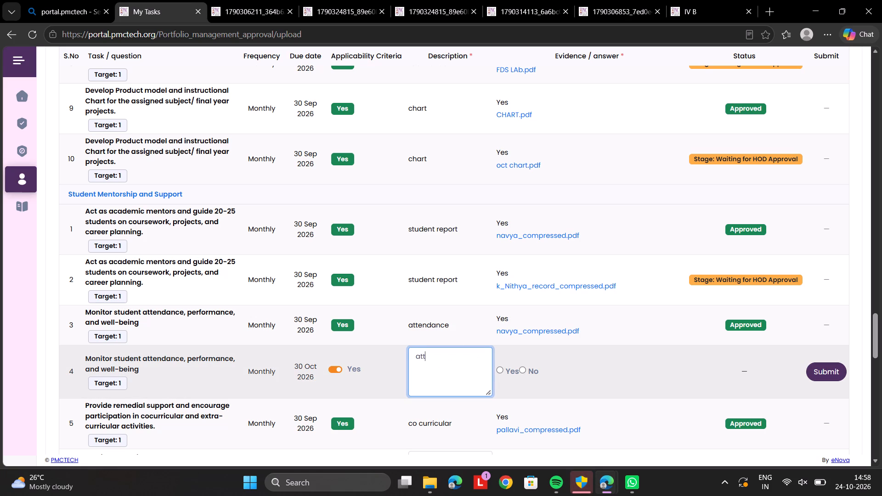
type("en")
type("dace")
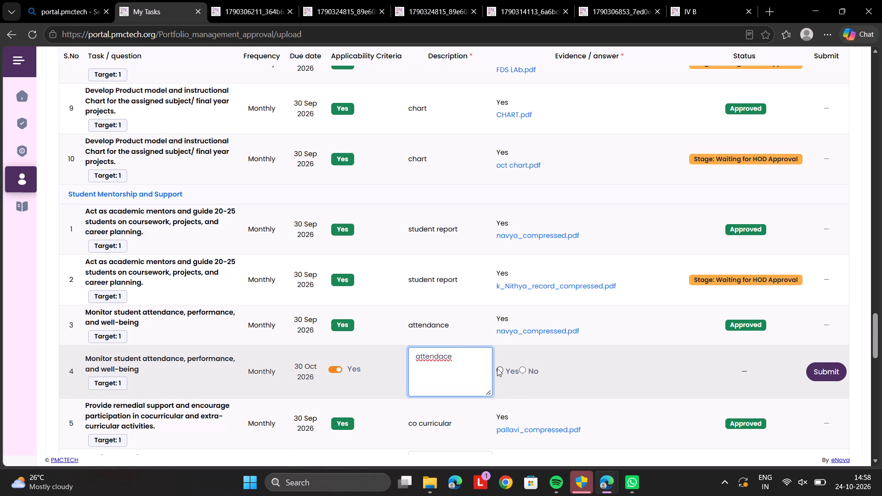
left_click(497, 368)
left_click(522, 371)
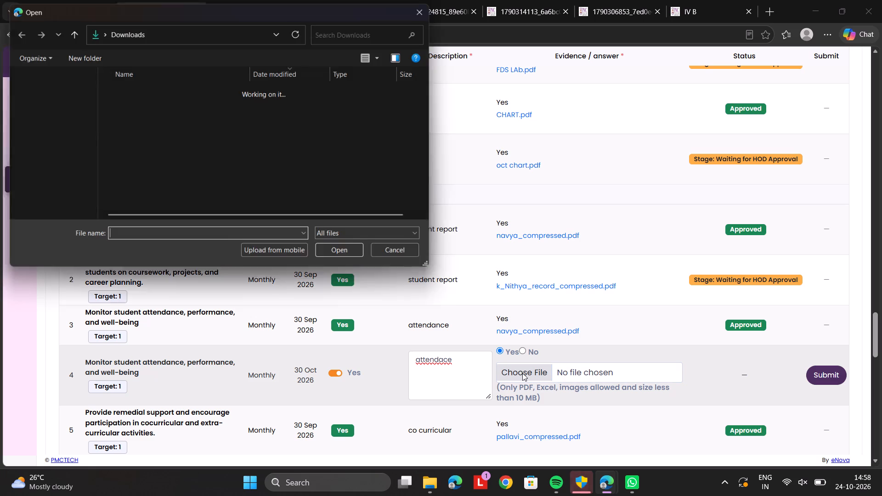
left_click(210, 203)
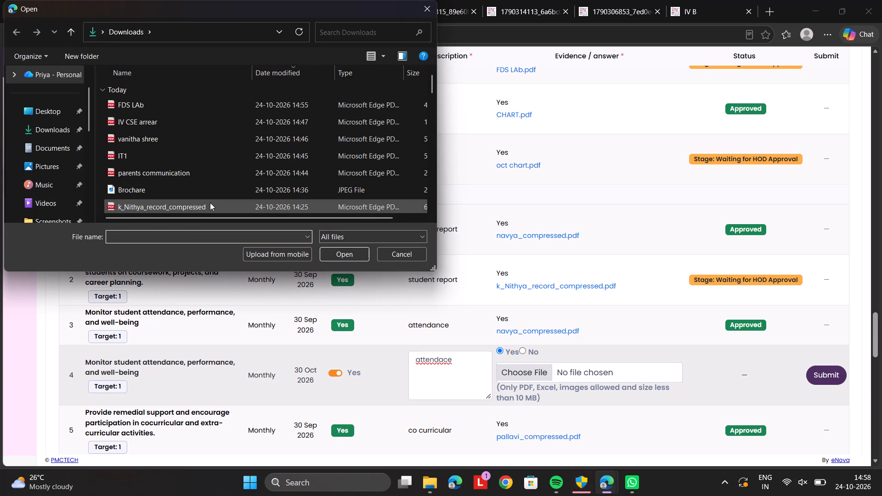
left_click(351, 253)
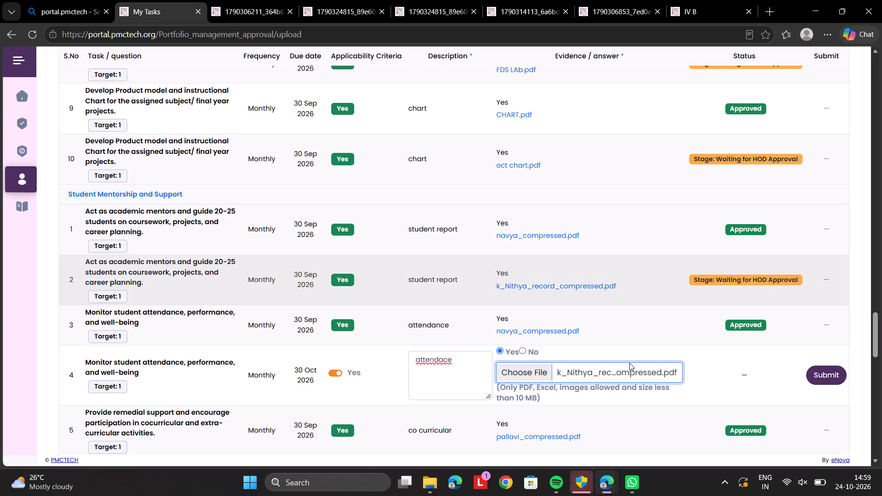
left_click(819, 370)
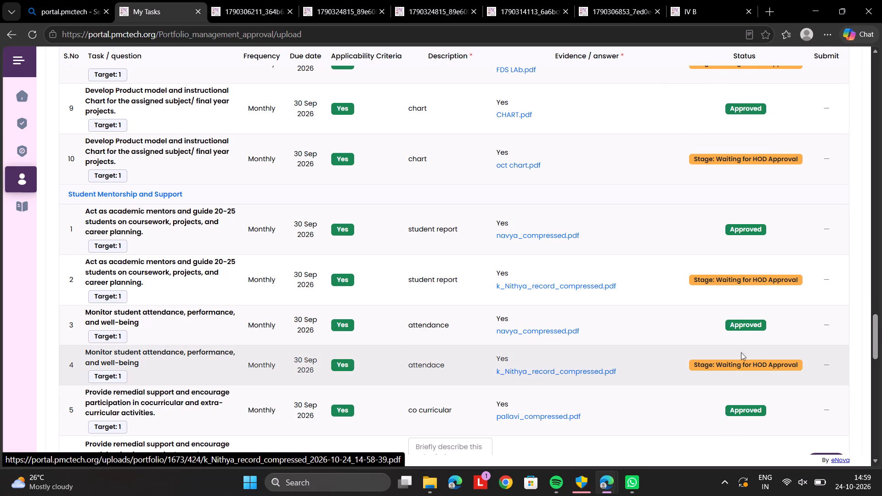
Describe the October remedial support and co-curricular participation task as "co curricular", answer Yes, attach the compressed student record PDF and submit it.
scroll(707, 369, "down", 1)
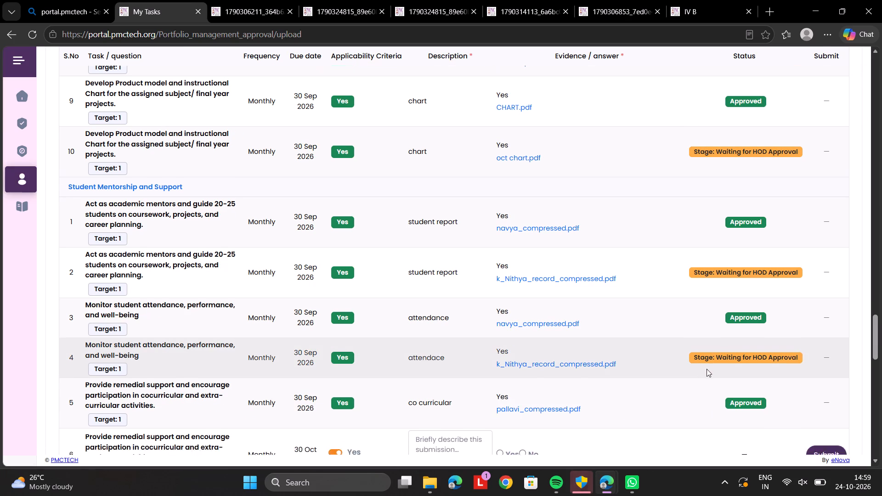
scroll(707, 369, "down", 2)
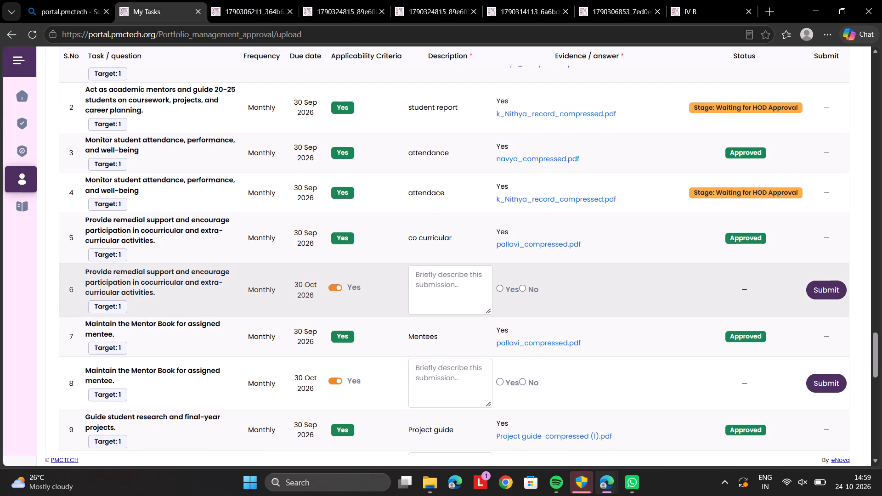
left_click(548, 244)
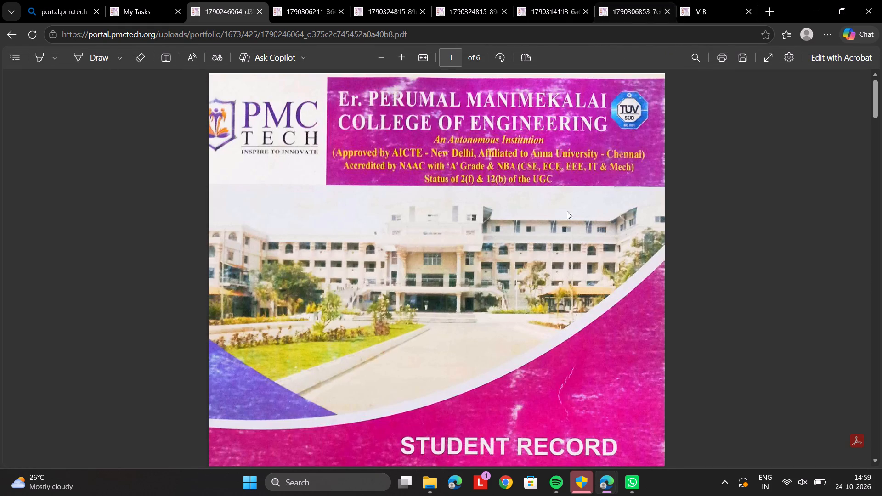
left_click(141, 8)
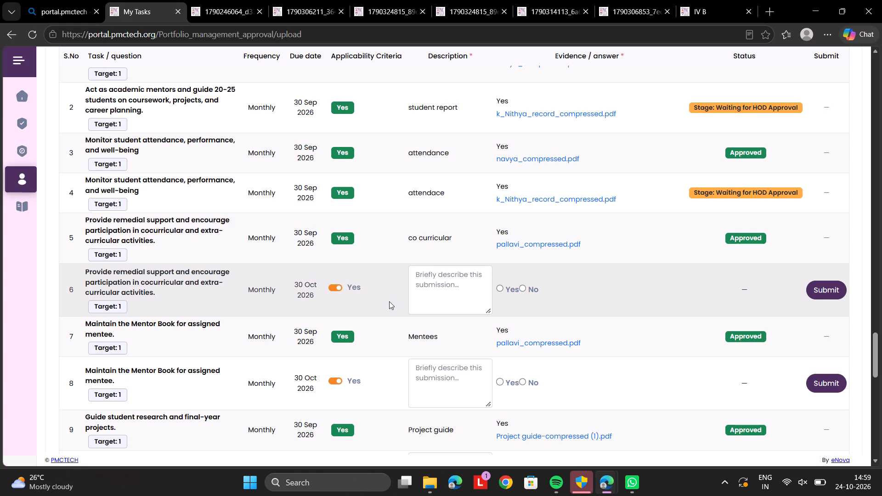
left_click(457, 275)
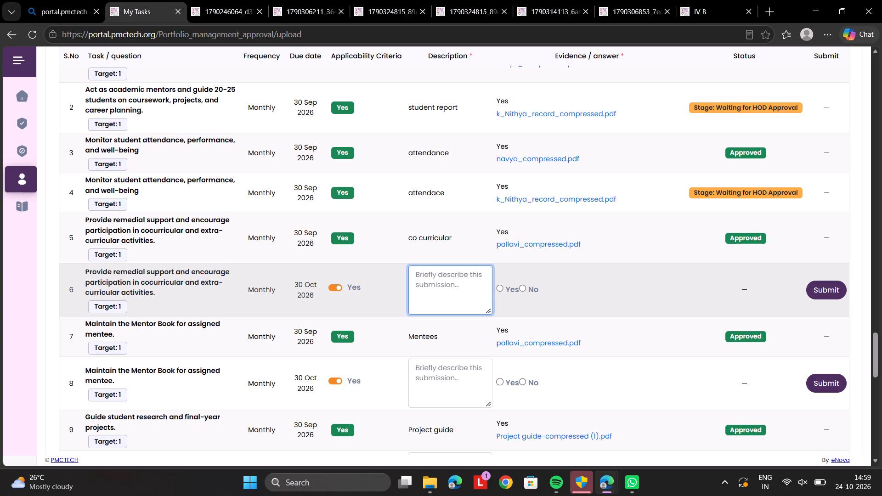
left_click_drag(452, 237, 404, 237)
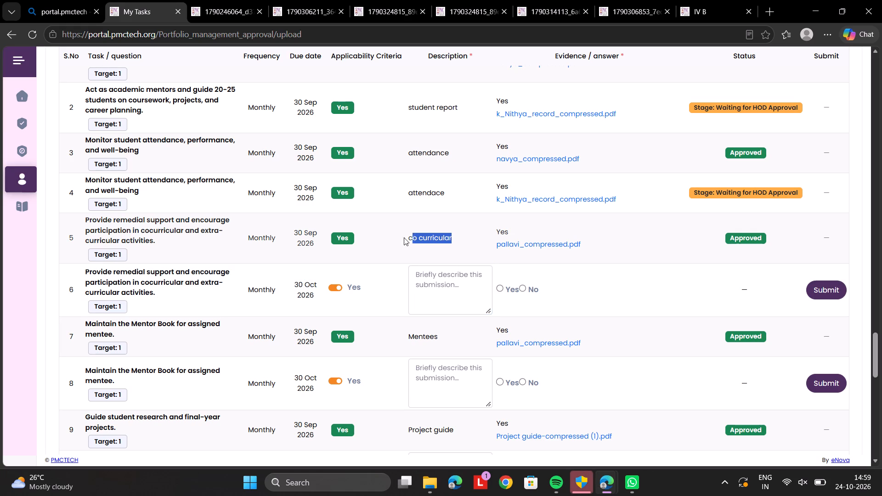
left_click_drag(404, 237, 395, 238)
key("ctrl+c")
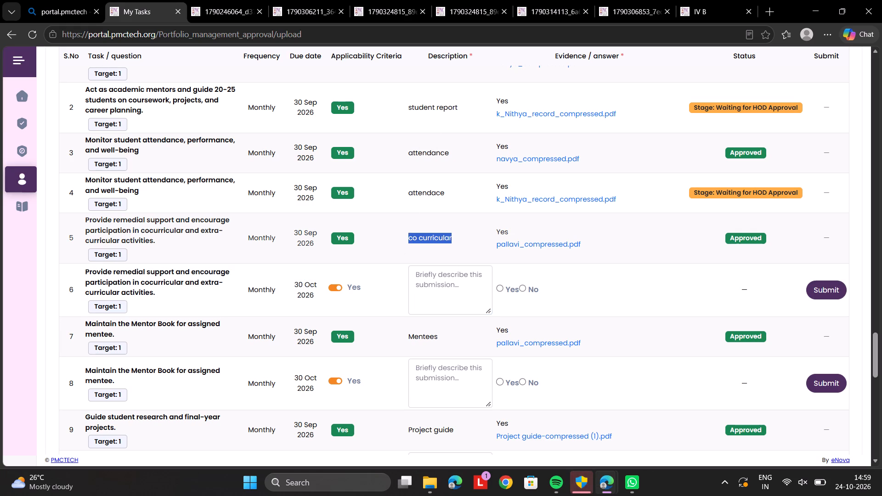
left_click(450, 282)
key("ctrl+v")
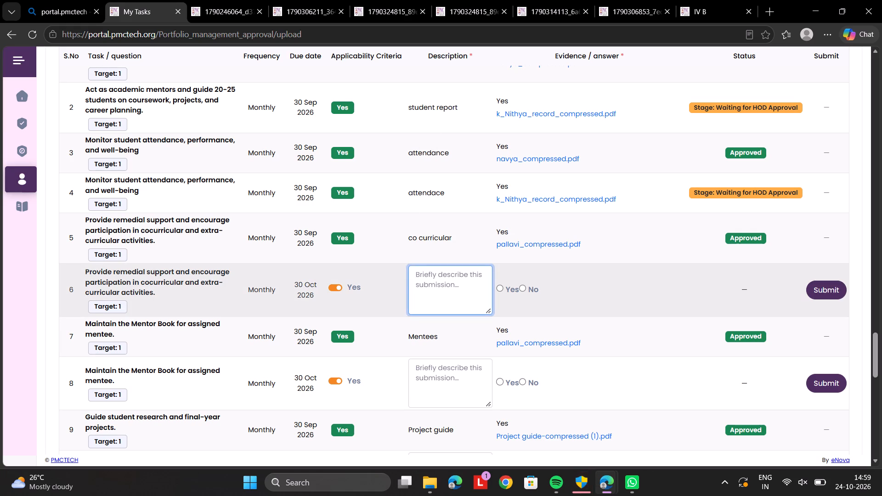
left_click(502, 289)
left_click(503, 289)
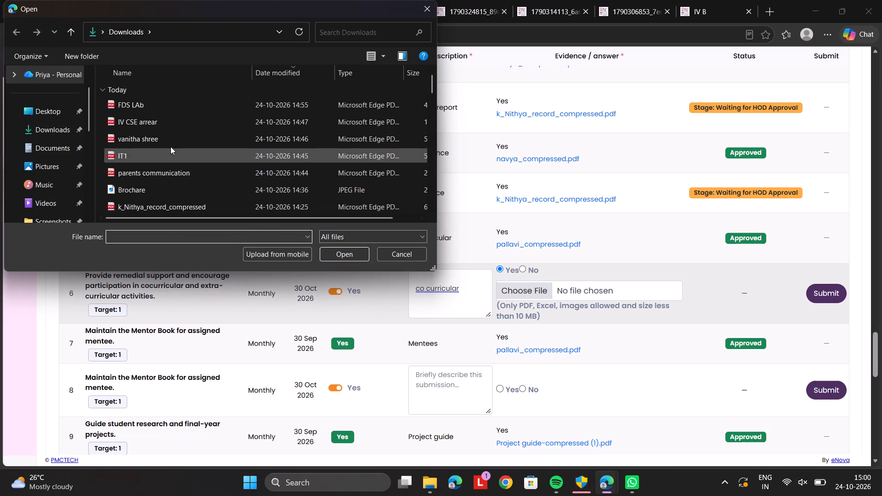
left_click(210, 208)
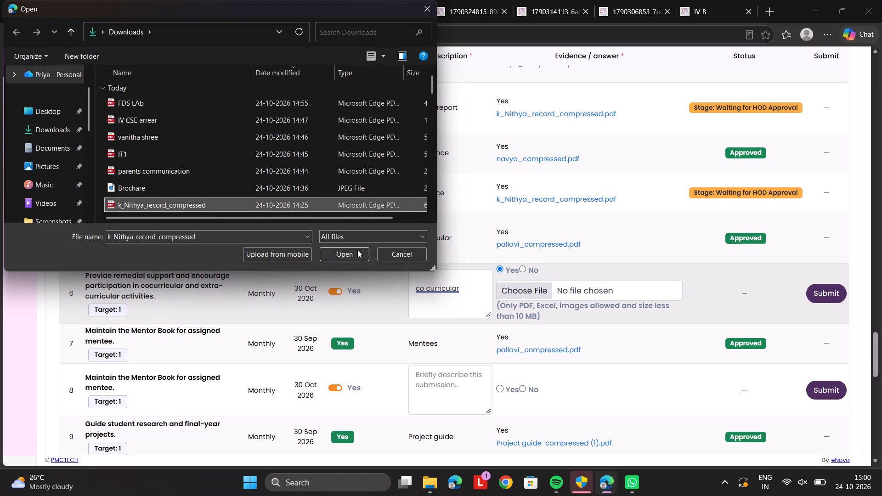
left_click(357, 250)
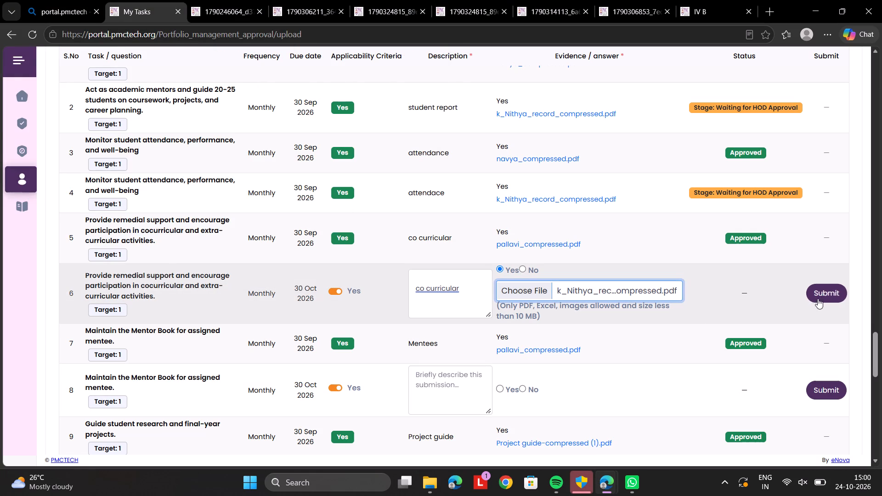
left_click(818, 293)
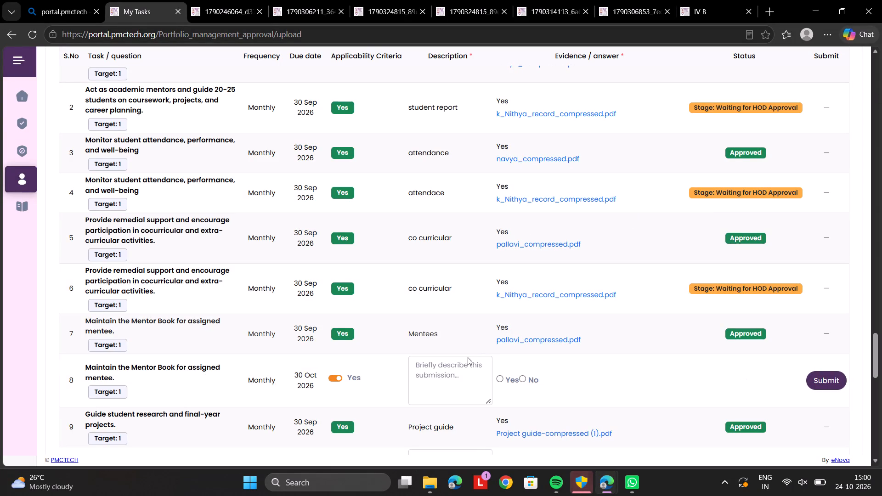
Describe the October Mentor Book task as "Mentees", answer Yes, attach the compressed student record PDF from Downloads and submit it.
left_click_drag(439, 331, 397, 331)
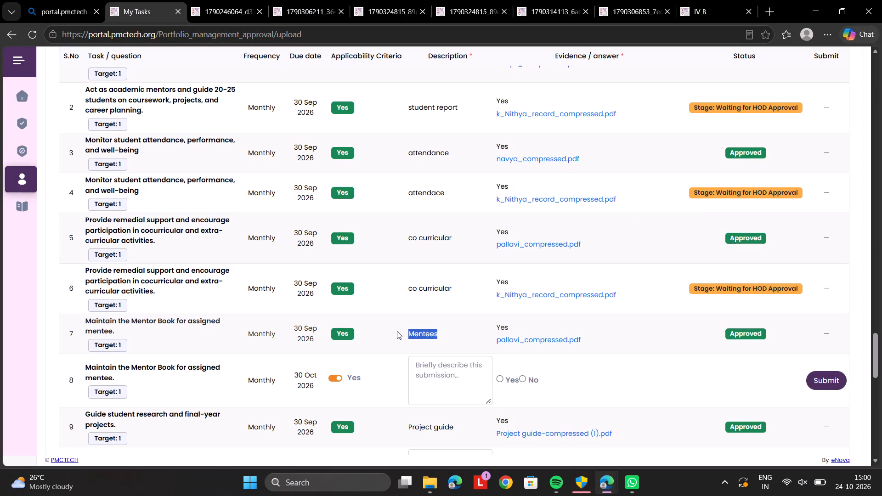
key("ctrl+c")
left_click(441, 373)
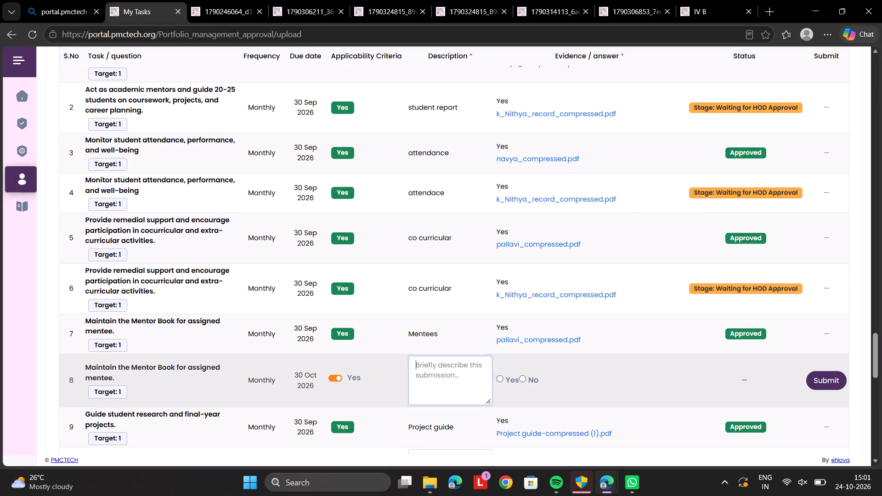
key("ctrl+v")
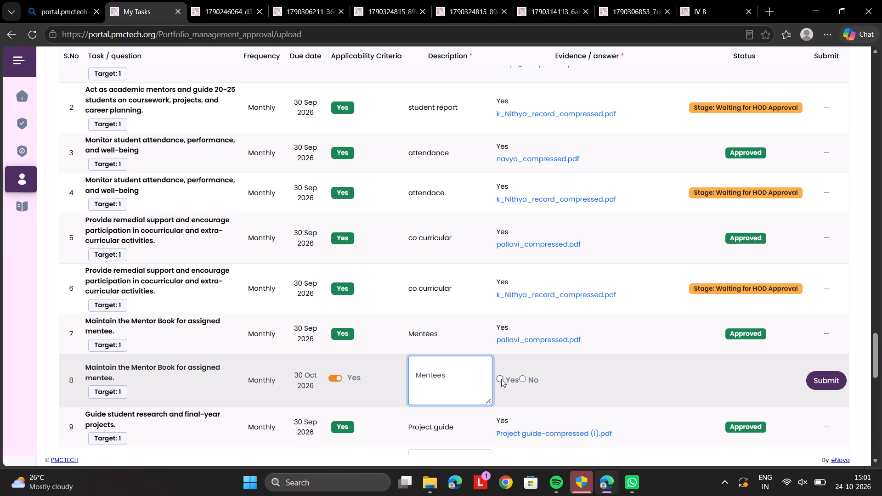
left_click(501, 379)
left_click(501, 379)
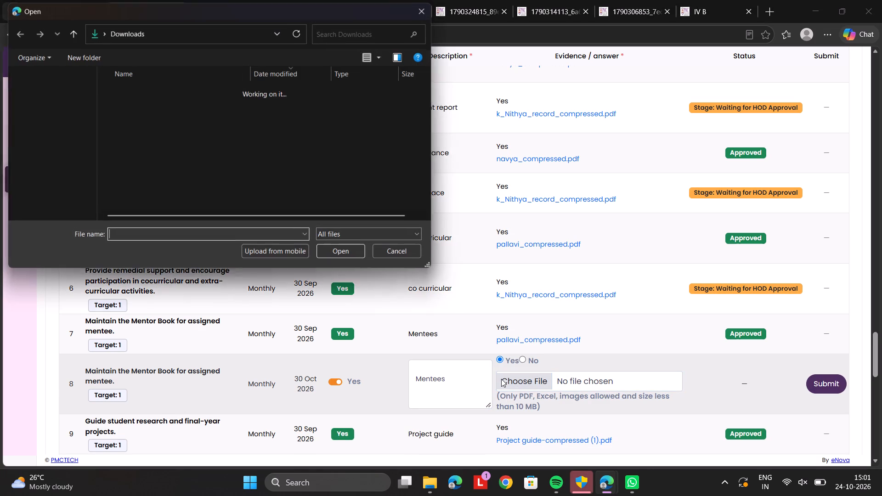
left_click(192, 207)
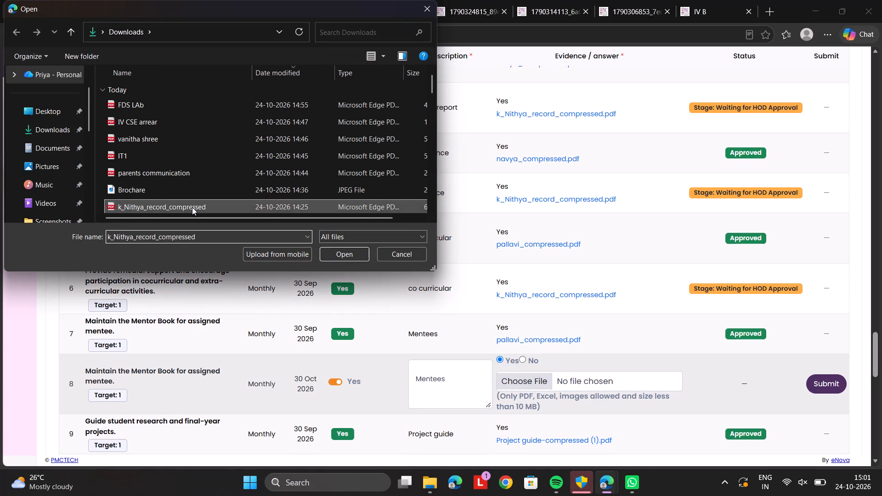
left_click(346, 253)
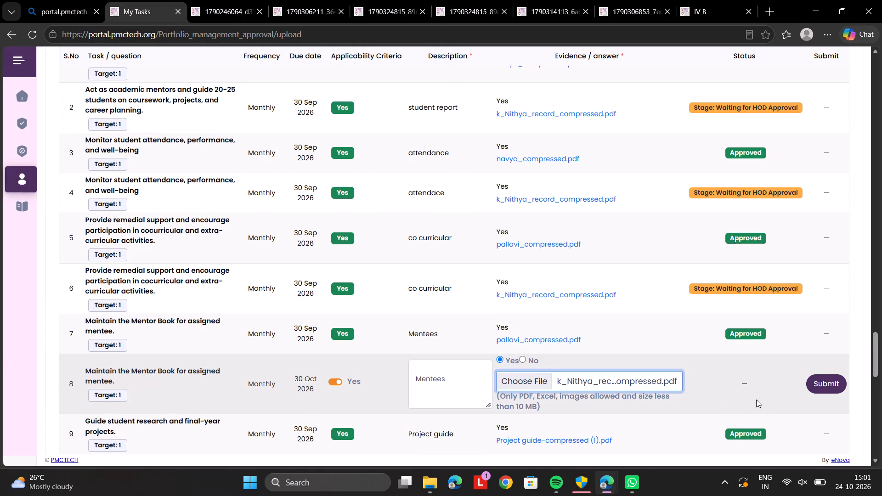
left_click(835, 383)
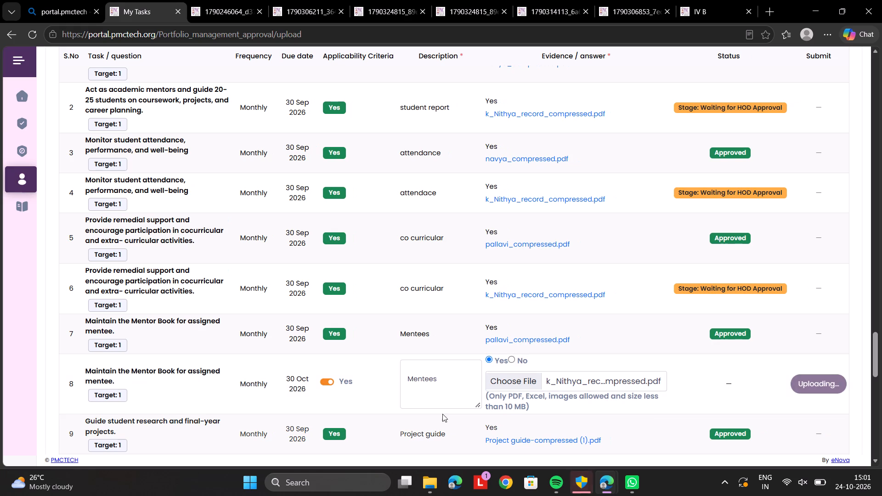
Open the September evidence PDF of the student research and final-year projects task and save it to Downloads as "Guide list".
scroll(580, 419, "down", 2)
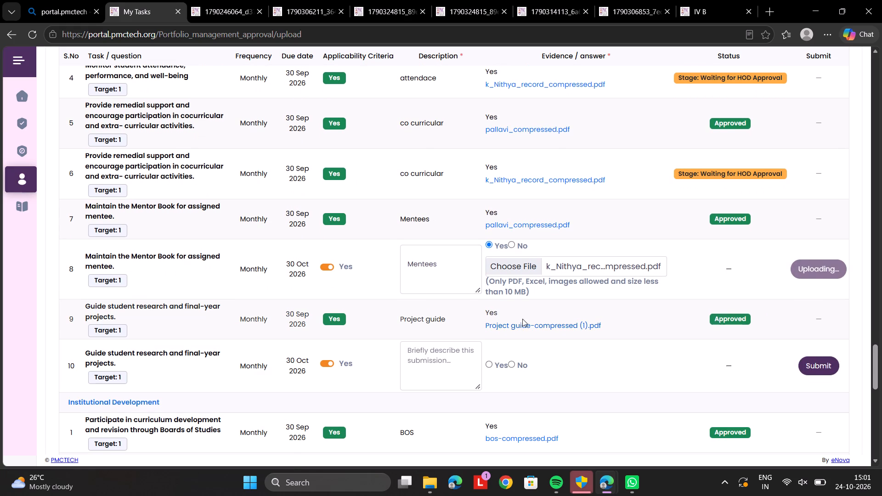
left_click(523, 323)
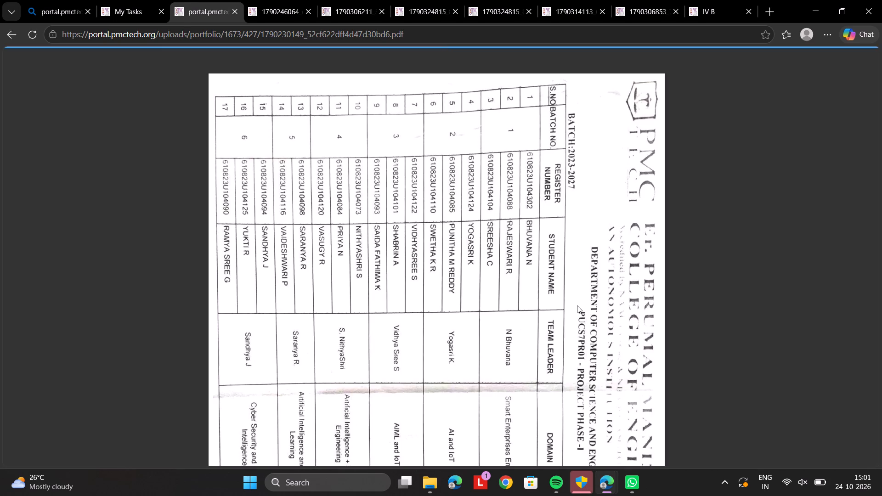
left_click(738, 57)
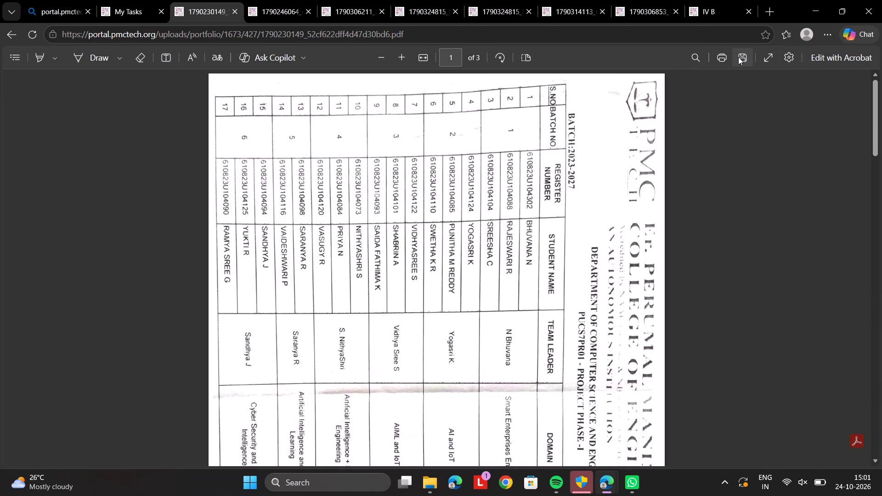
key("BackSpace")
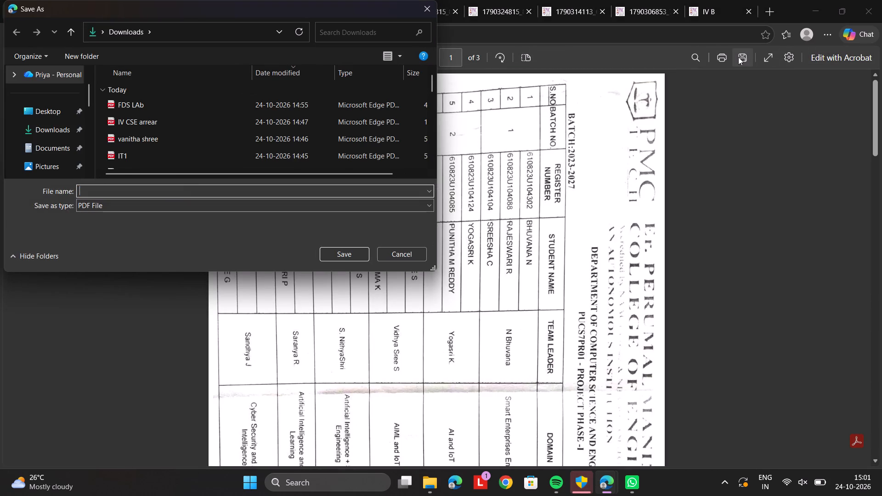
key("shift+g")
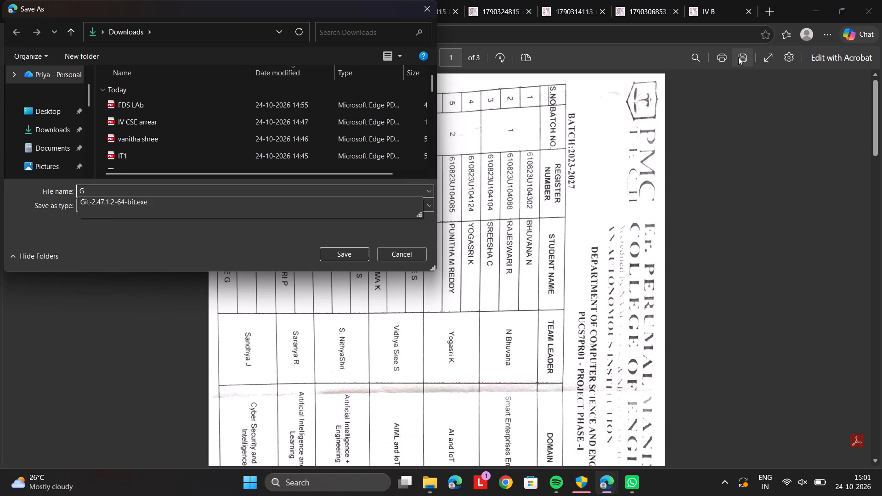
type("ui")
type("de lis")
key("t")
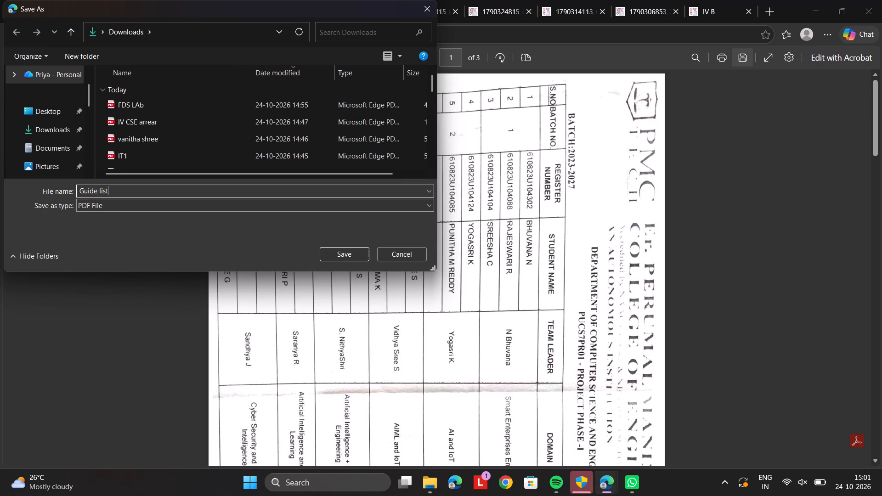
left_click(344, 248)
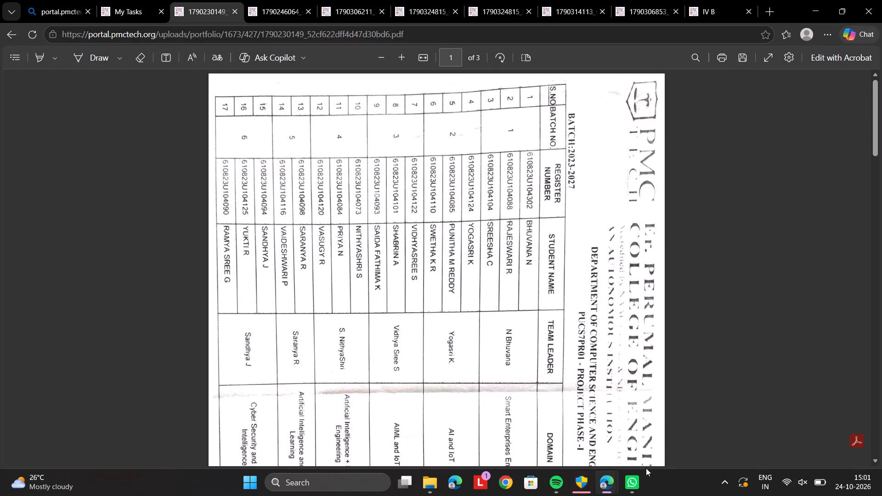
left_click(608, 482)
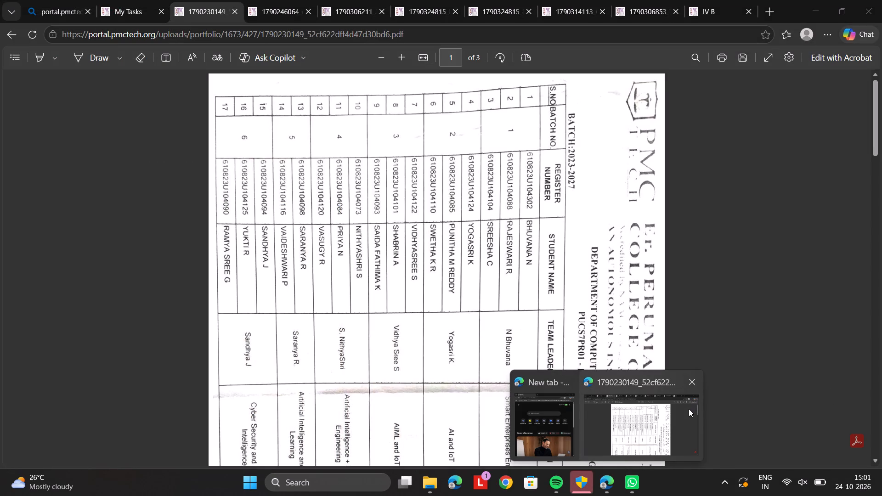
Describe the October student research and final-year projects task as "Project guide", answer Yes and attach Guide list from Downloads.
left_click(124, 5)
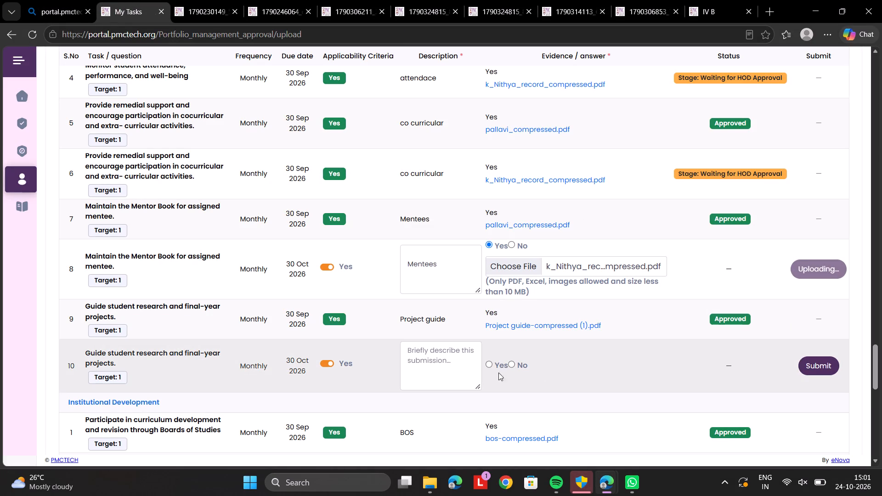
left_click_drag(457, 320, 369, 307)
key("ctrl+c")
left_click(420, 360)
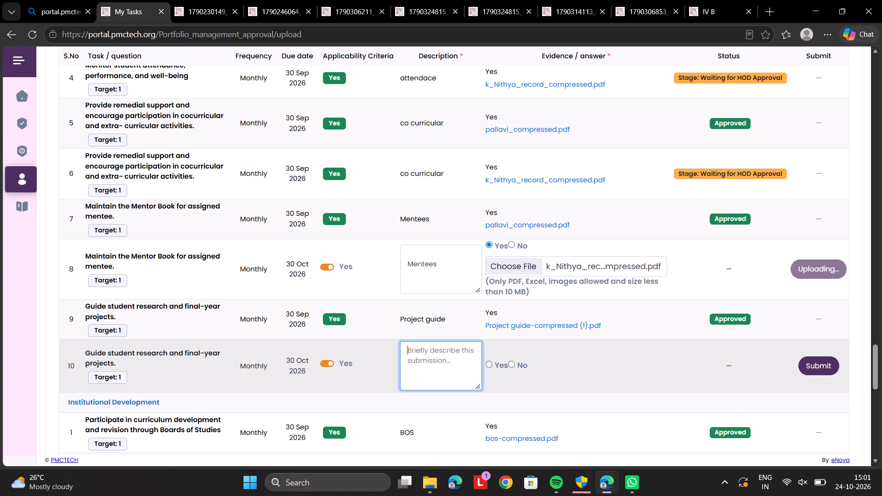
key("ctrl+v")
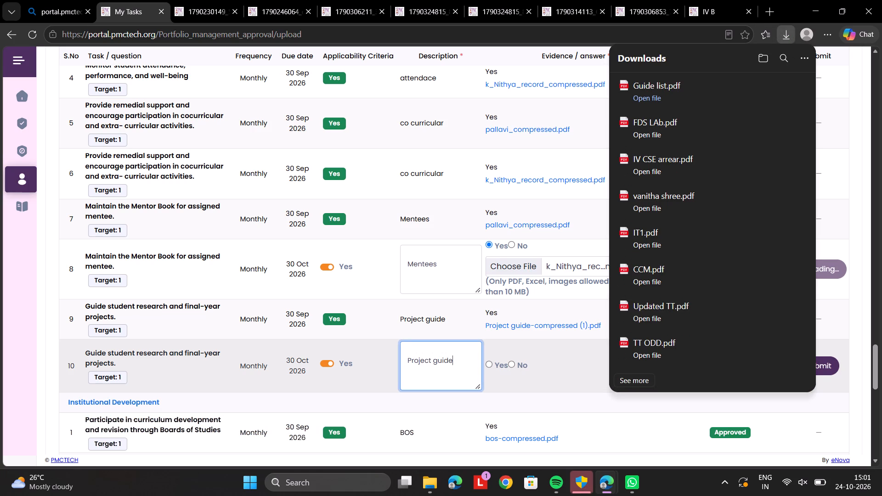
left_click(492, 363)
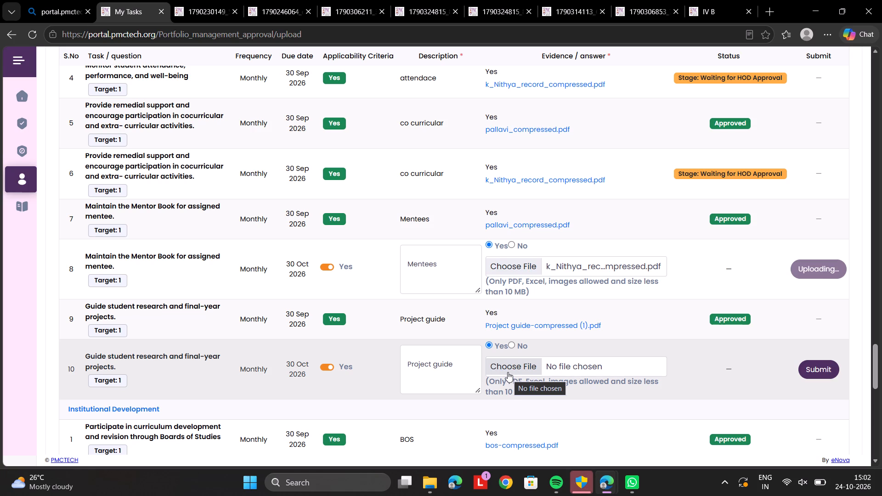
left_click(508, 367)
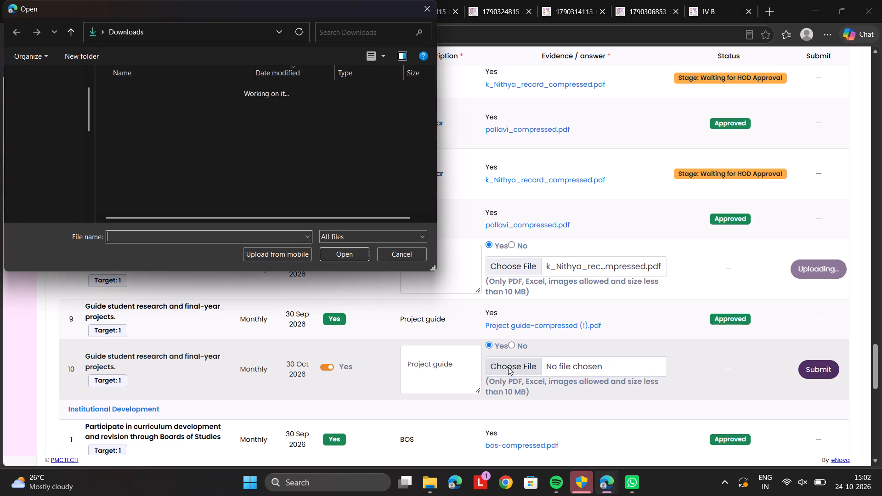
left_click(182, 107)
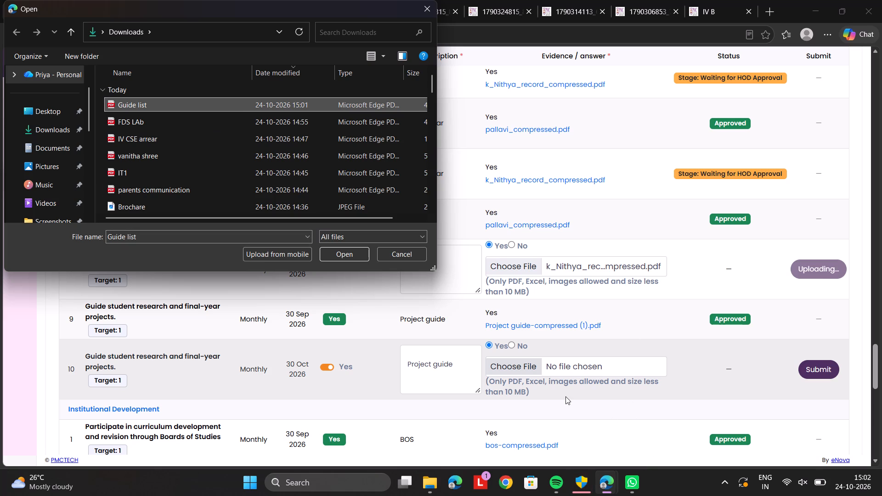
left_click(348, 251)
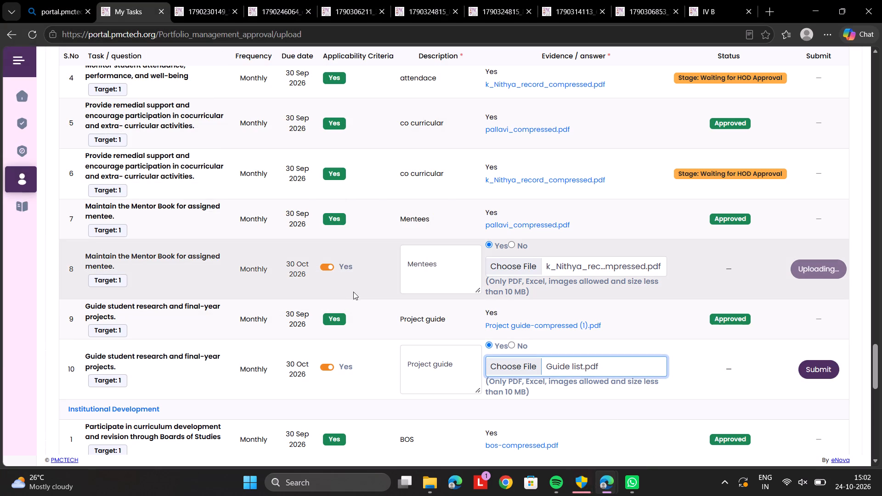
scroll(737, 316, "up", 3)
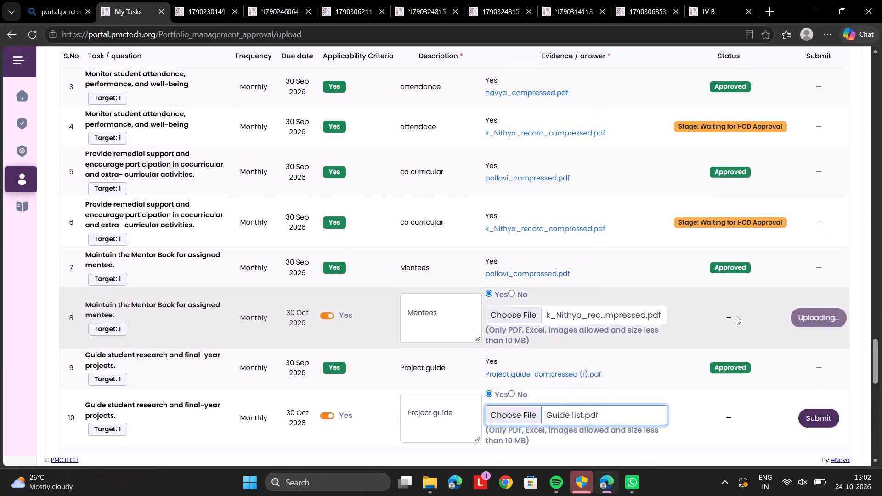
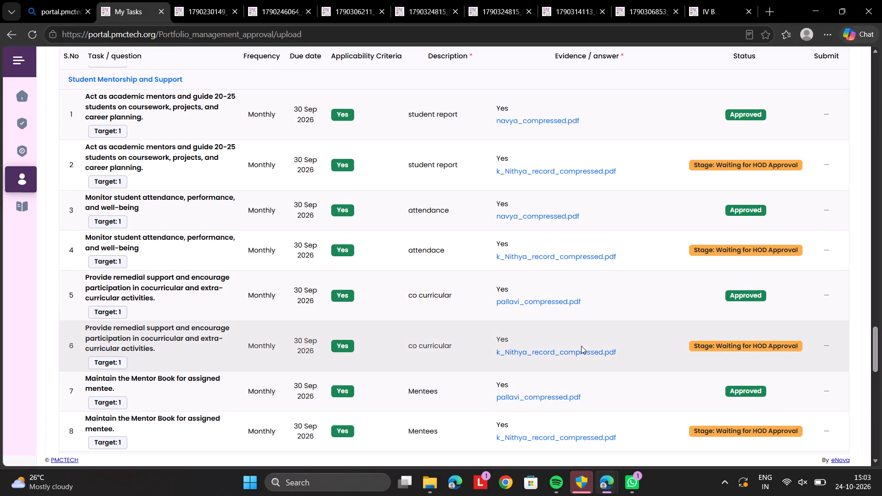
Submit the October student research and final-year projects task with the Guide list PDF attached.
scroll(582, 346, "down", 5)
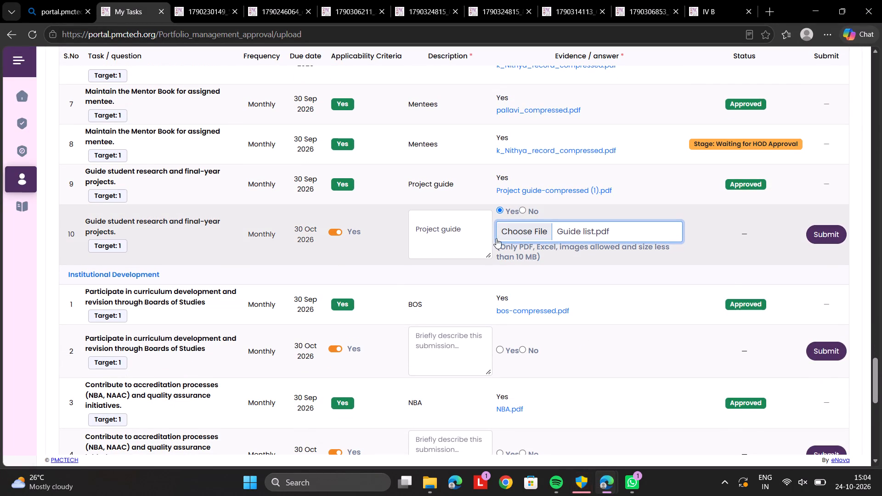
left_click(516, 234)
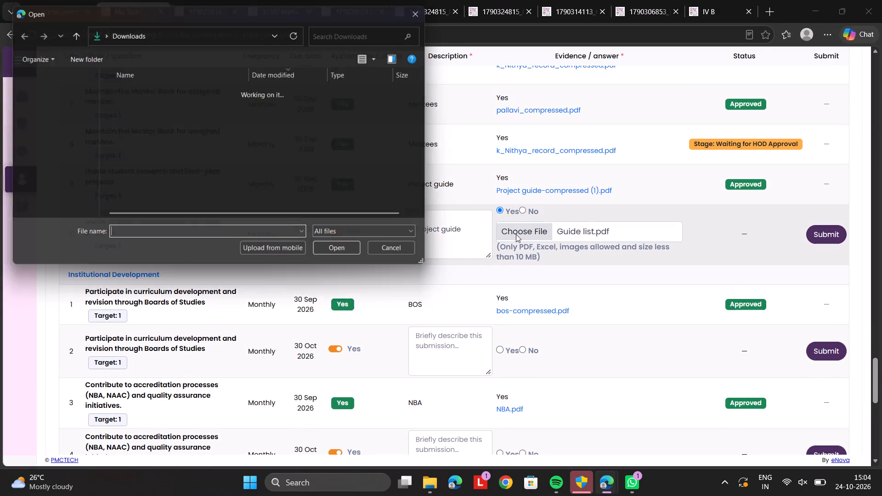
left_click(191, 104)
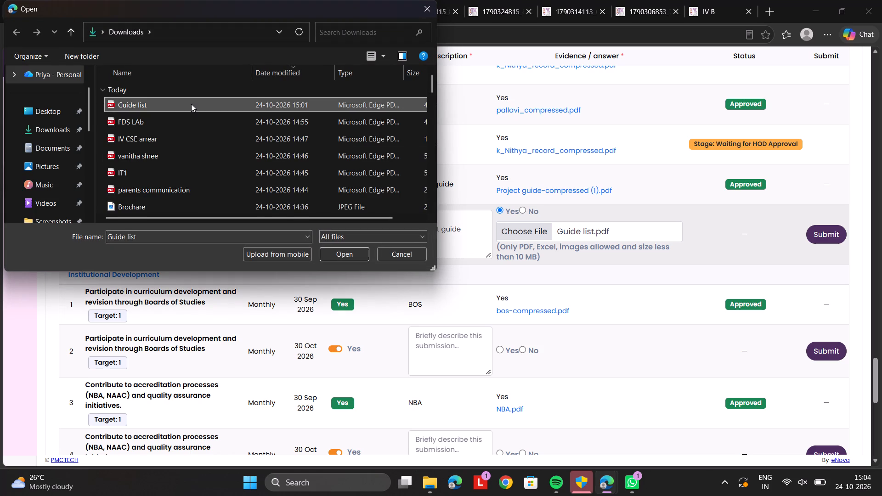
left_click(426, 9)
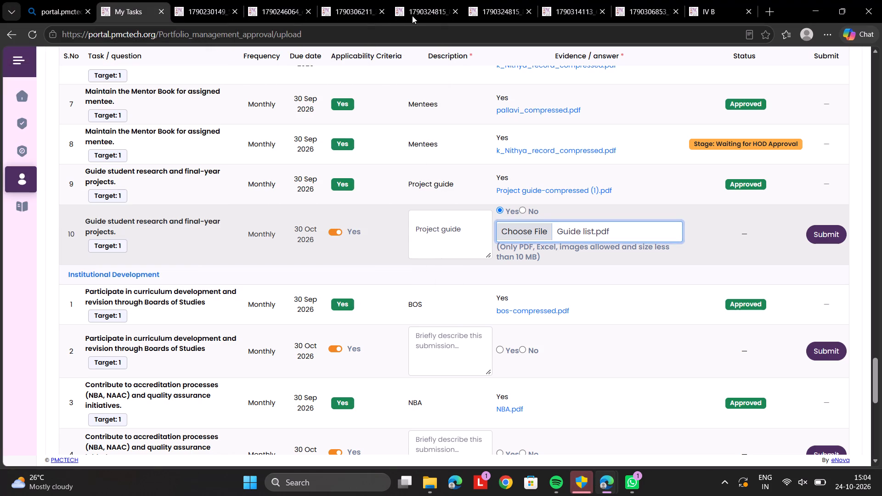
left_click(825, 233)
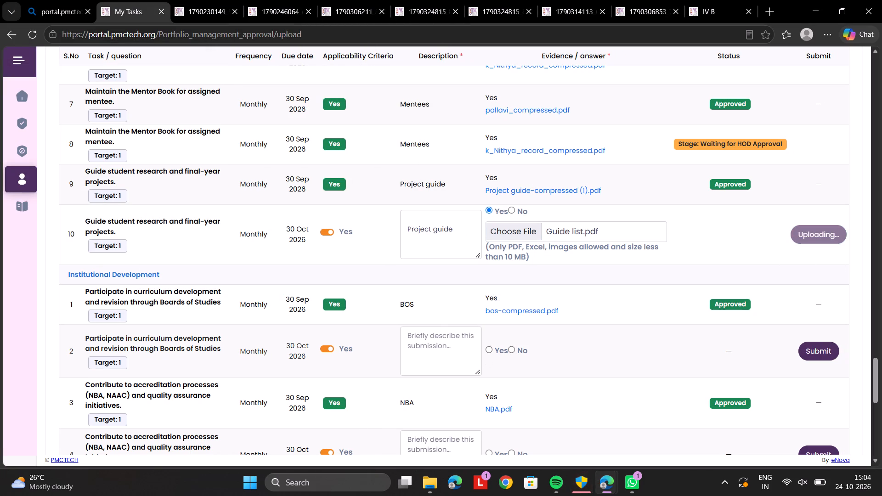
Describe the October Boards of Studies curriculum development task as "bos".
left_click(418, 339)
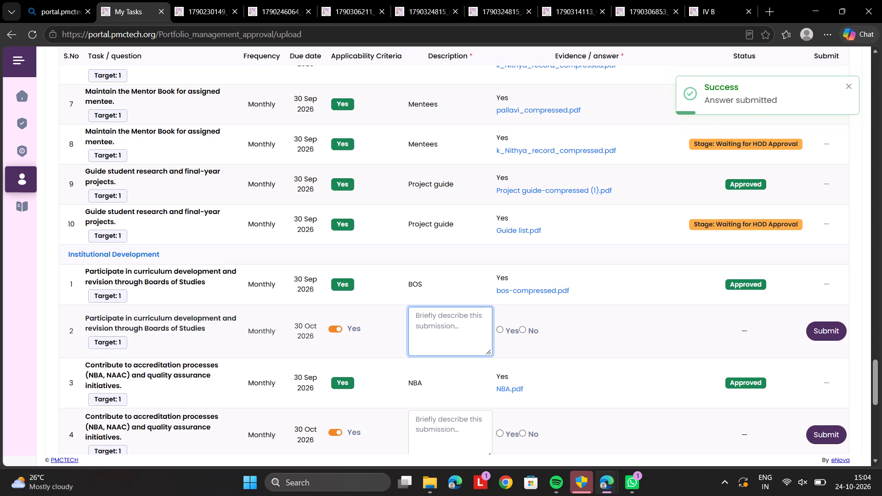
type("bos")
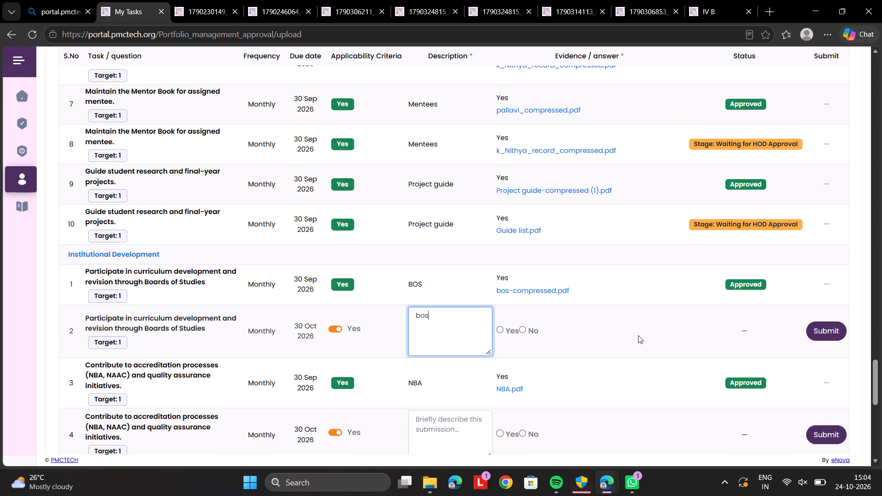
Open the September evidence PDF of the Boards of Studies task and save it to Downloads as "bos".
left_click(526, 291)
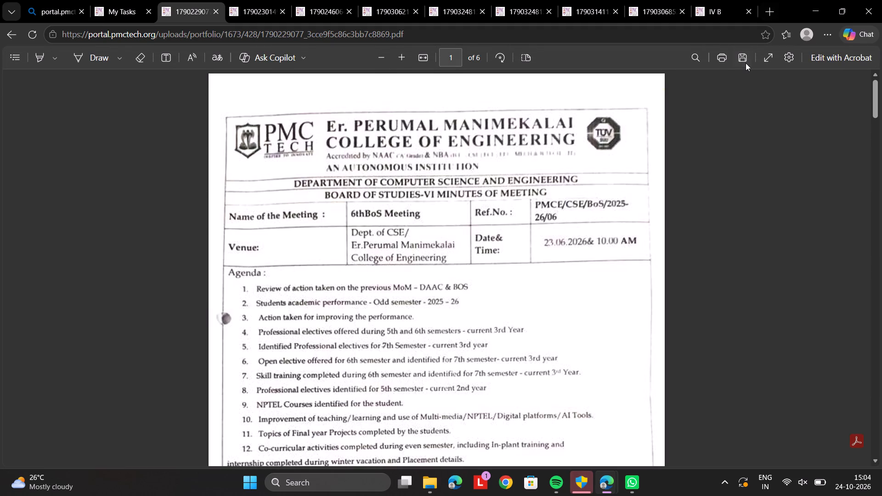
left_click(746, 63)
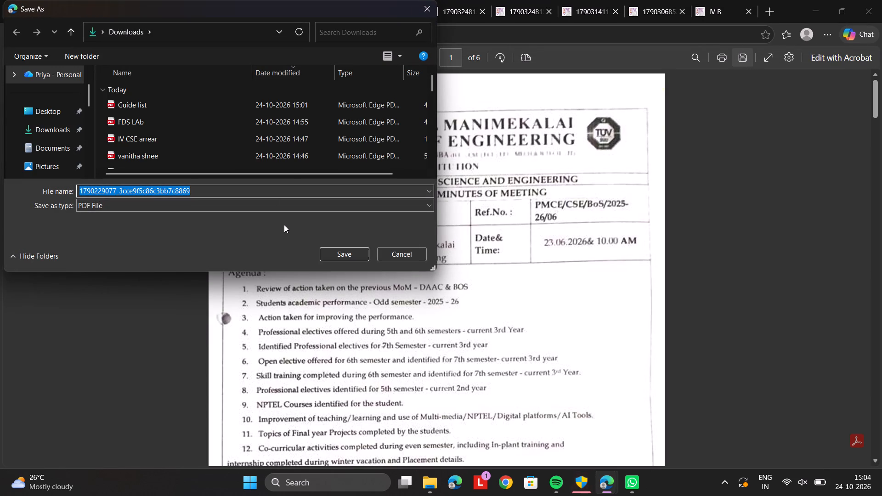
key("BackSpace")
type("bos")
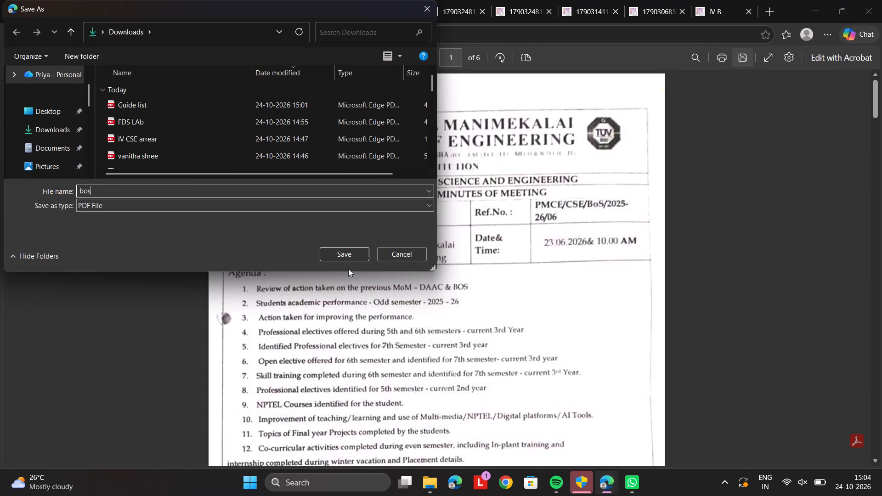
left_click(349, 257)
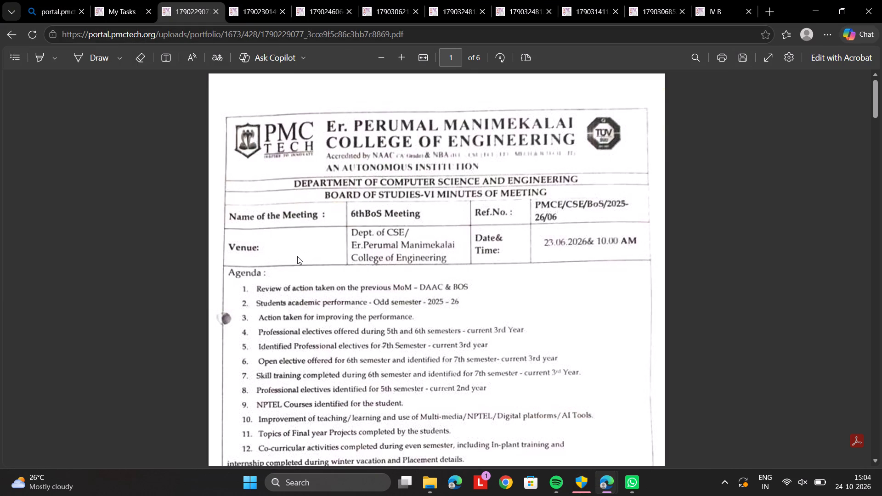
Answer Yes for the October Boards of Studies task, attach the bos PDF from Downloads and submit it.
left_click(124, 8)
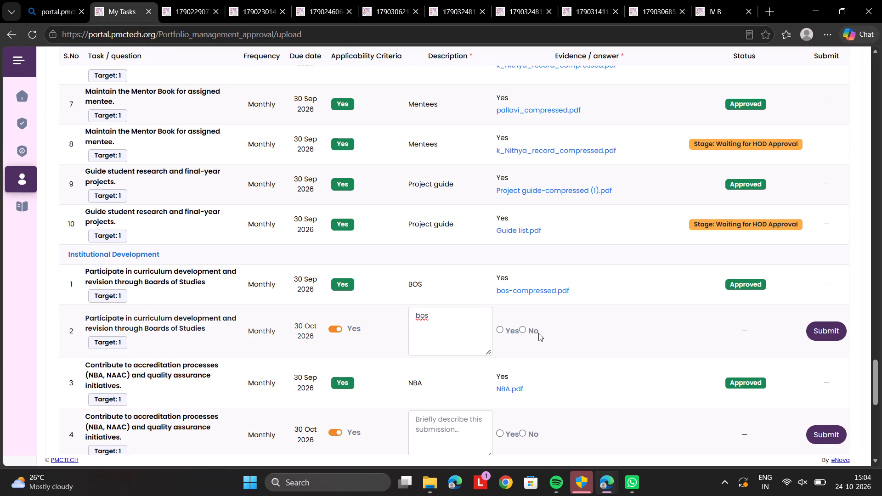
left_click(505, 331)
left_click(531, 328)
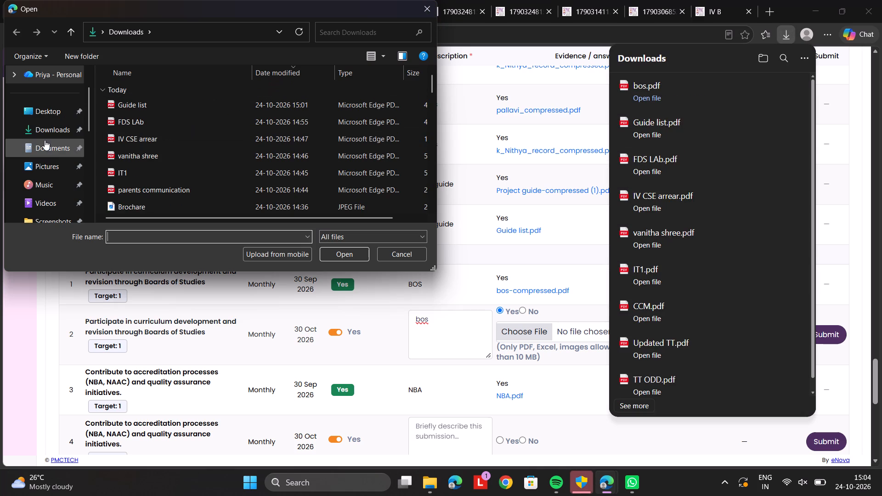
left_click(57, 133)
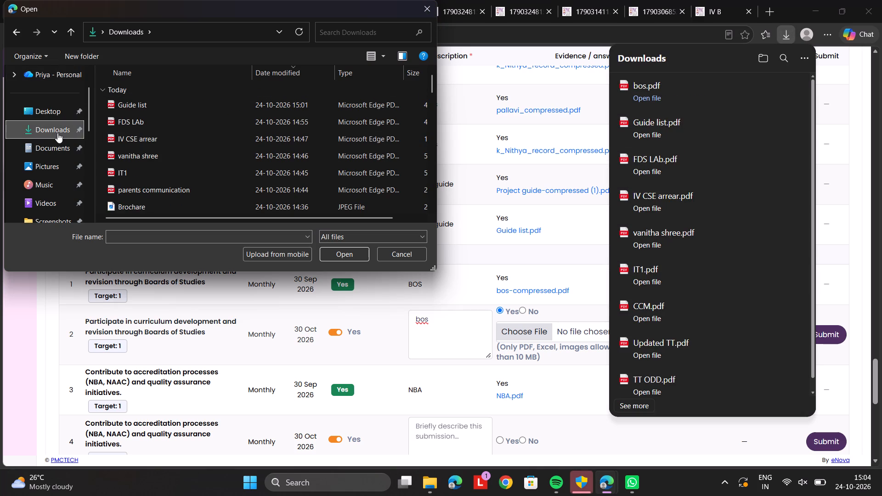
left_click(57, 133)
left_click(57, 133)
left_click(57, 133)
left_click(426, 9)
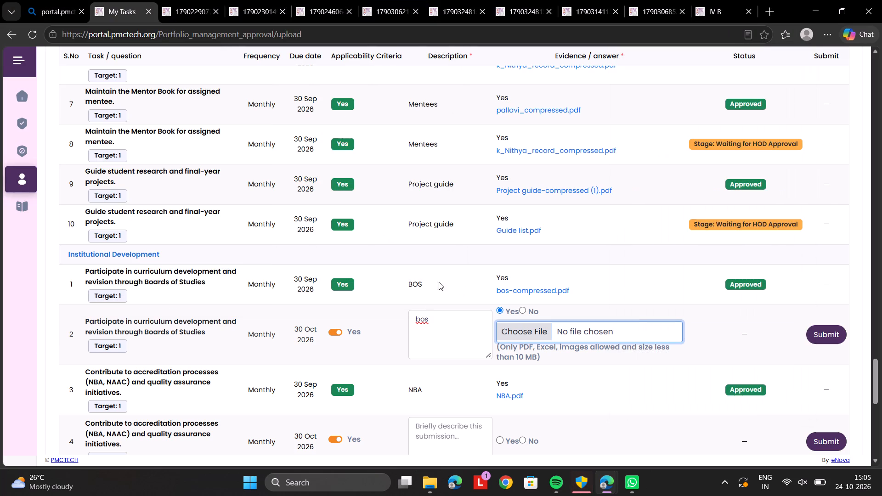
left_click(531, 331)
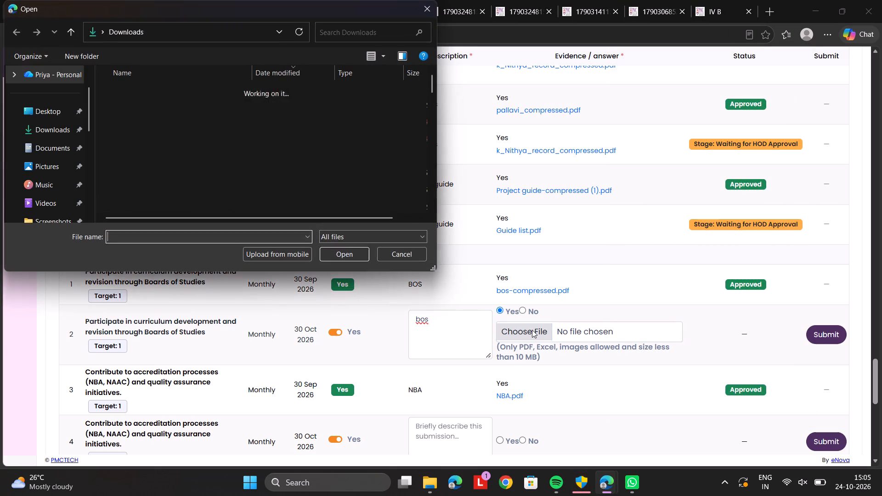
left_click(136, 110)
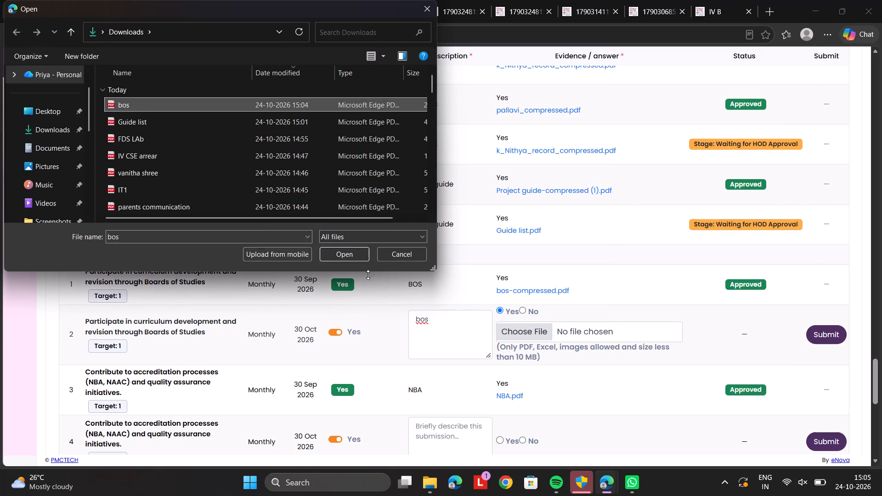
left_click(352, 254)
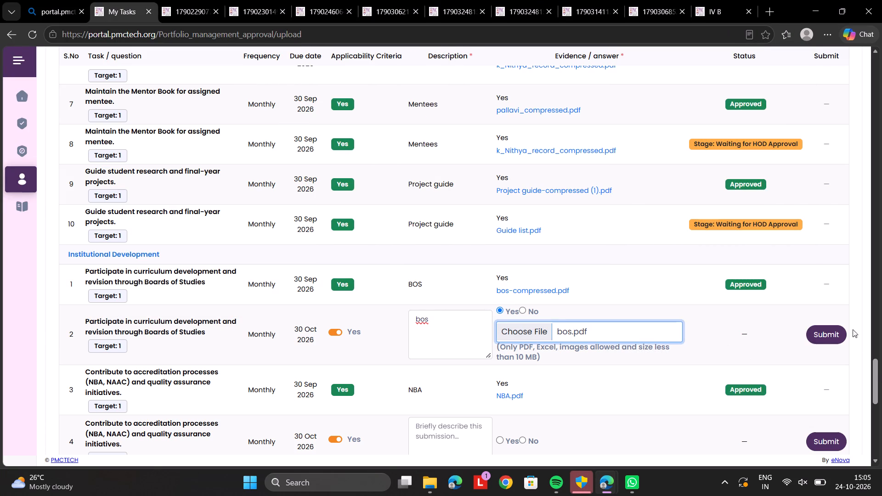
left_click(825, 335)
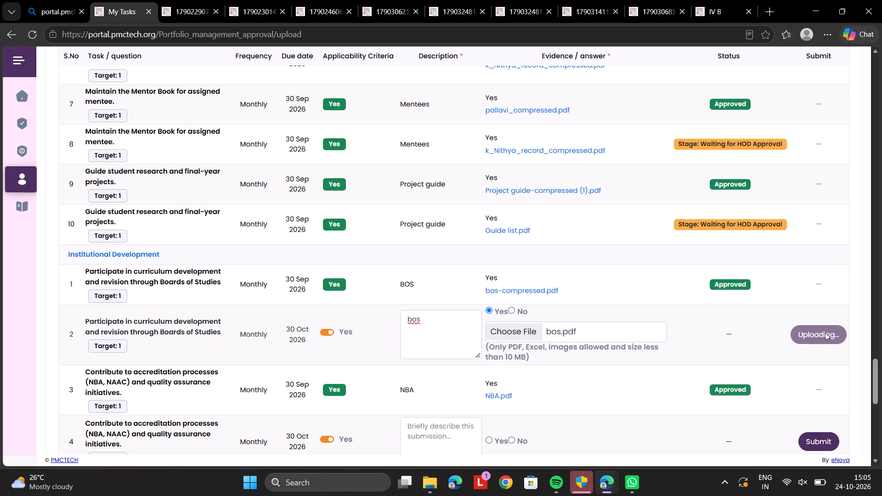
Describe the October accreditation and quality assurance task as "NBA", answer Yes, attach NBA OCT from Downloads and submit it.
scroll(563, 359, "down", 2)
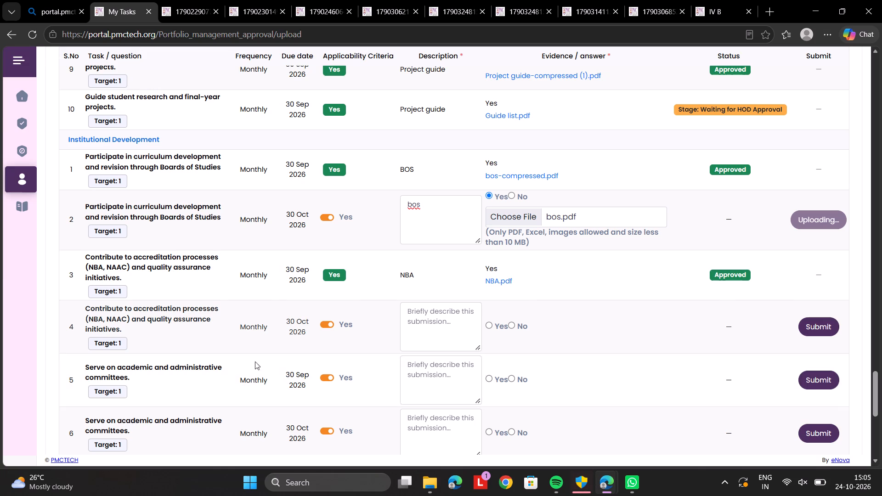
left_click(429, 317)
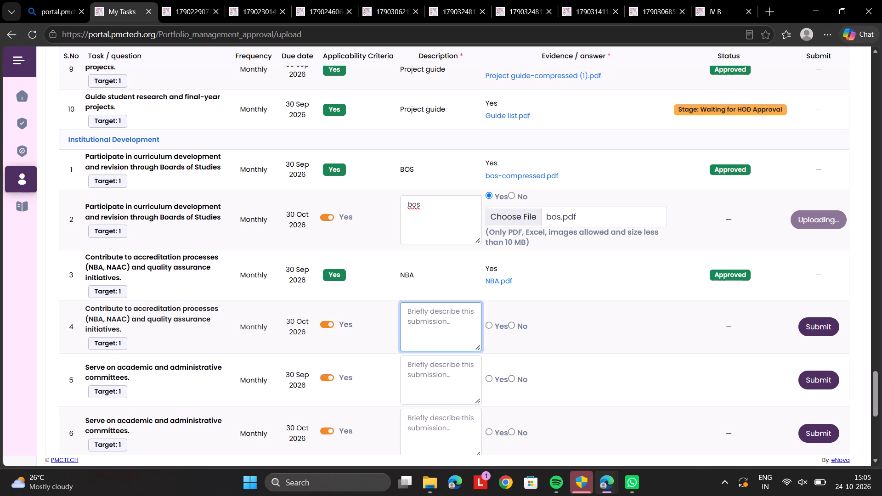
type("NBA")
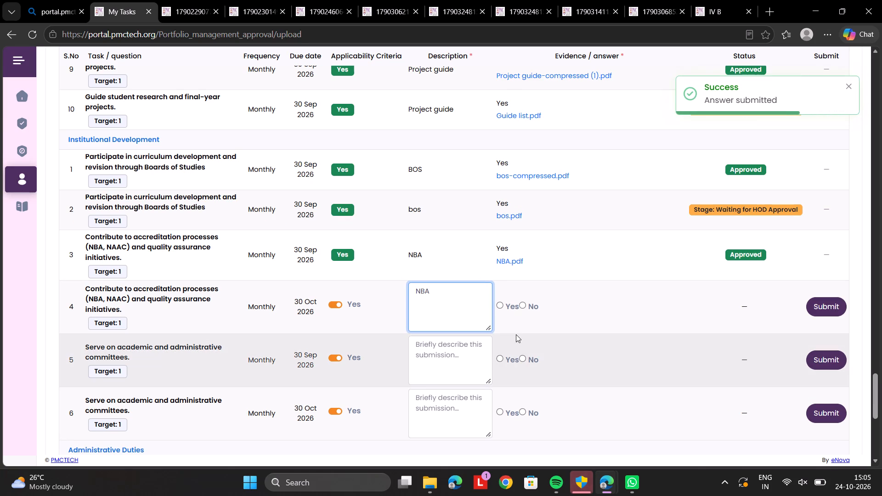
left_click(500, 305)
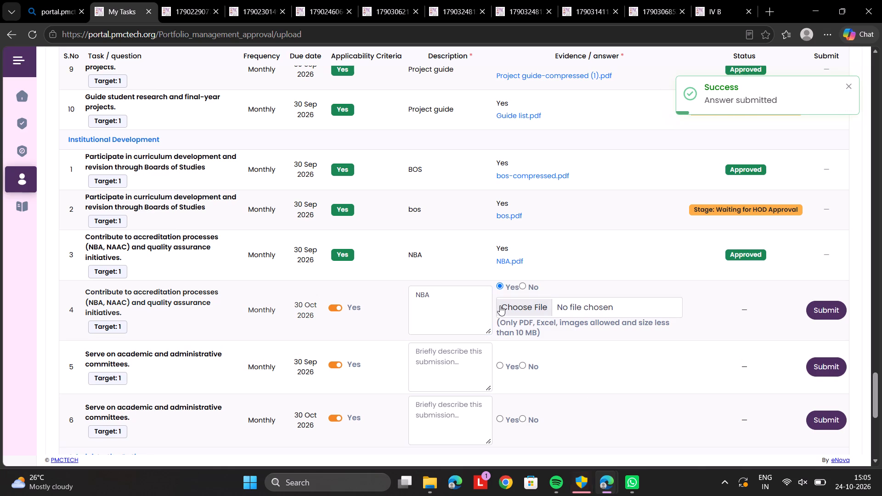
left_click(529, 304)
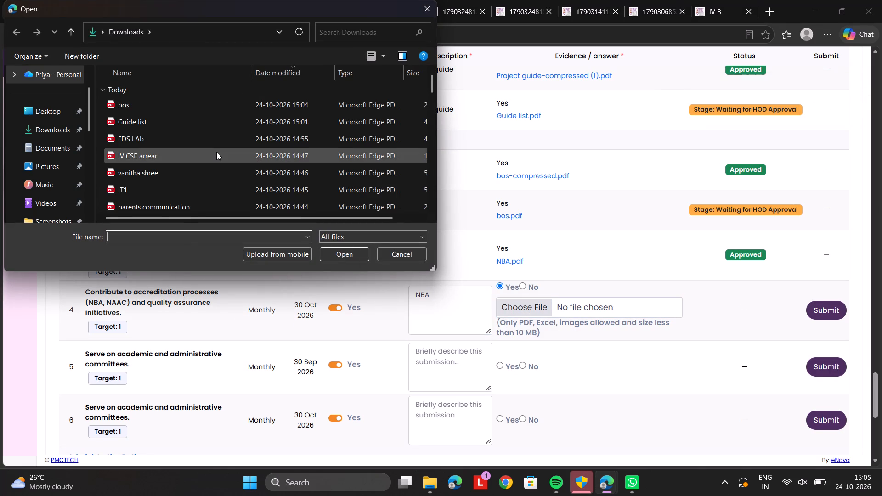
scroll(216, 152, "down", 3)
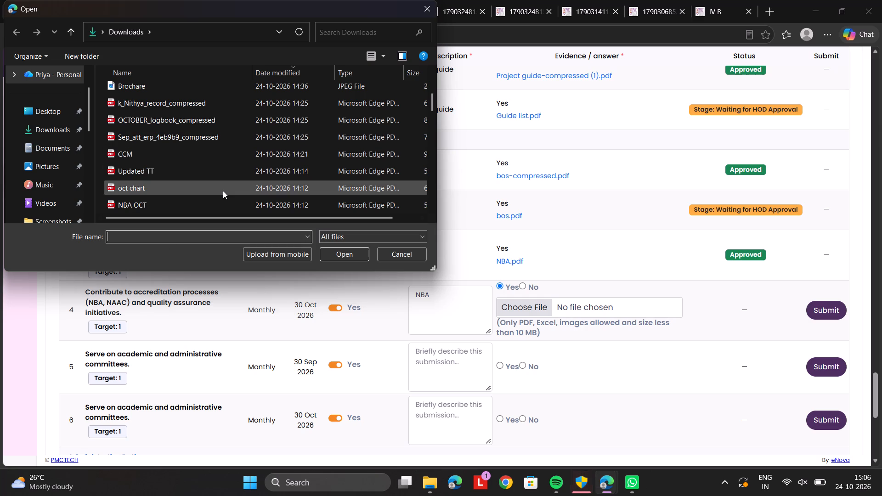
scroll(223, 191, "down", 1)
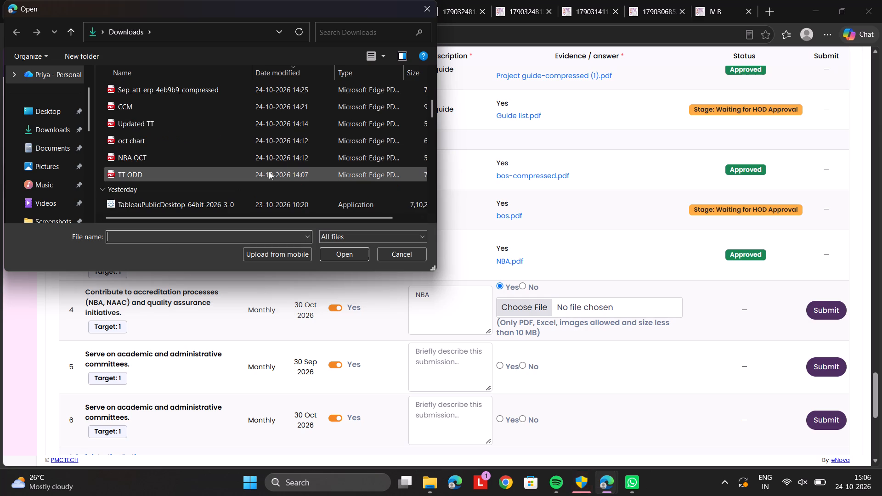
left_click(206, 158)
left_click(346, 249)
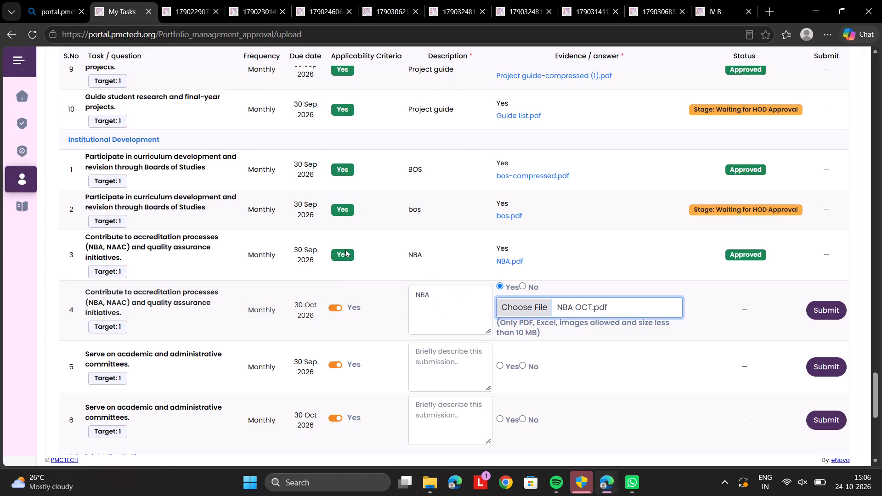
left_click(830, 309)
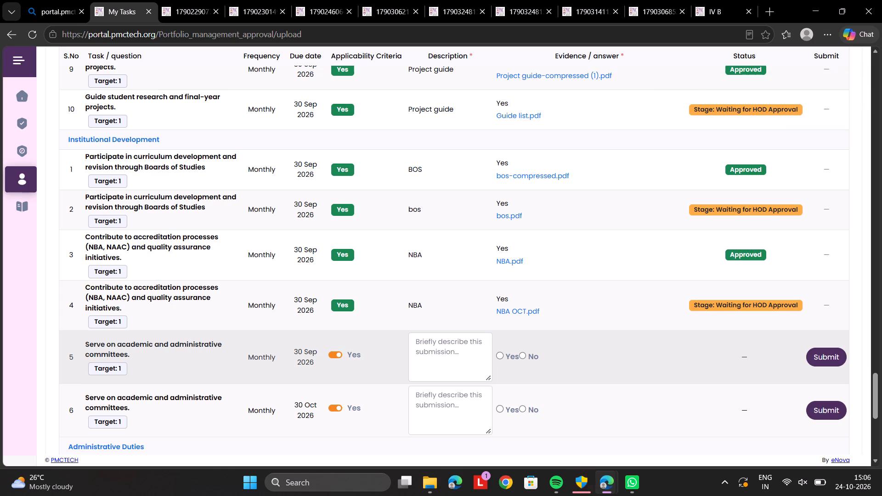
Open the September IQAC audit evidence PDF of the academic records task under Administrative Duties.
scroll(441, 373, "down", 2)
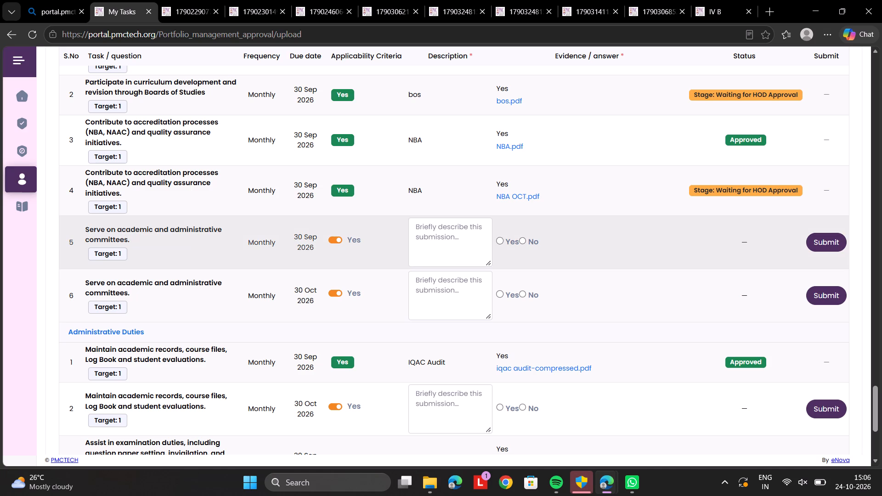
left_click(469, 240)
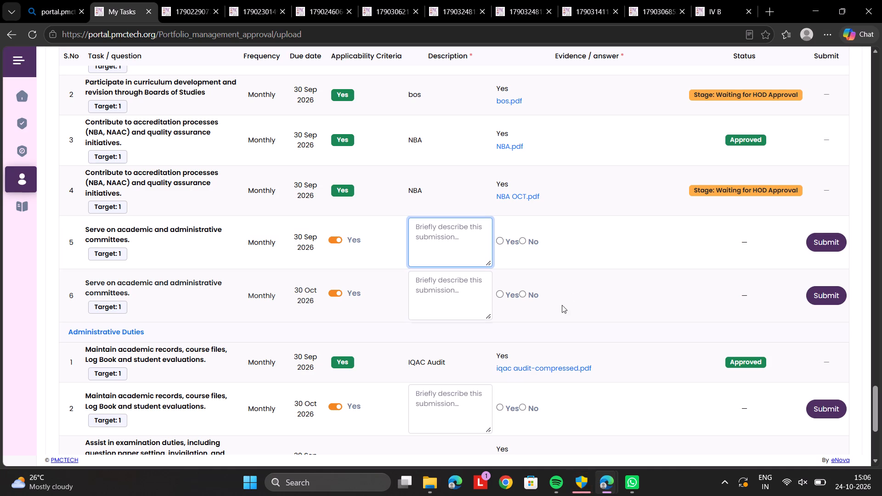
scroll(571, 293, "down", 2)
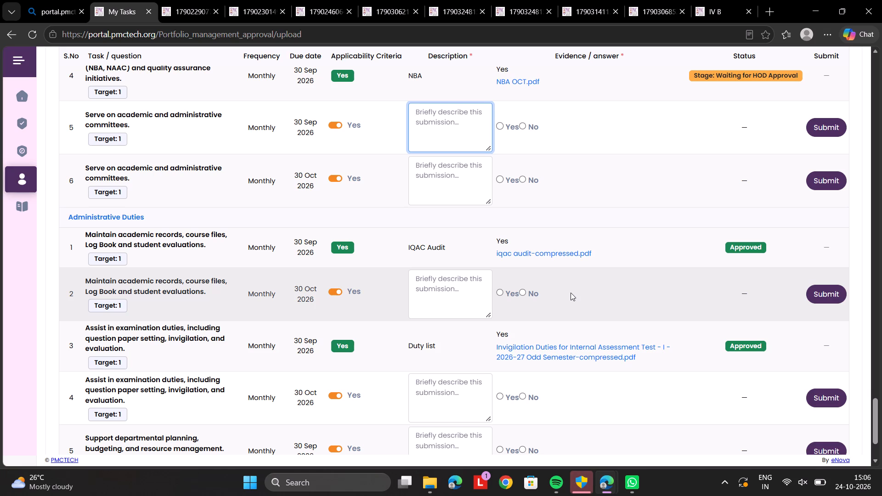
left_click(564, 253)
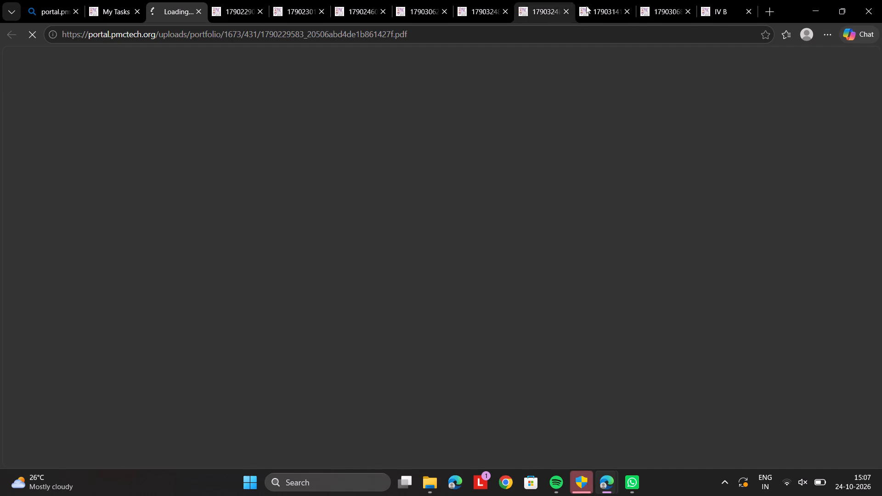
Close all the open evidence PDF tabs, keeping the My Tasks page open.
left_click(749, 9)
left_click(745, 11)
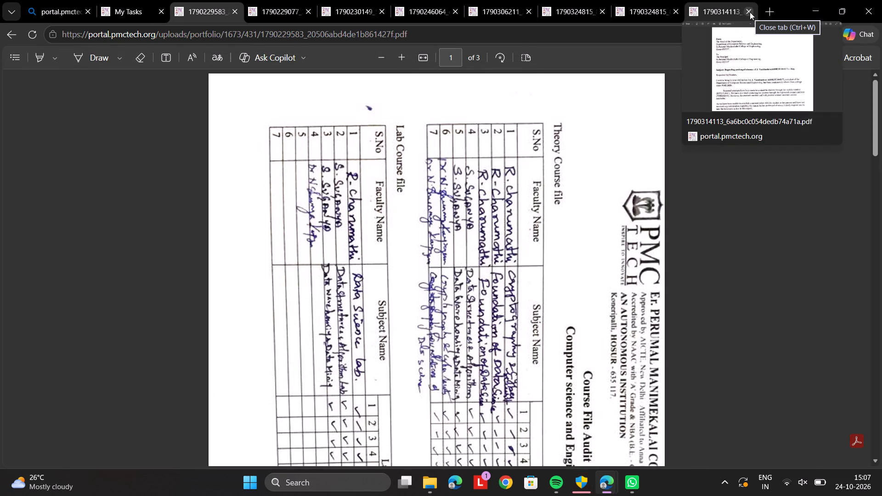
left_click(752, 10)
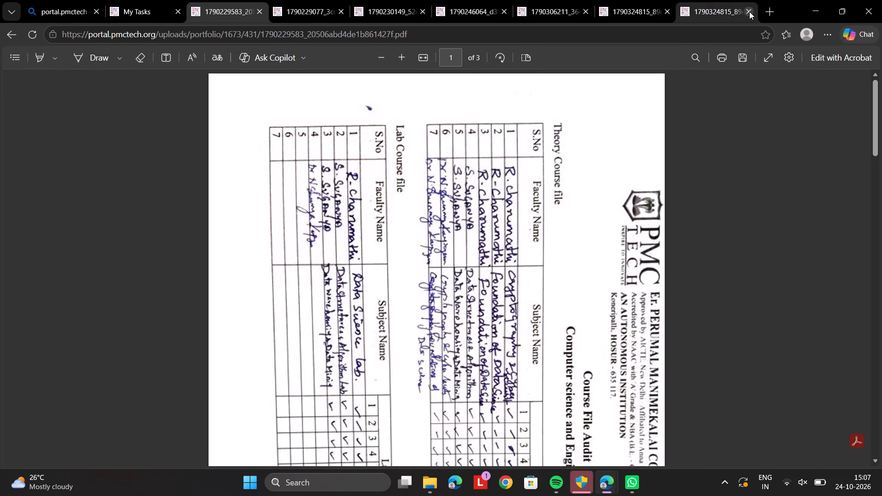
left_click(749, 11)
left_click(744, 11)
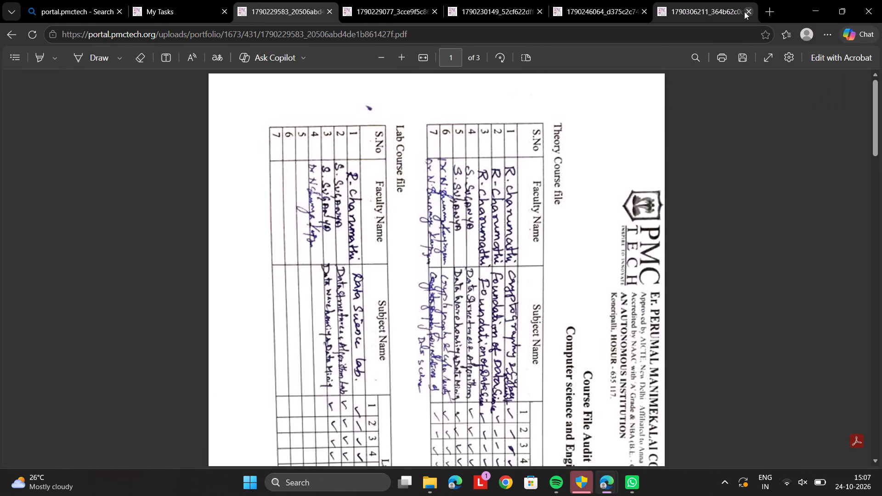
left_click(744, 11)
left_click(744, 11)
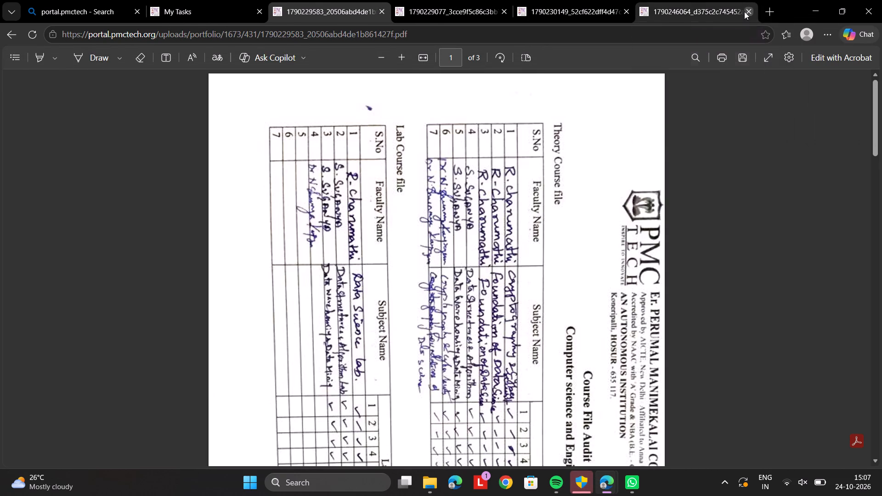
left_click(699, 12)
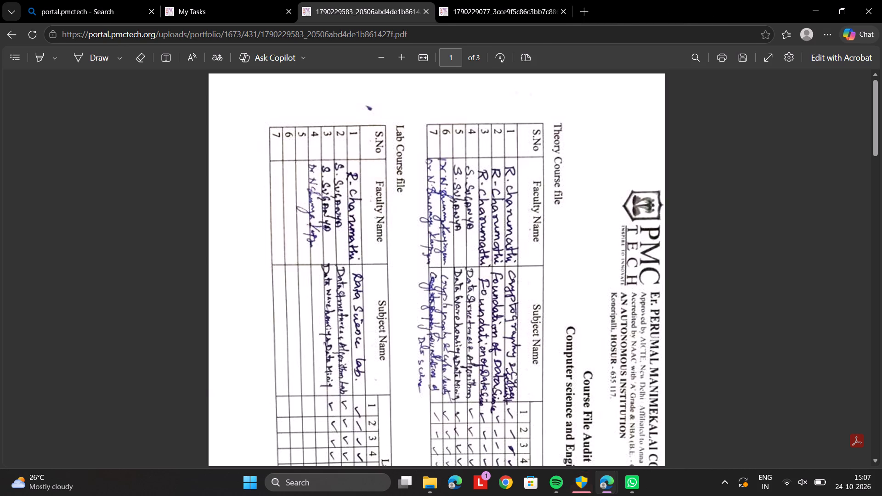
left_click(561, 13)
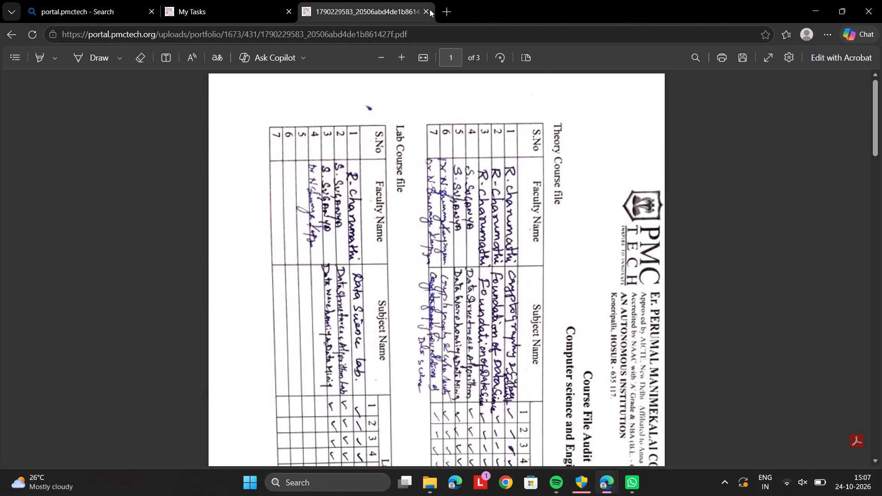
left_click(424, 11)
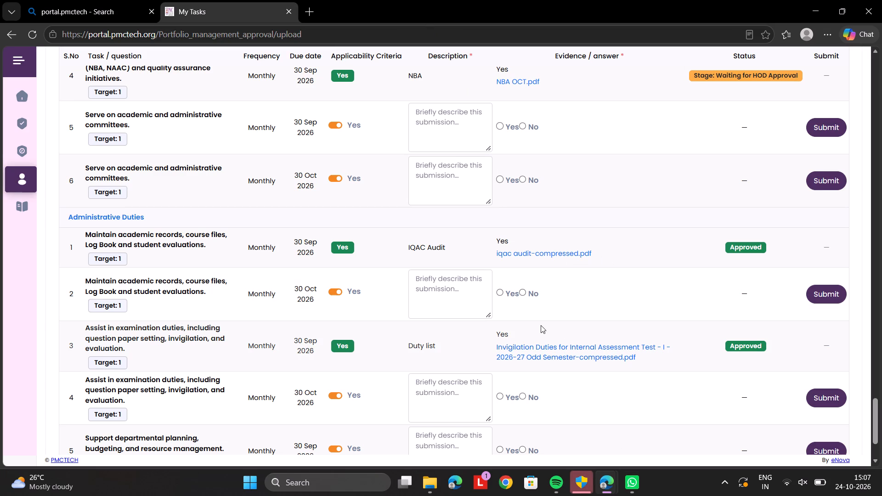
Reopen the September IQAC audit evidence PDF of the academic records task and save it to Downloads as "IQAC check list".
left_click(564, 254)
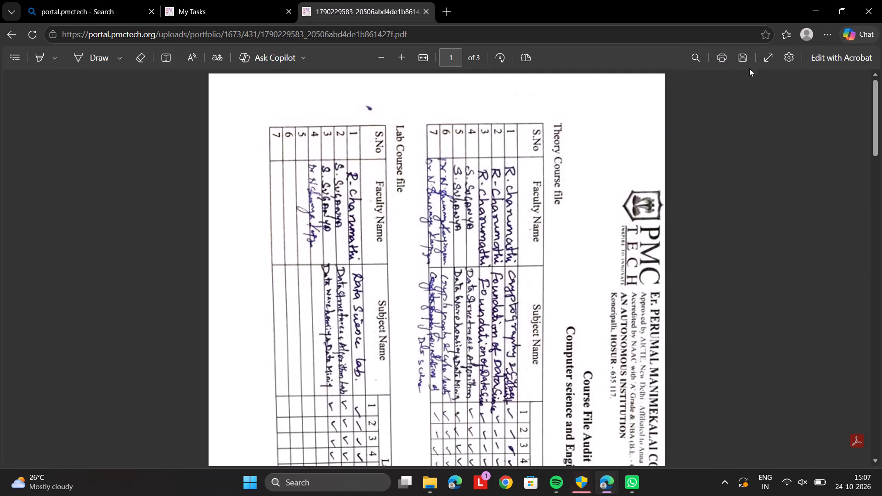
left_click(745, 57)
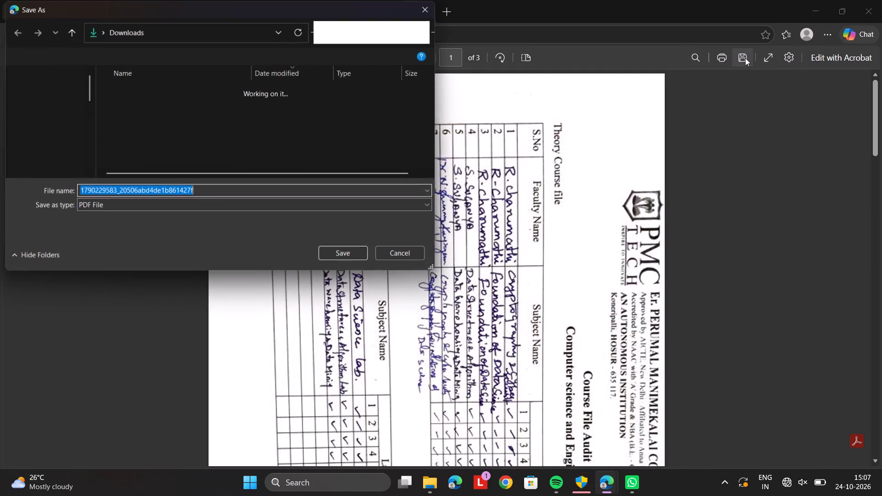
key("BackSpace")
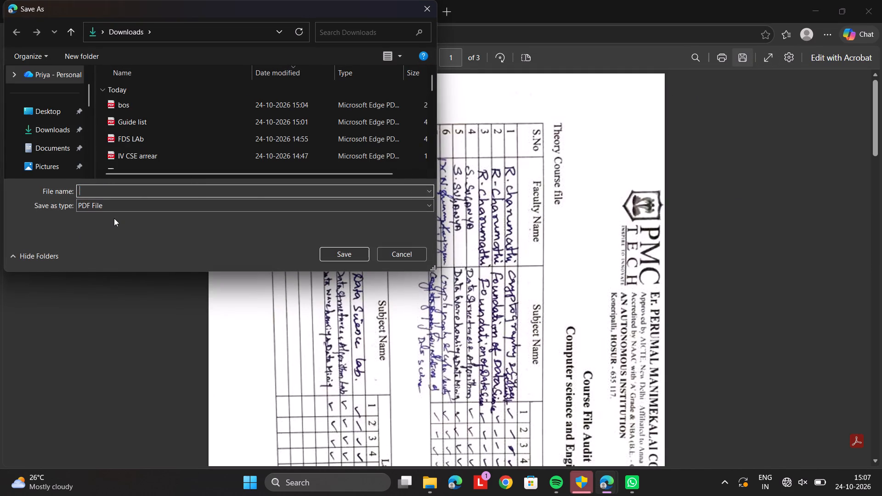
key("shift+i")
type("QA")
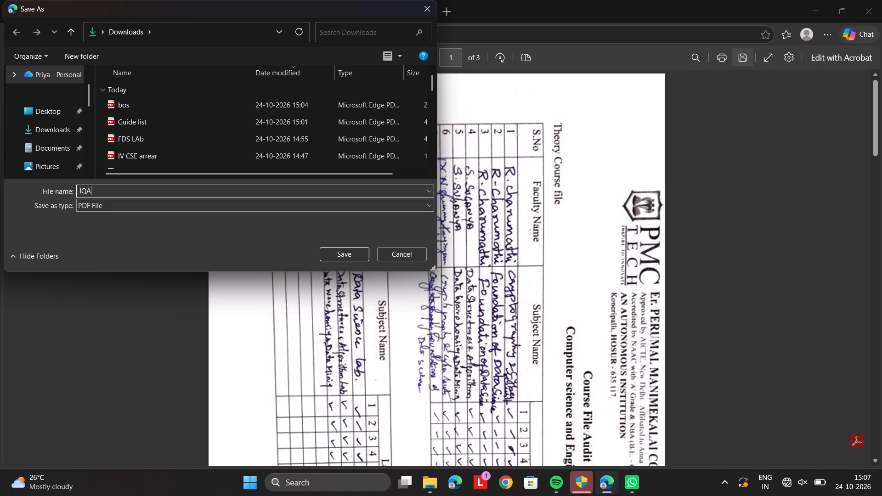
key("shift+c")
key("space")
type("check l")
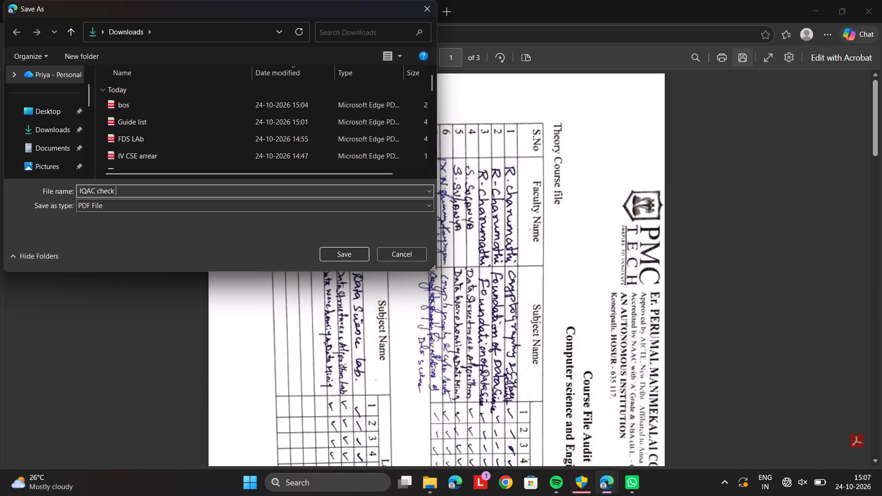
key("i")
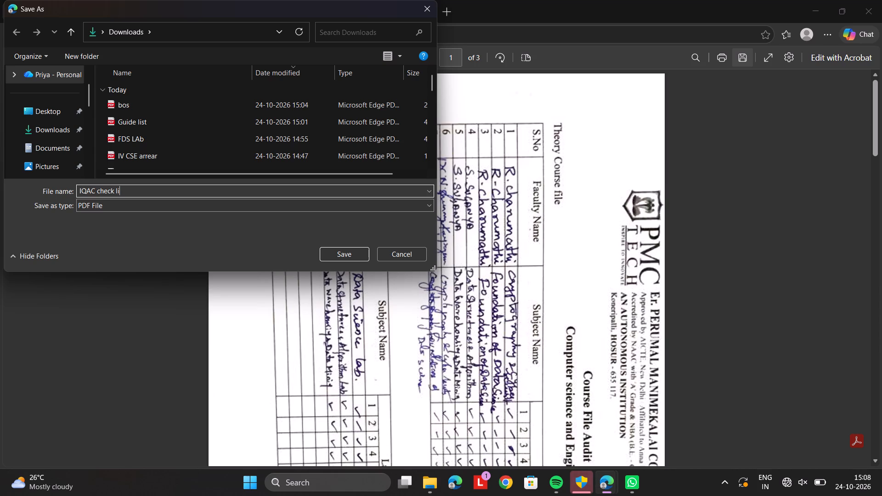
type("st")
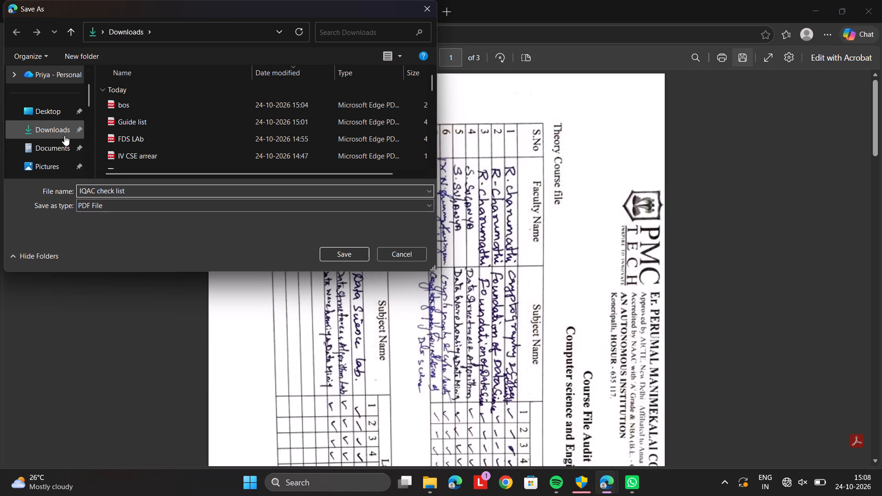
left_click(64, 135)
double_click(64, 135)
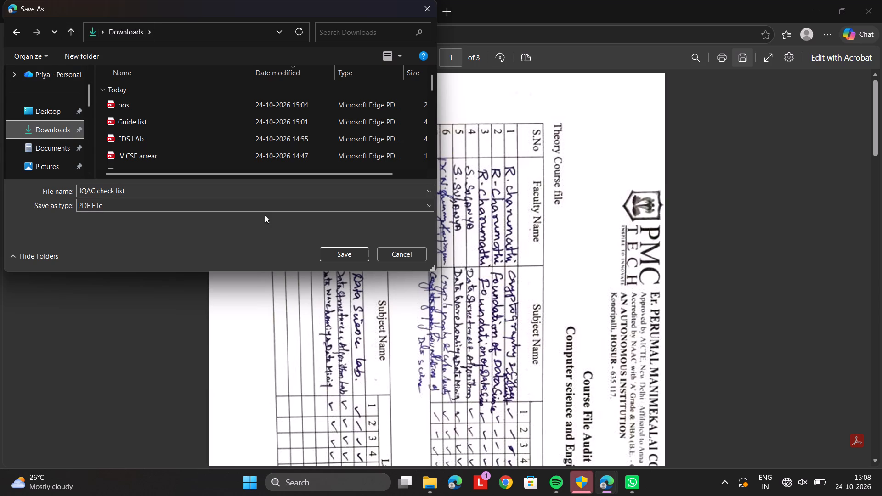
left_click(332, 252)
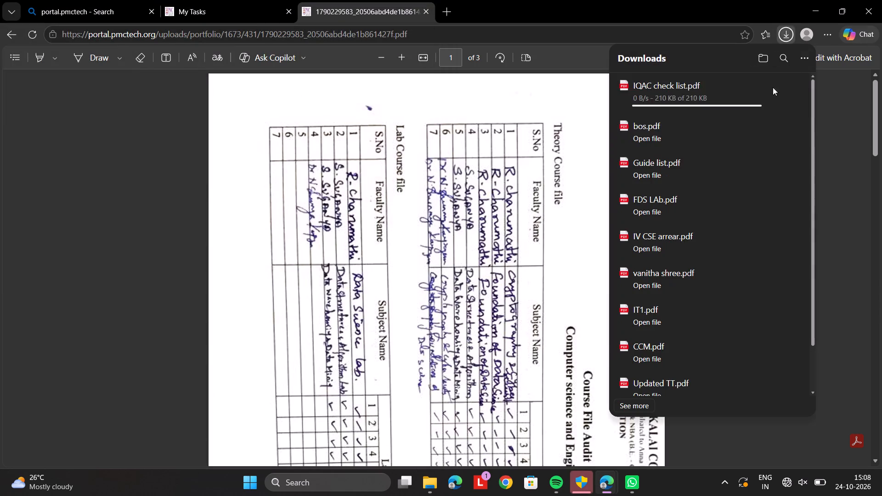
Copy the September description "IQAC Audit" into the October academic records task under Administrative Duties.
left_click(247, 10)
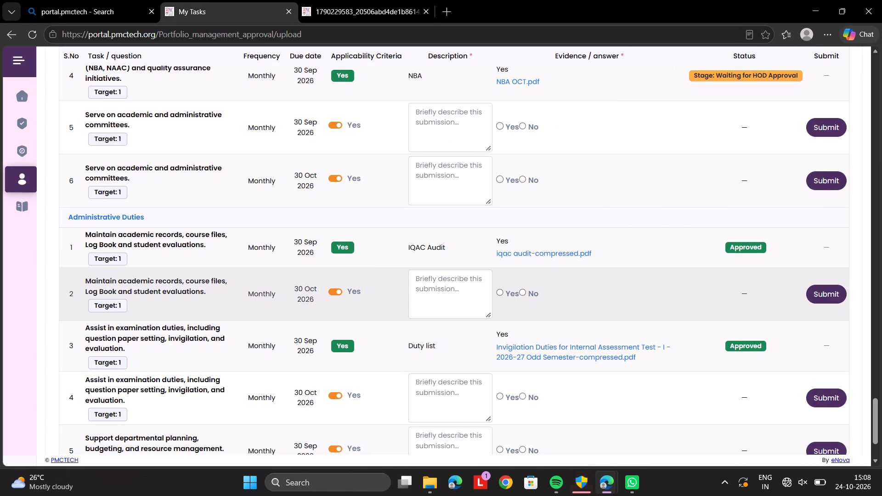
left_click_drag(453, 248, 387, 239)
key("ctrl+c")
left_click(447, 292)
key("ctrl+v")
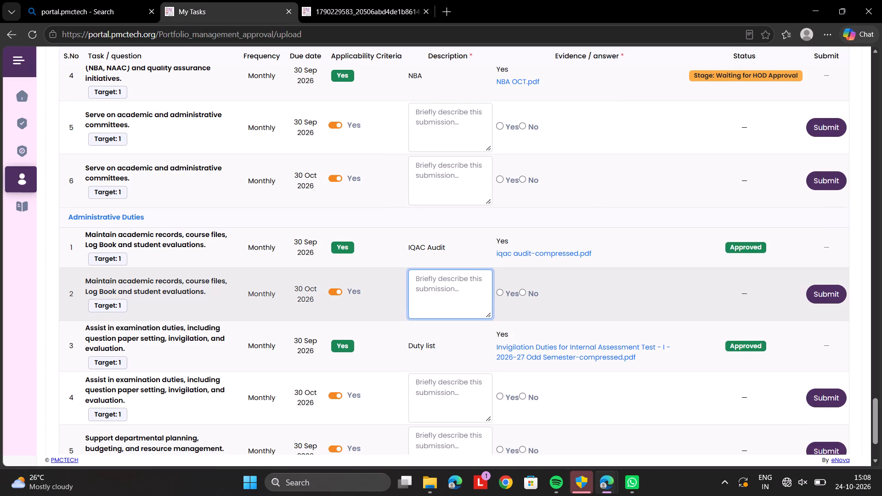
Answer Yes for the October academic records task, attach "IQAC check list" from Downloads as evidence, and try to submit it.
left_click(502, 292)
left_click(504, 297)
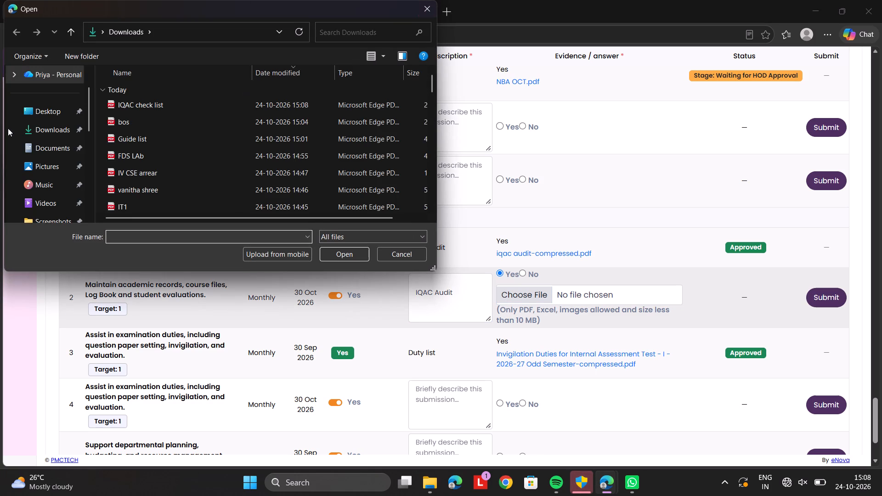
left_click(190, 103)
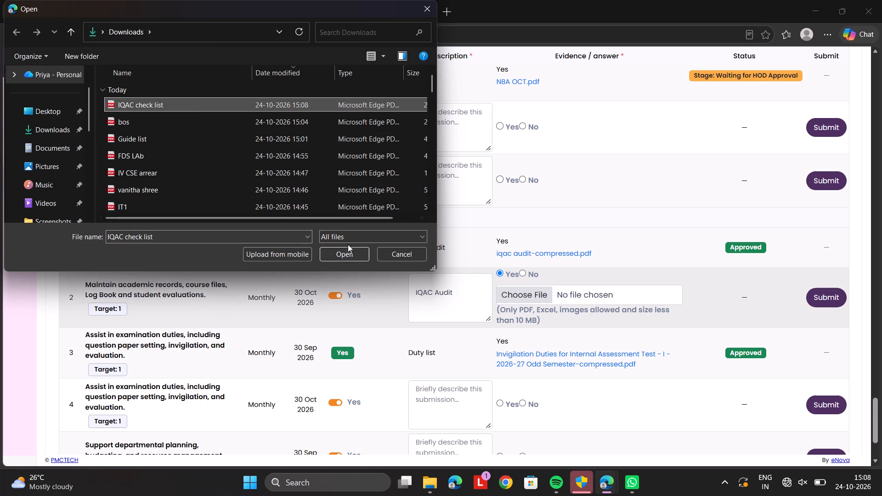
left_click(348, 258)
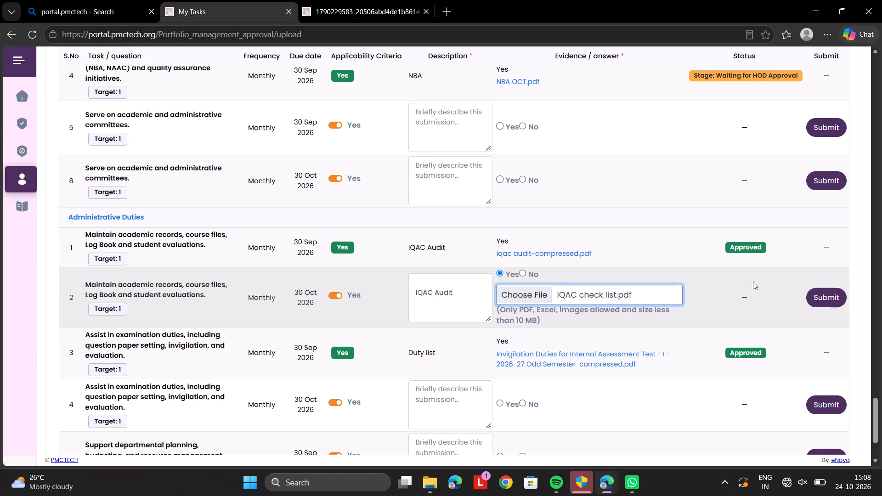
left_click(831, 303)
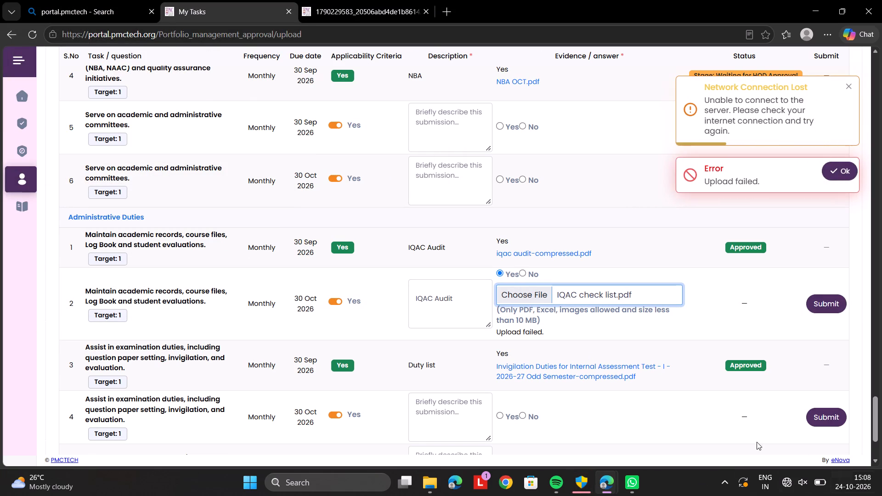
Check the computer's Wi-Fi connection status in the quick settings and dismiss the upload error notification.
left_click(787, 484)
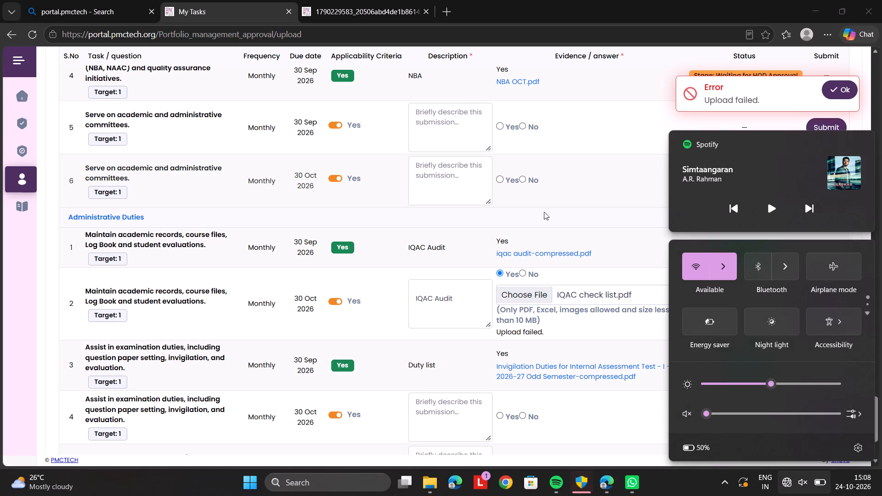
left_click(607, 229)
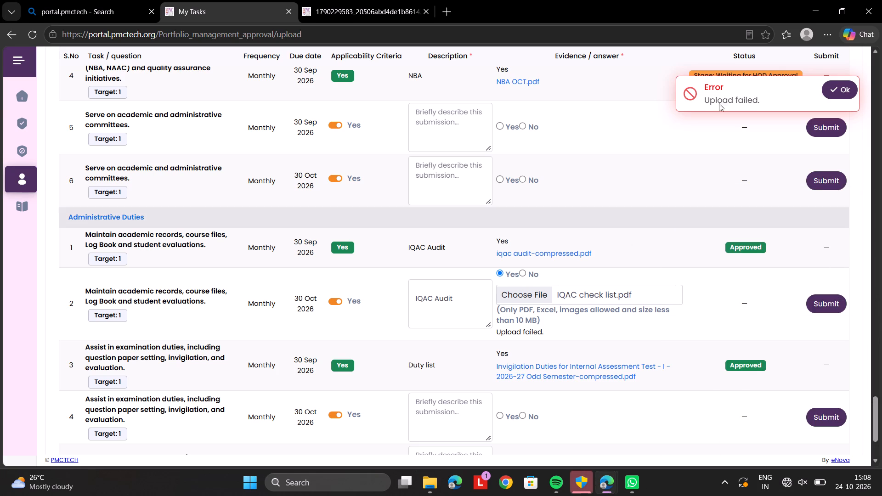
left_click(844, 87)
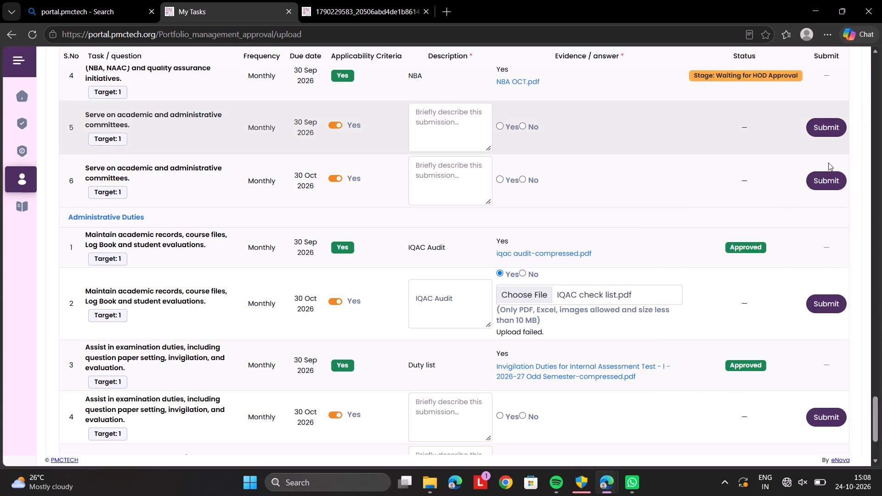
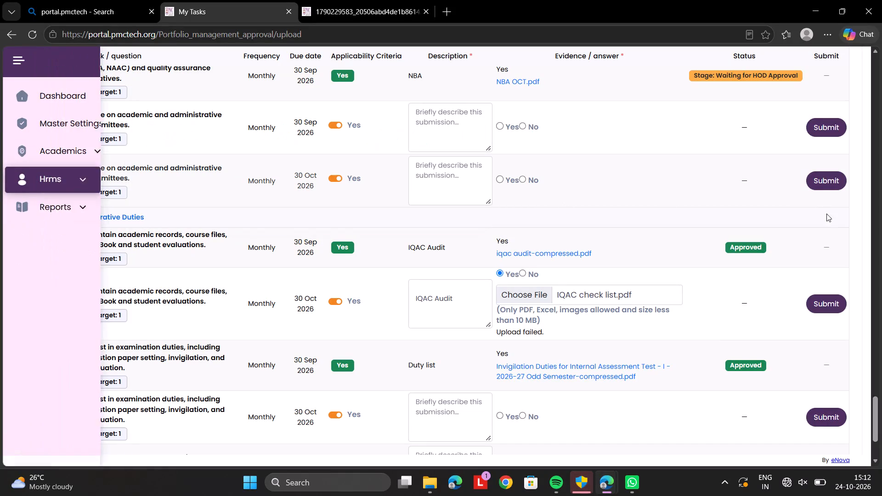
Open the Windows quick settings to check the Wi-Fi connection.
left_click(790, 484)
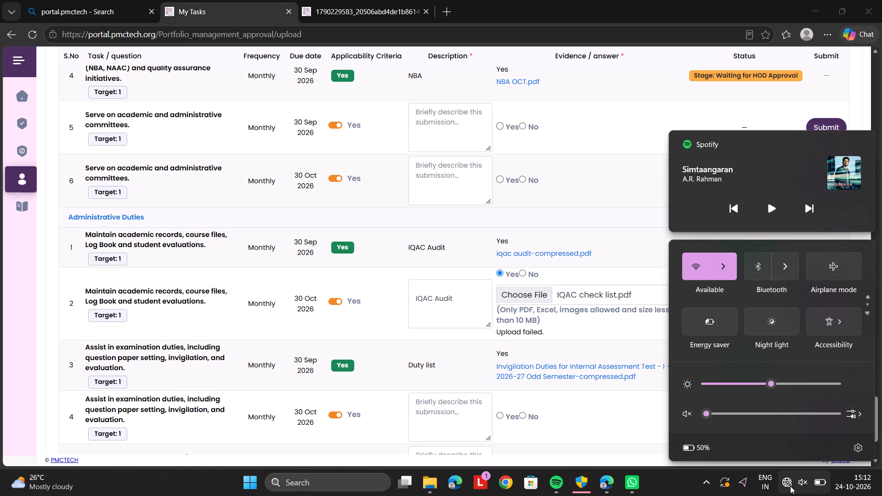
left_click(784, 481)
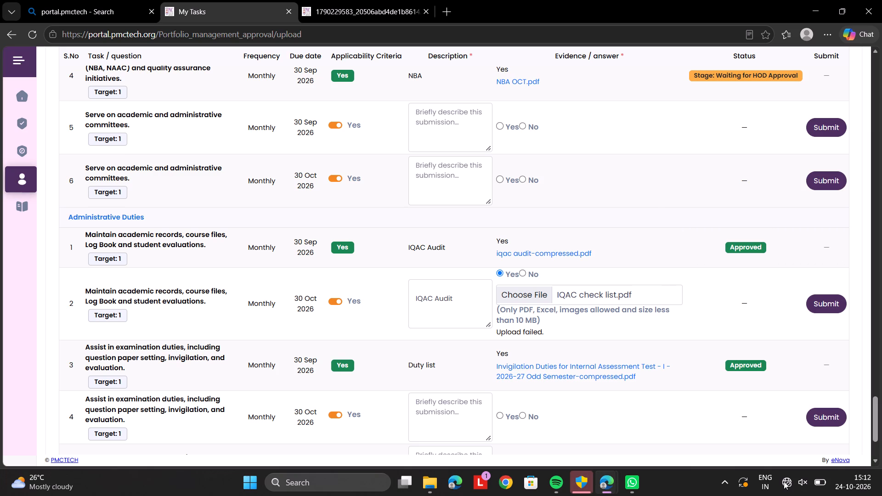
left_click(784, 480)
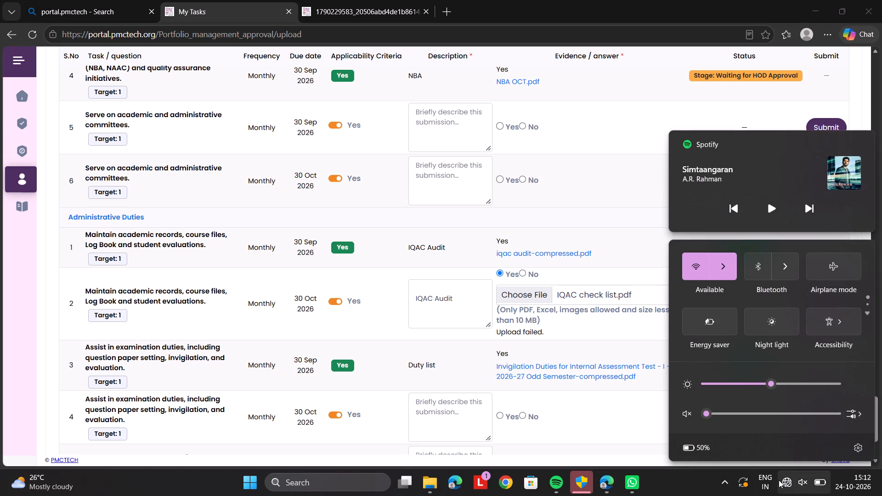
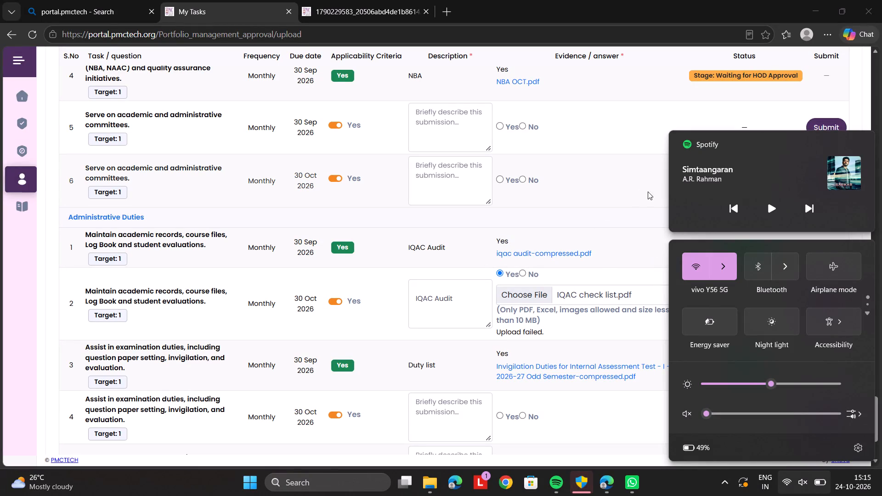
Submit the October academic records task under Administrative Duties with the IQAC check list PDF as evidence.
left_click(593, 220)
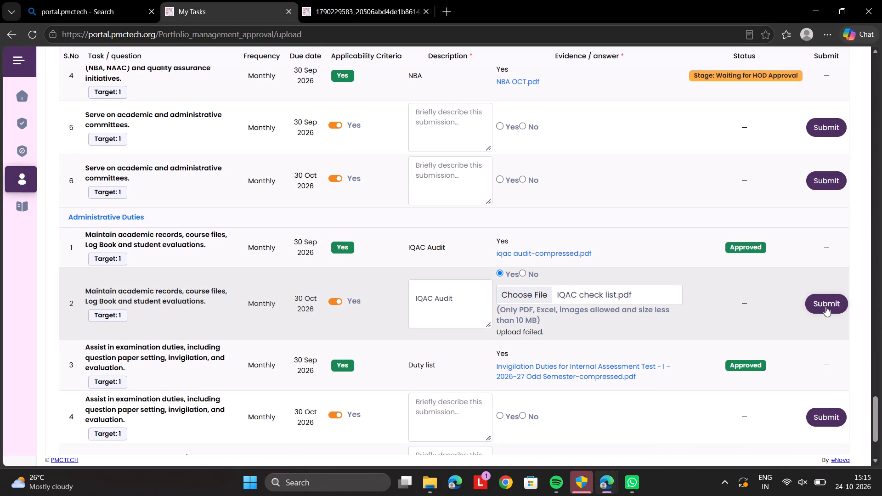
left_click(826, 307)
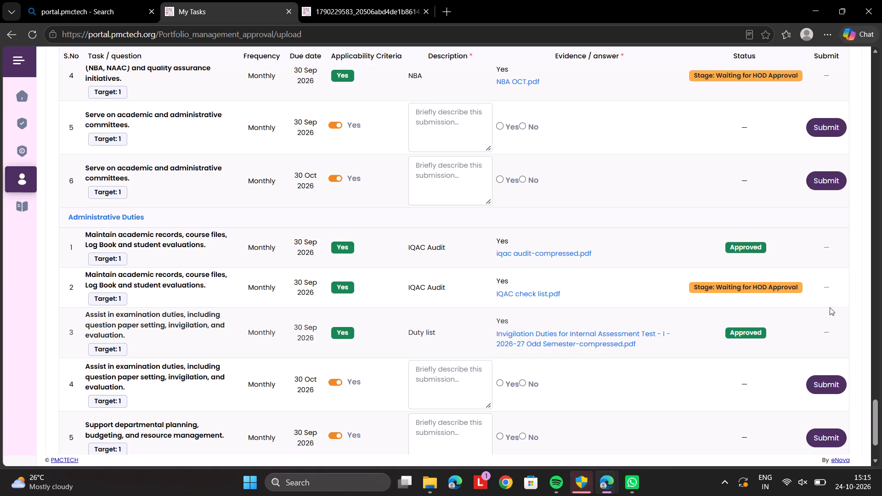
Enter the description "duty list" for the October examination duties task under Administrative Duties.
left_click(445, 373)
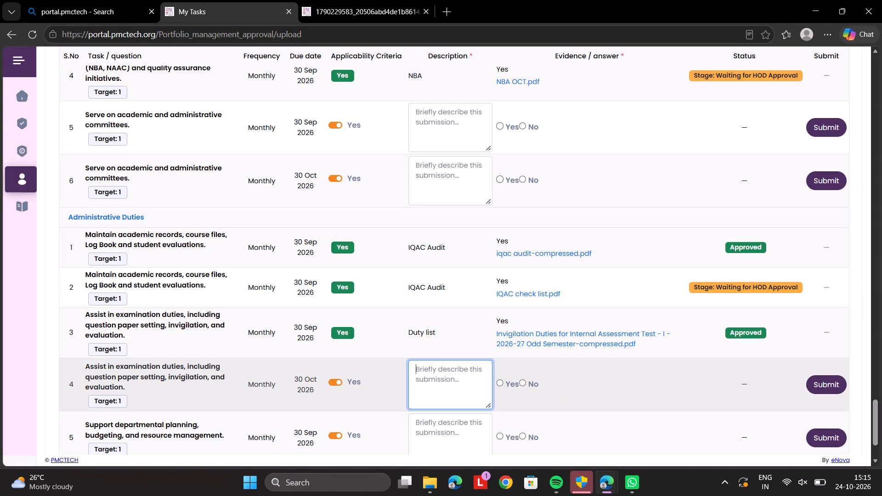
key("d")
type("uty")
key("space")
type("list")
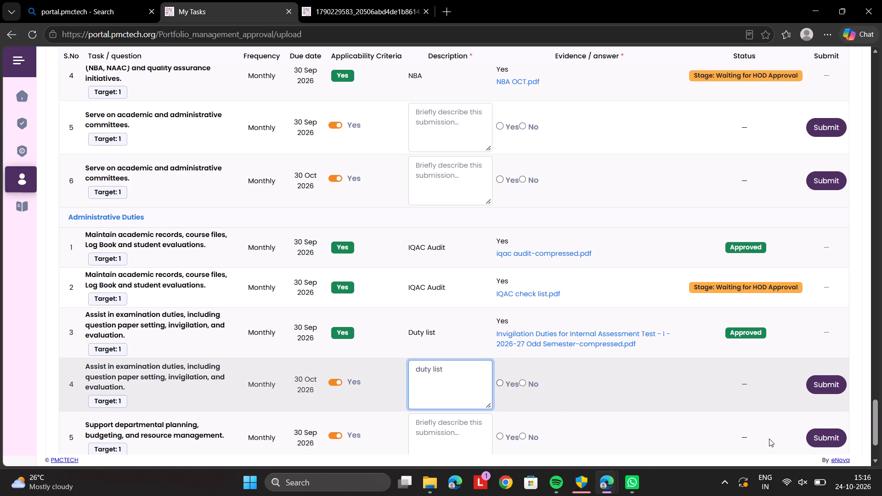
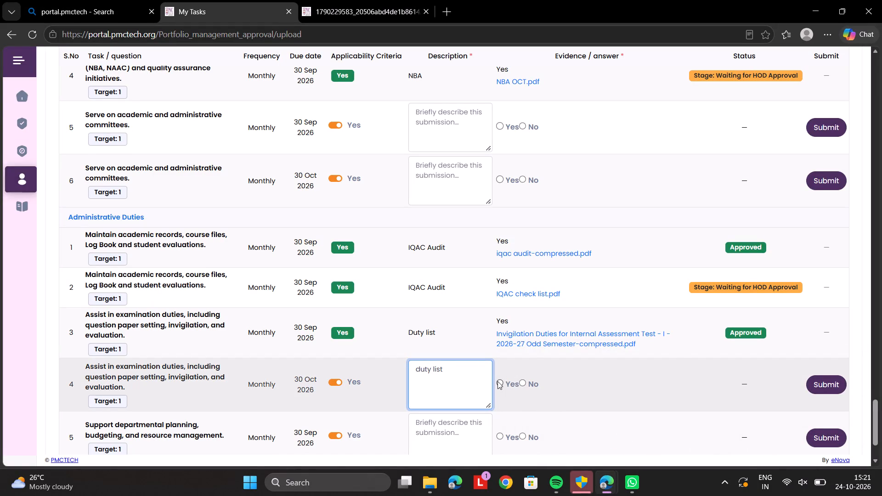
Answer Yes for the October examination duties task, attach "internal duties 2.jpeg" as evidence, and submit it.
left_click(498, 381)
left_click(520, 382)
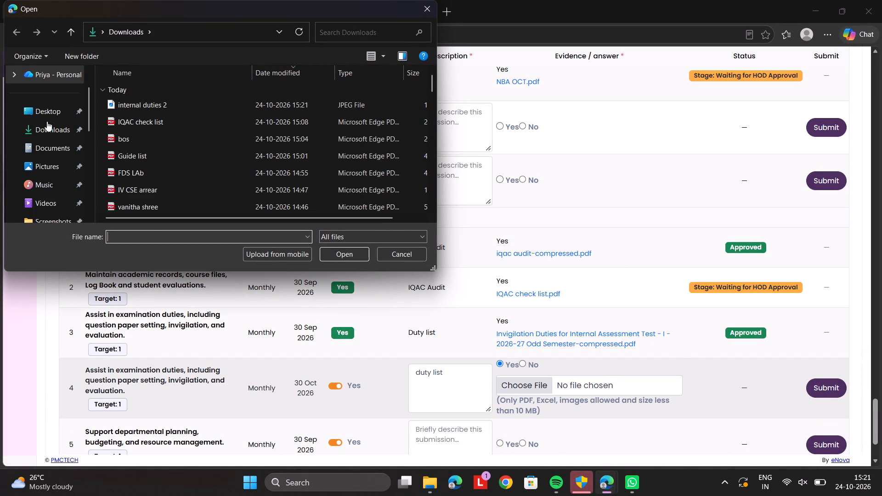
left_click(156, 110)
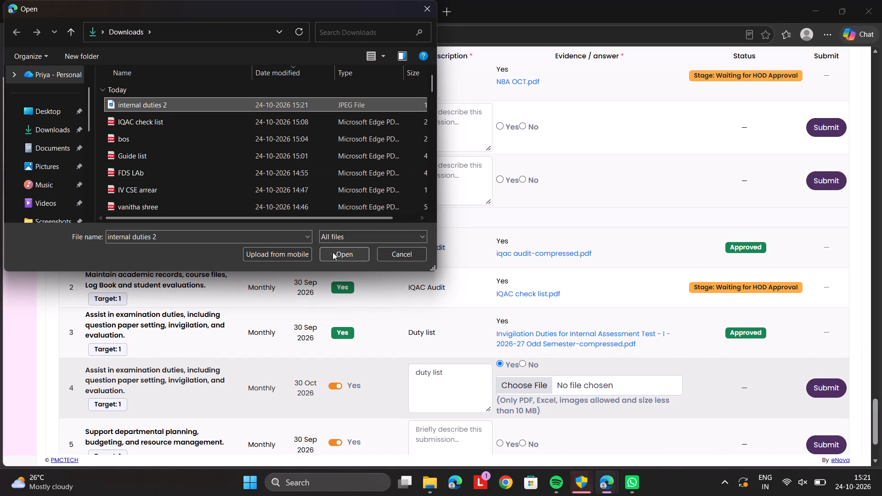
left_click(333, 252)
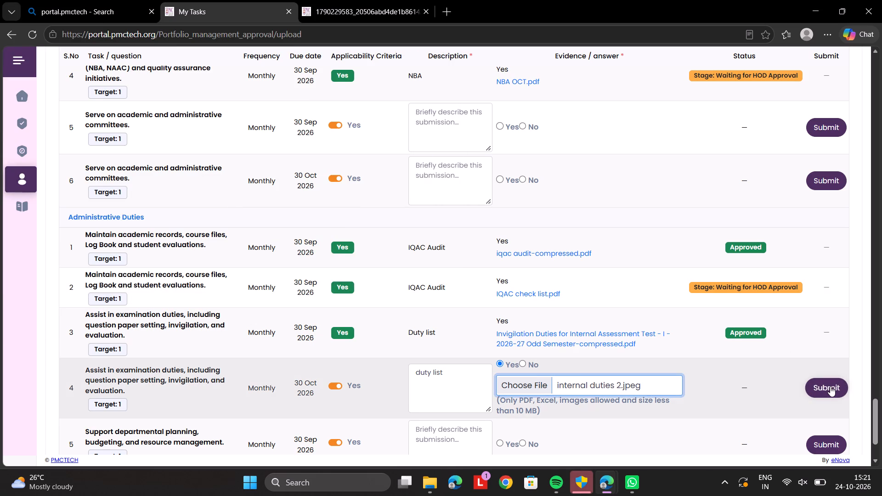
left_click(830, 386)
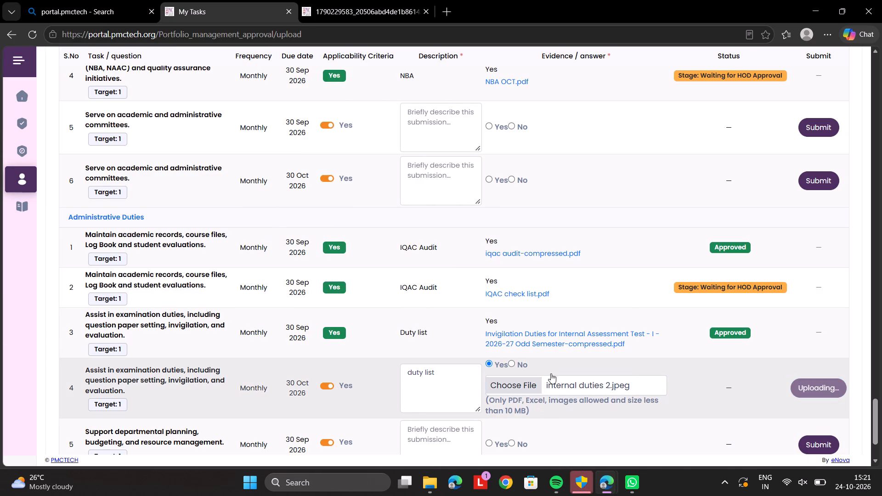
Review the monthly compliance task list up to its beginning to check which tasks still await submission.
scroll(653, 378, "down", 5)
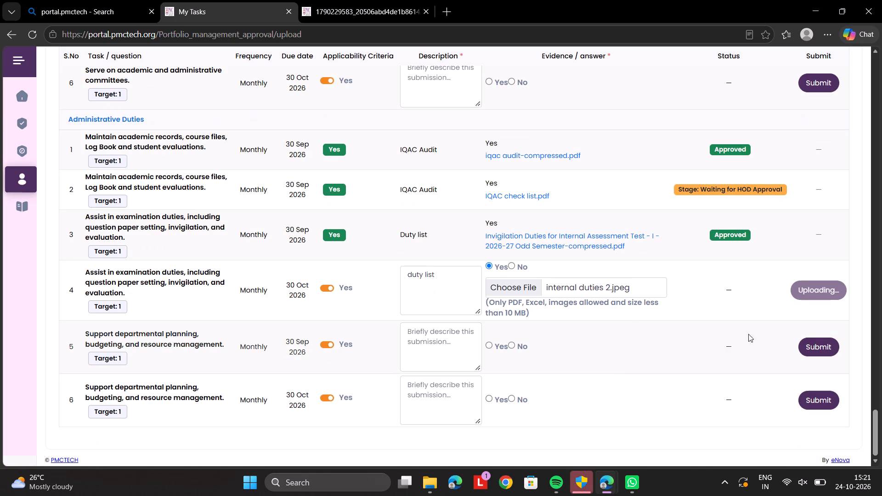
scroll(548, 352, "up", 2)
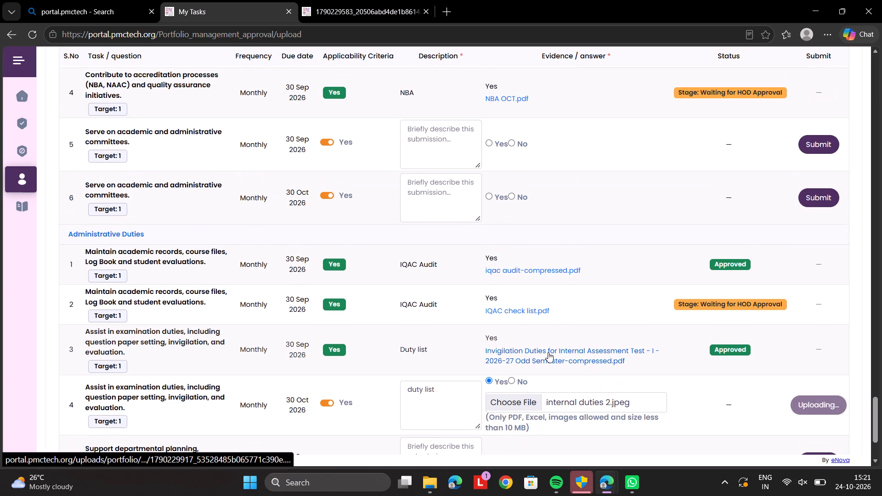
scroll(548, 352, "up", 9)
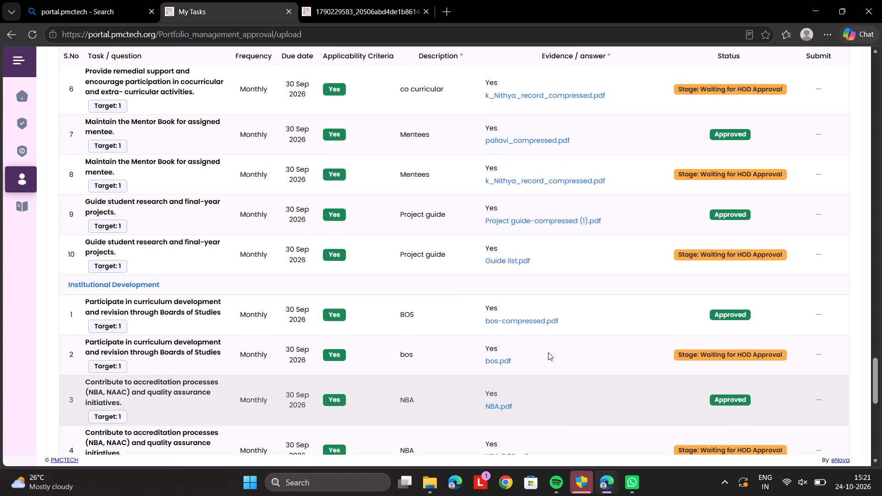
scroll(548, 352, "up", 8)
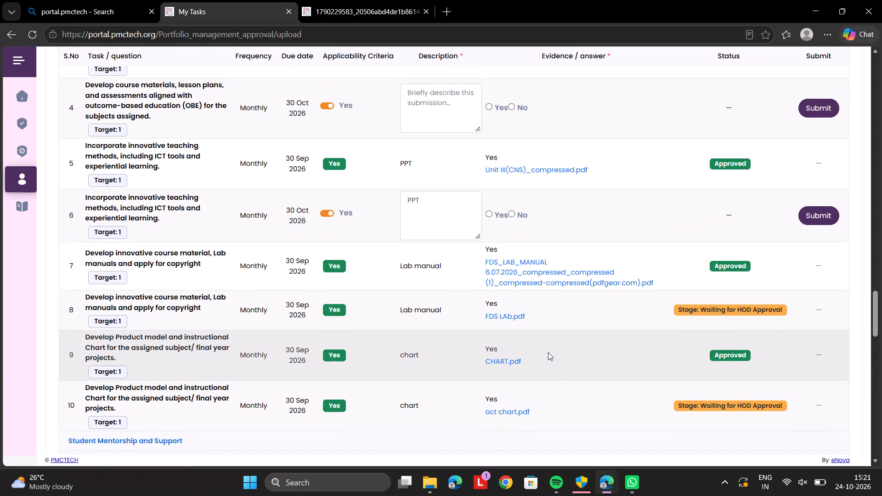
scroll(548, 352, "up", 14)
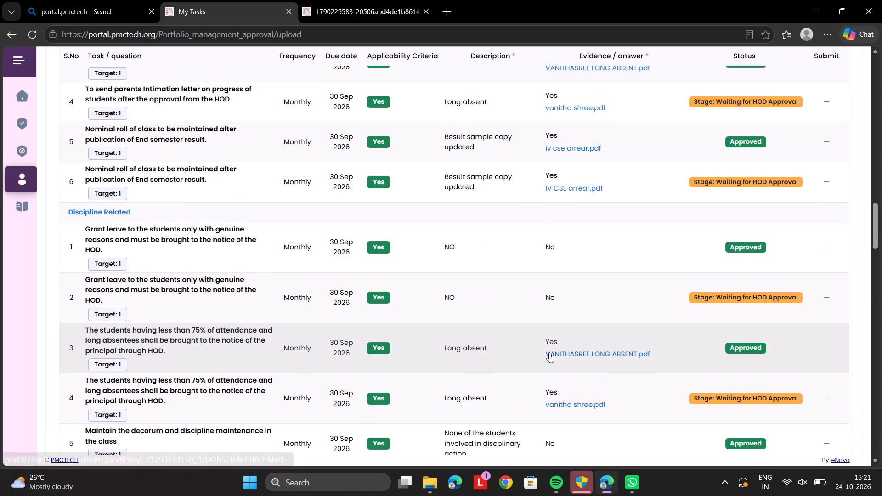
scroll(549, 352, "up", 13)
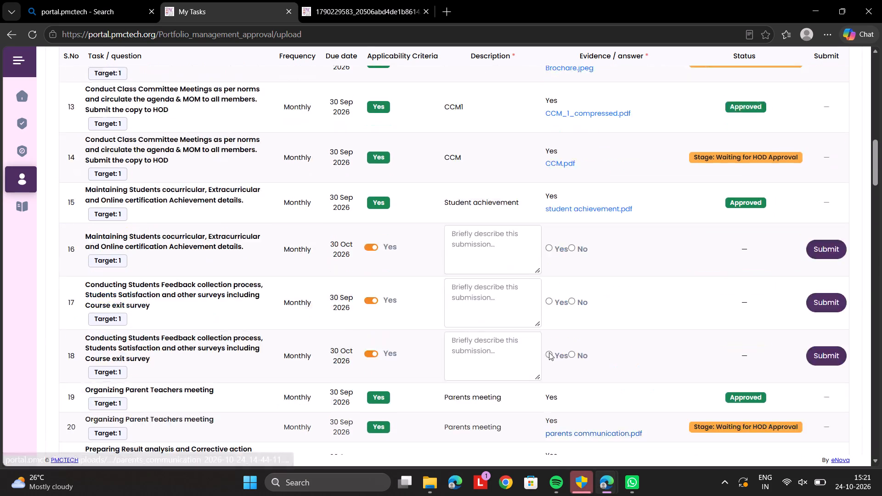
scroll(549, 352, "up", 15)
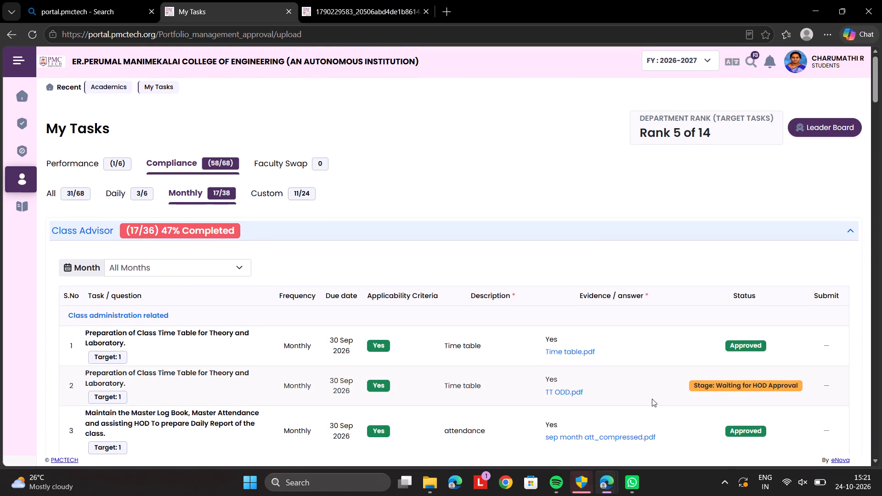
Enter "student" in the description of the October task on students' cocurricular, extracurricular and online certification achievements.
scroll(652, 399, "down", 4)
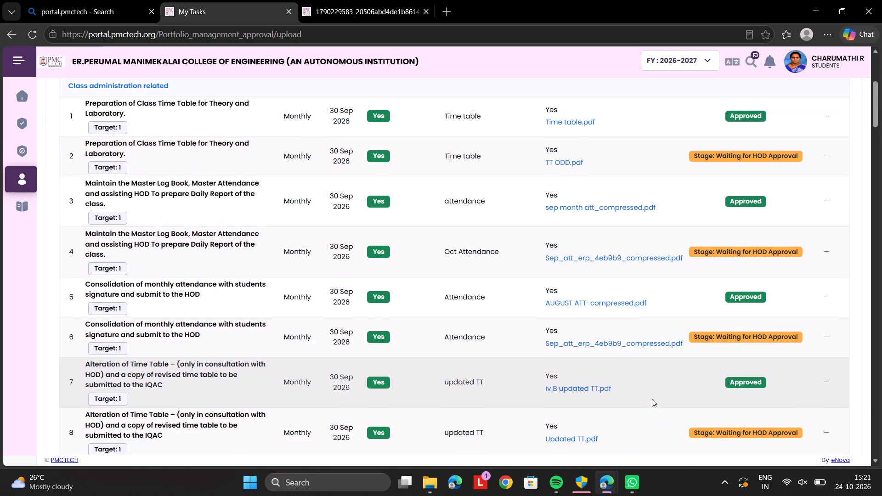
scroll(652, 399, "down", 9)
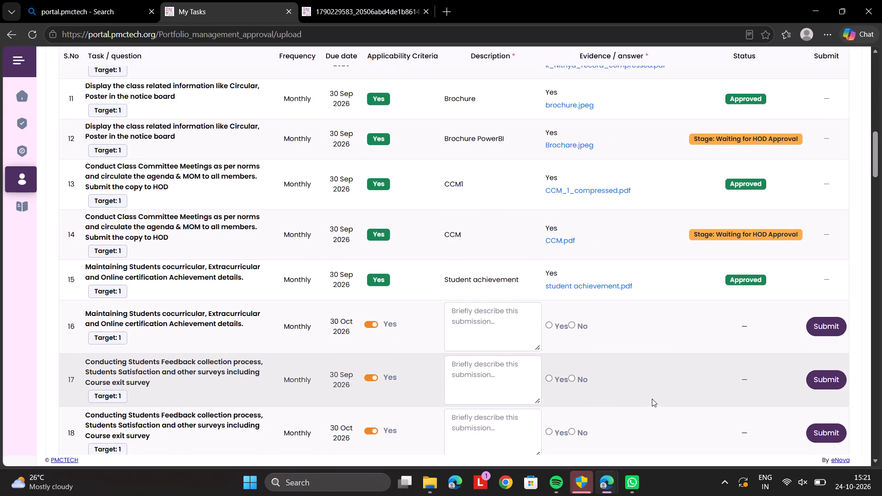
scroll(652, 399, "down", 1)
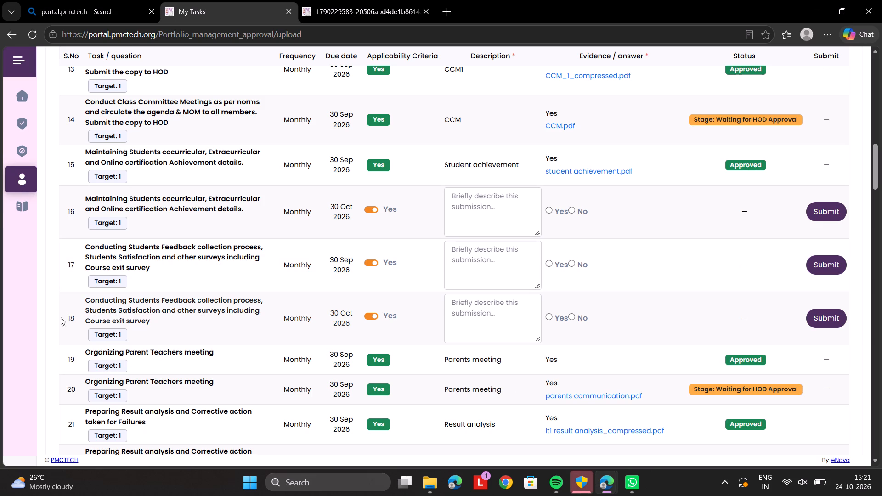
left_click(514, 207)
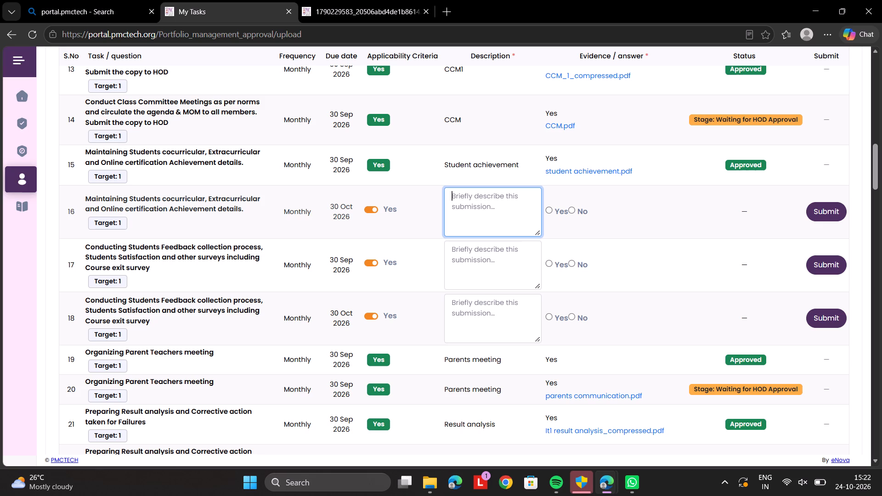
type("st")
type("udent")
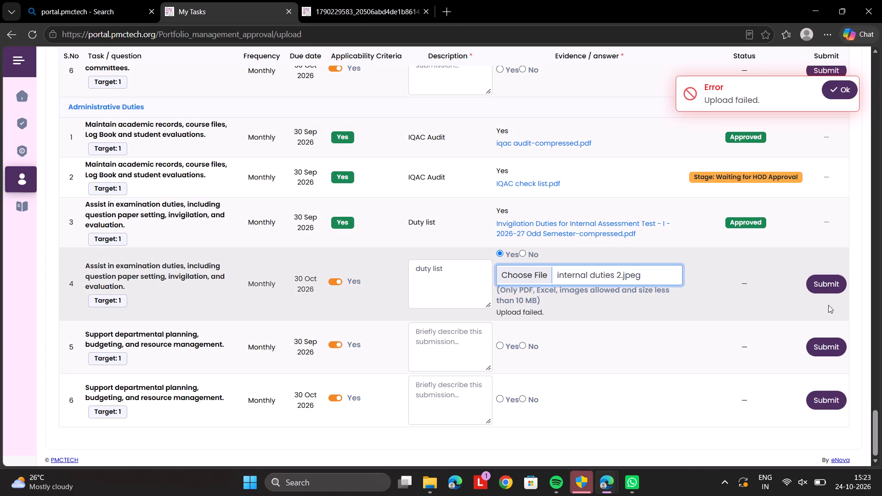
Resubmit the October examination duties task with "internal duties 2.jpeg" and dismiss the error notice.
left_click(821, 284)
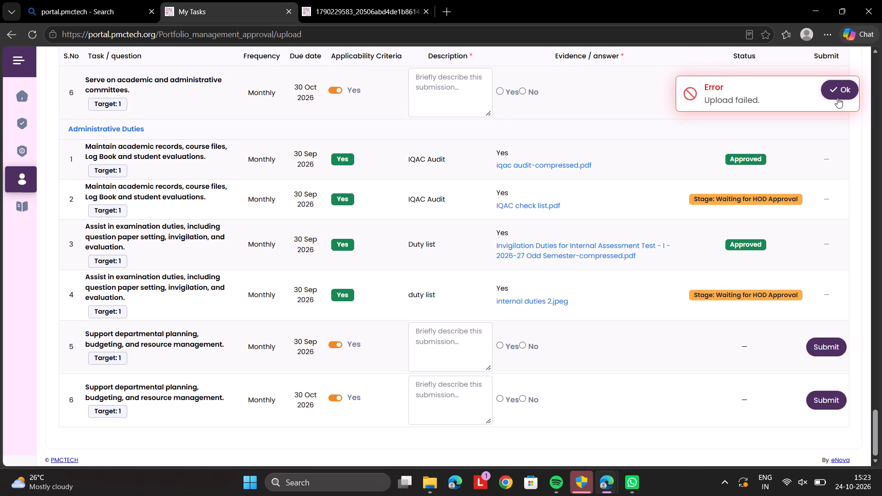
left_click(848, 88)
Open the description of the October task on innovative teaching methods, including ICT tools and experiential learning.
scroll(516, 337, "down", 4)
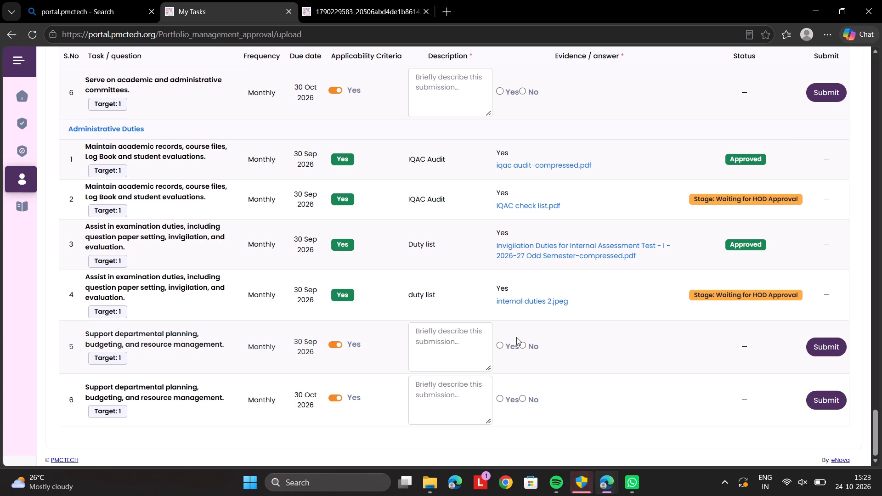
scroll(511, 356, "up", 3)
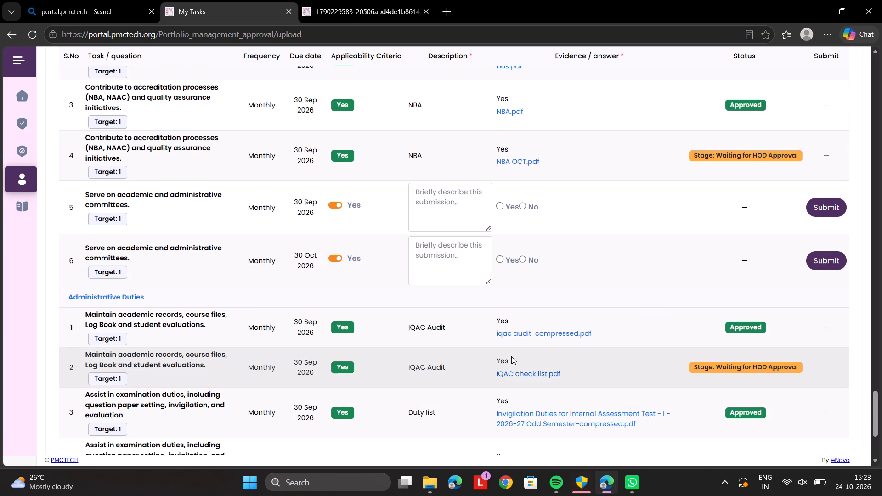
scroll(511, 356, "up", 9)
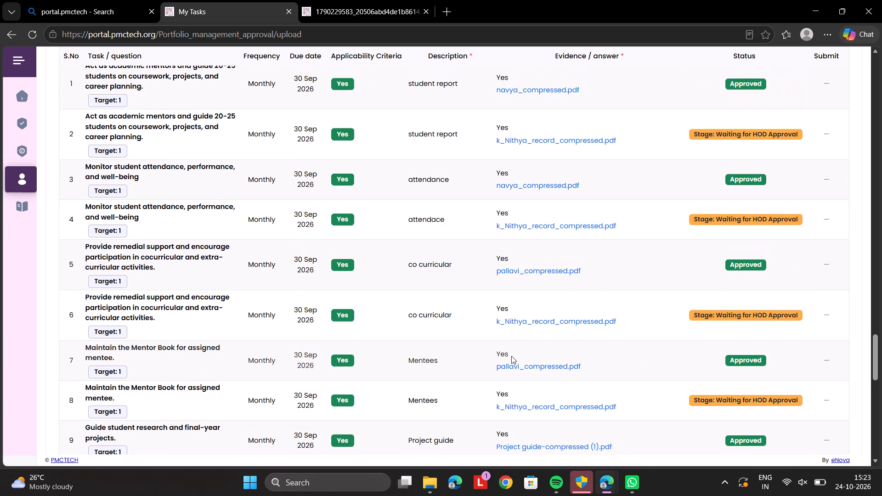
scroll(511, 356, "up", 13)
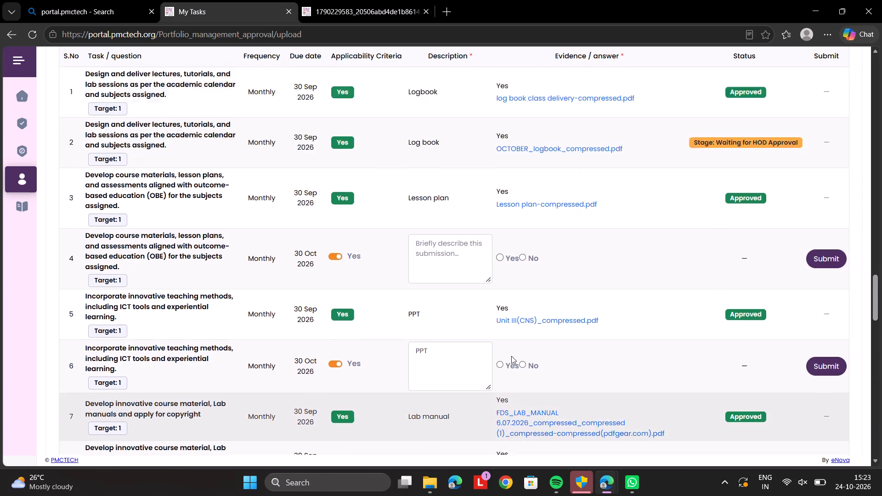
scroll(511, 356, "up", 1)
scroll(511, 356, "down", 5)
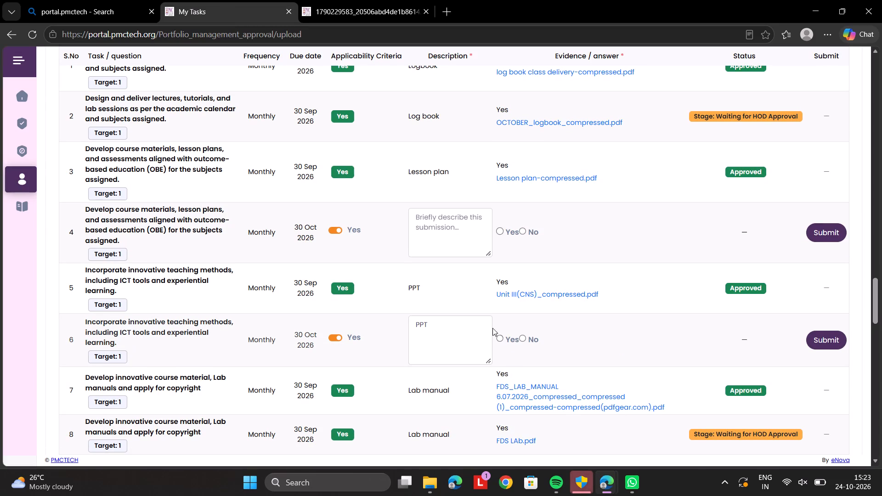
left_click(438, 226)
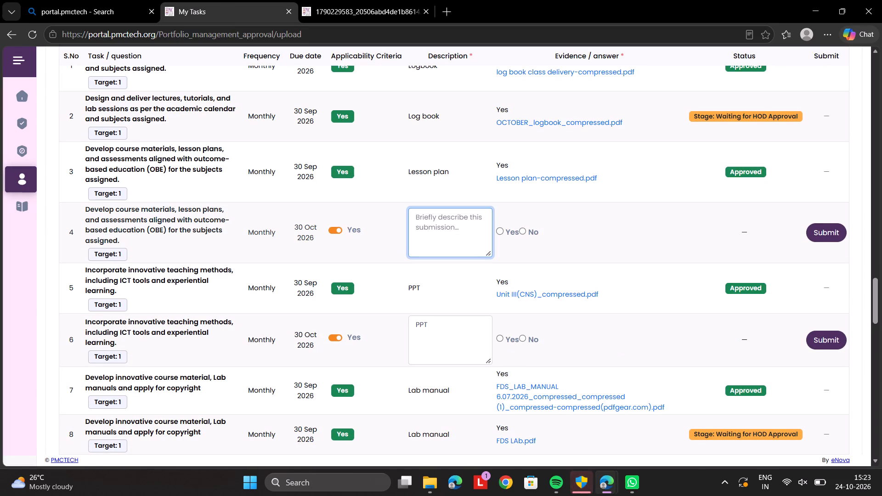
left_click(464, 335)
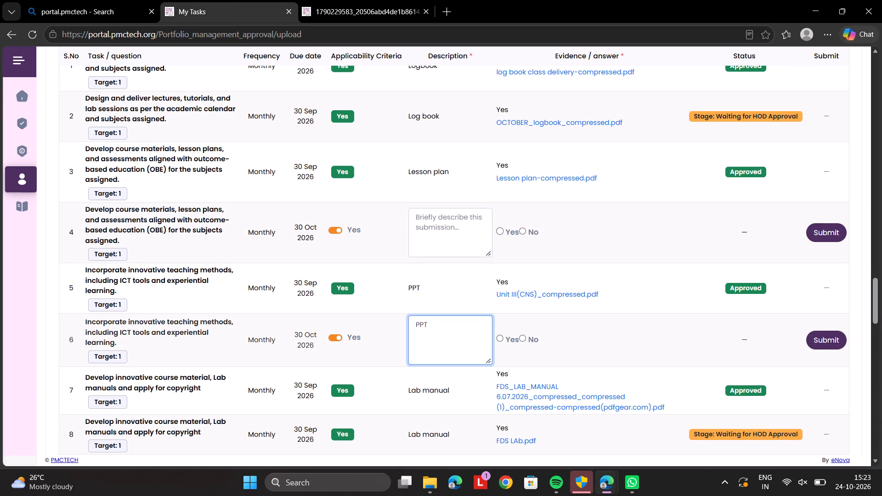
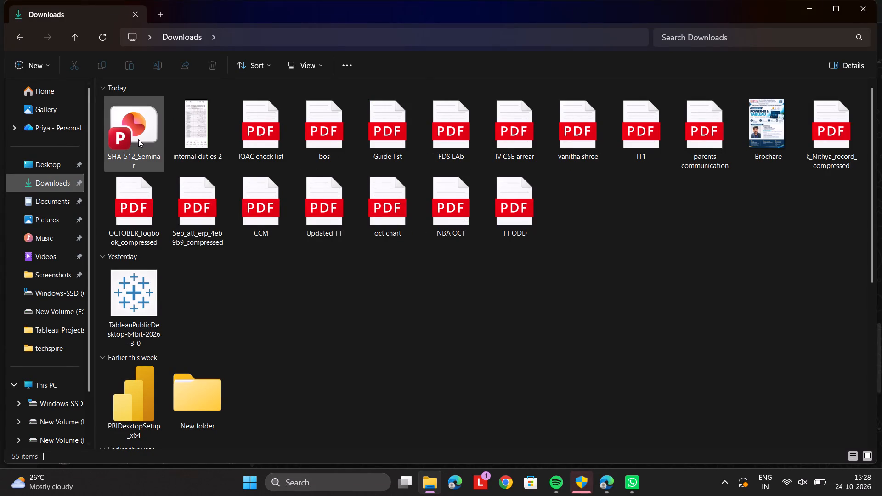
Bring up the full choice of apps for opening the SHA-512_Seminar presentation in Downloads and look through the options.
right_click(138, 139)
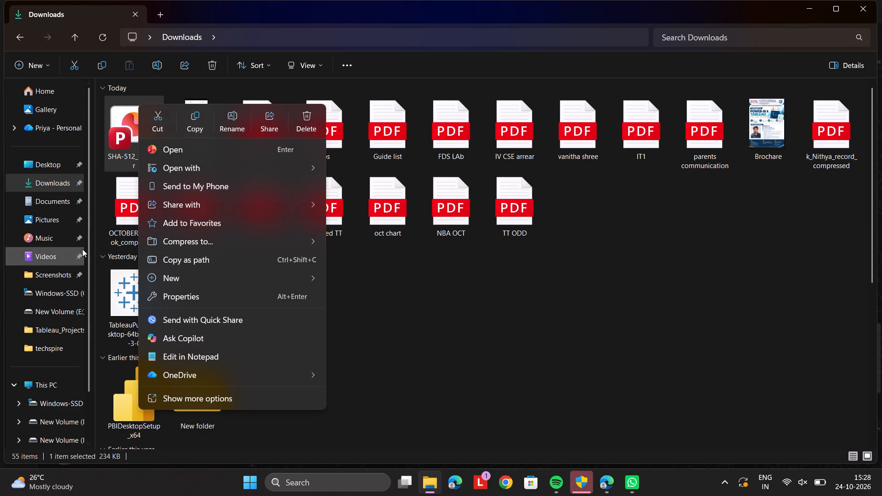
scroll(434, 311, "down", 3)
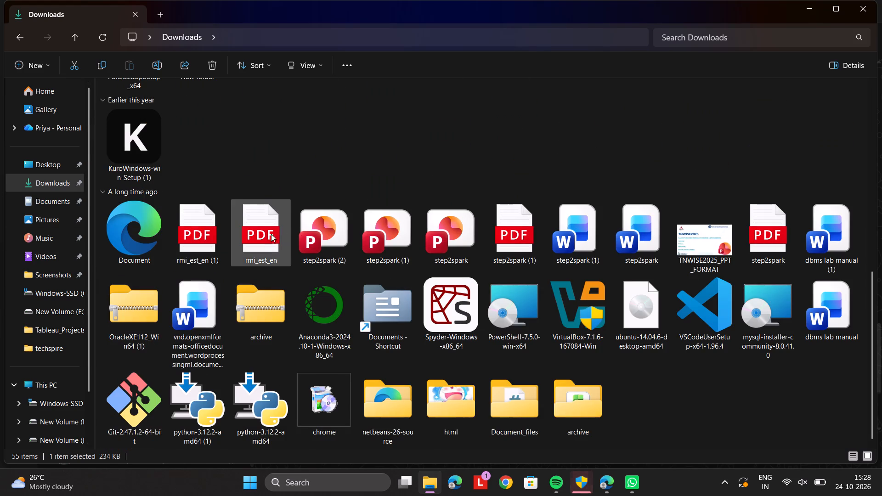
scroll(380, 139, "up", 5)
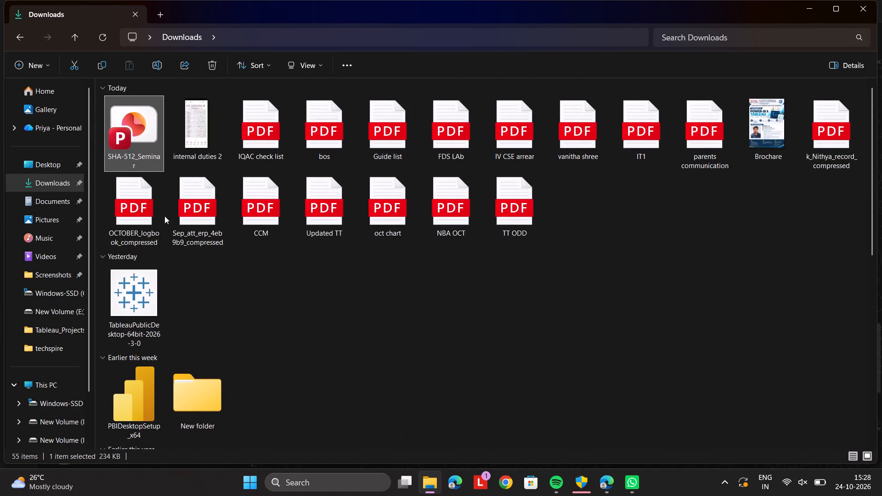
right_click(139, 141)
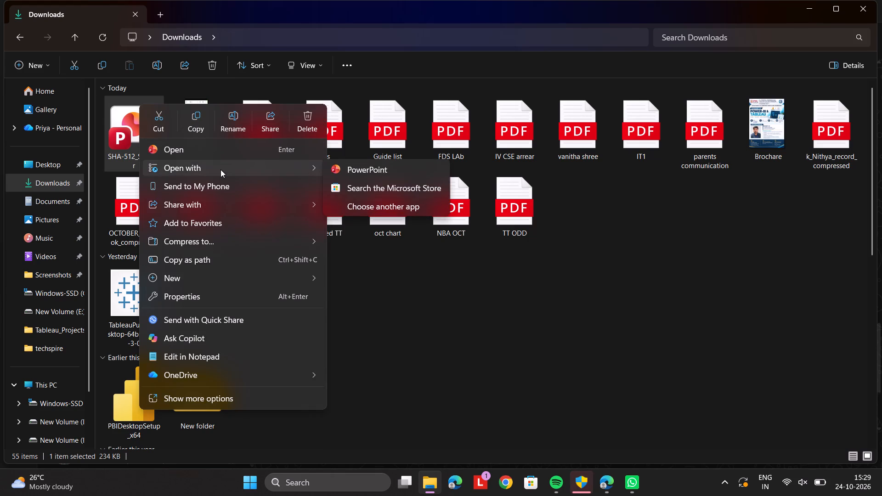
left_click(398, 208)
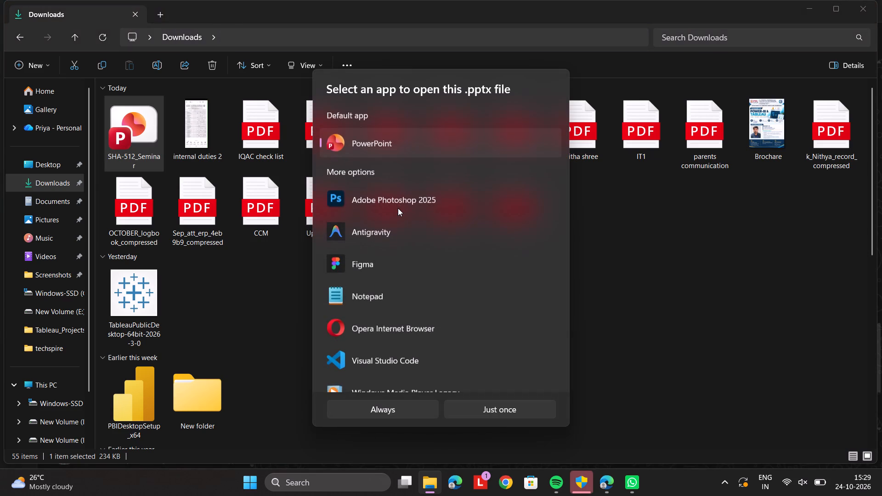
scroll(517, 309, "down", 2)
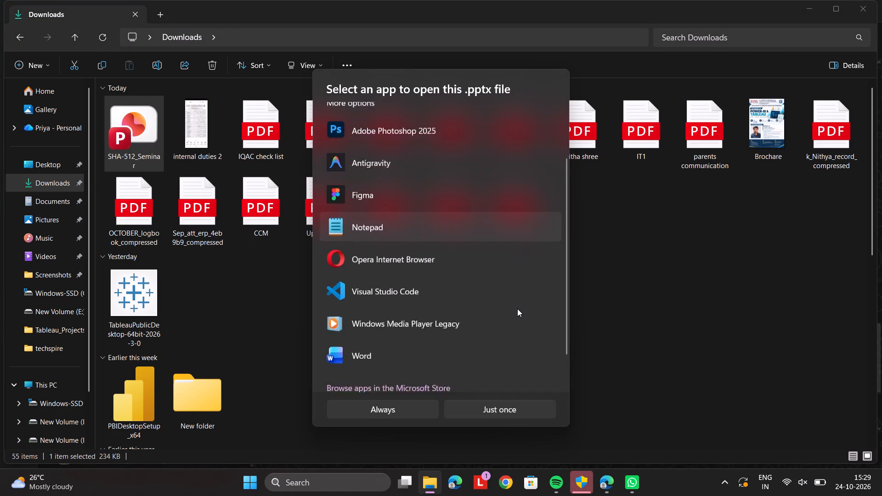
scroll(517, 309, "down", 3)
scroll(516, 309, "up", 3)
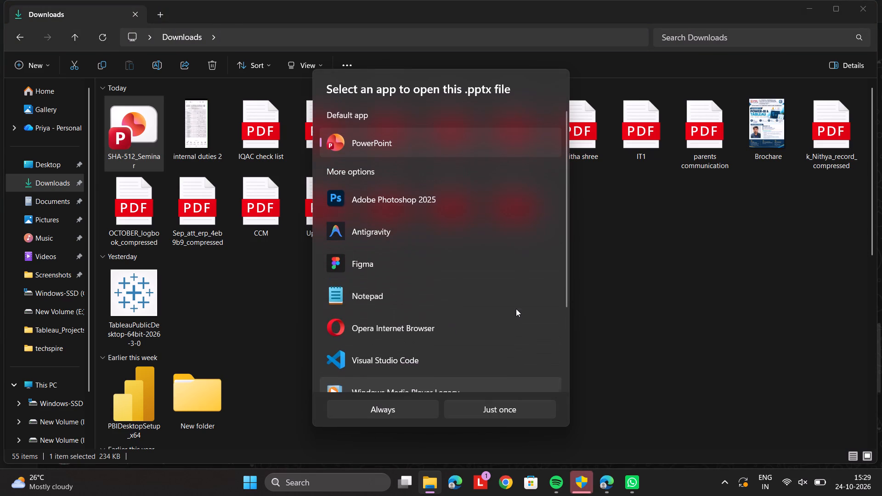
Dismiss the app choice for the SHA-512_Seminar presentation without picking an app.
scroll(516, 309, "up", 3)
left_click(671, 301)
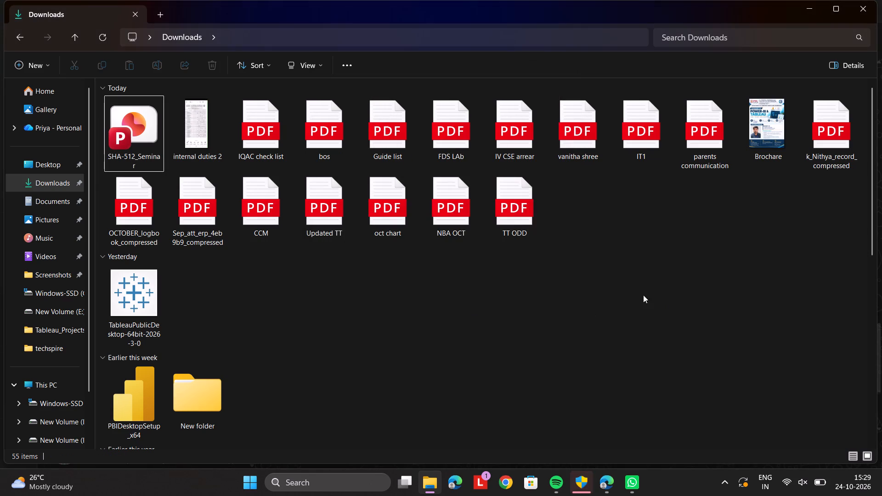
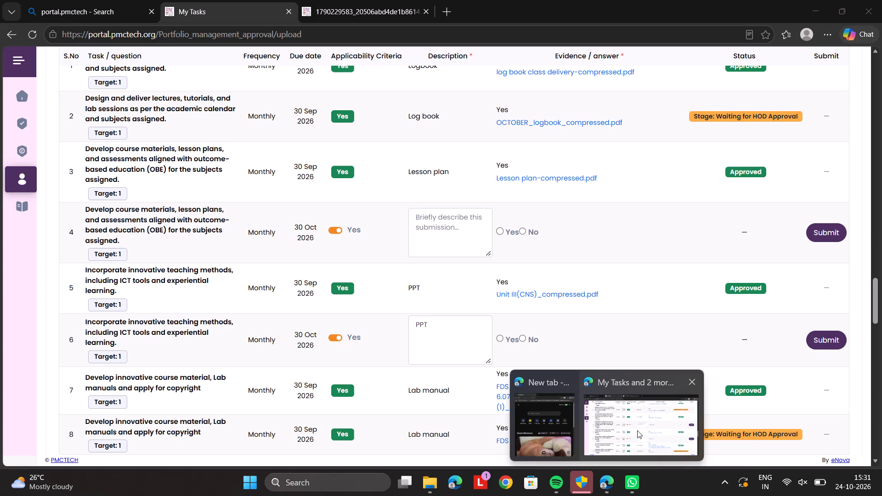
left_click(637, 428)
scroll(621, 342, "down", 2)
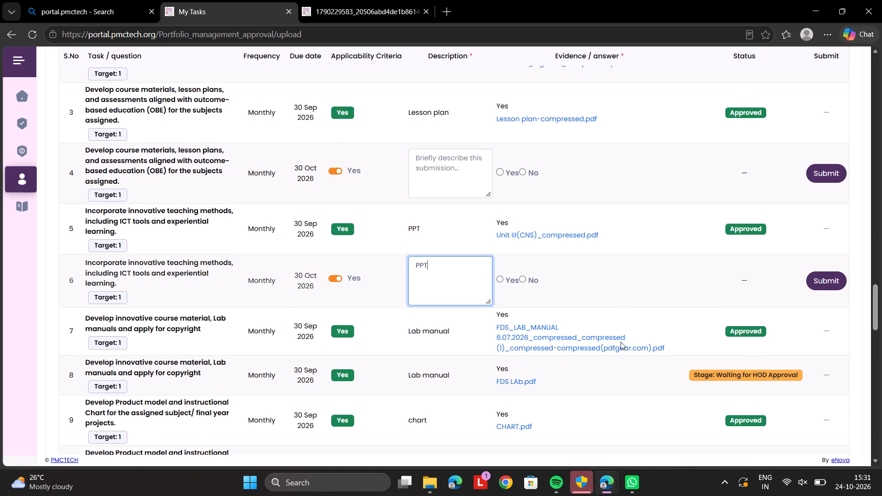
Review the task list from the teaching tasks through Administrative Duties to check which tasks still need a submission.
scroll(621, 342, "down", 3)
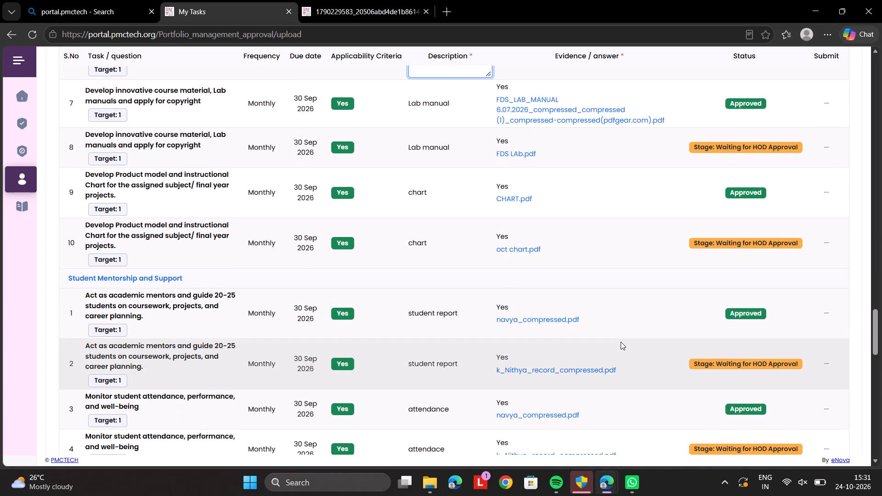
scroll(621, 342, "down", 9)
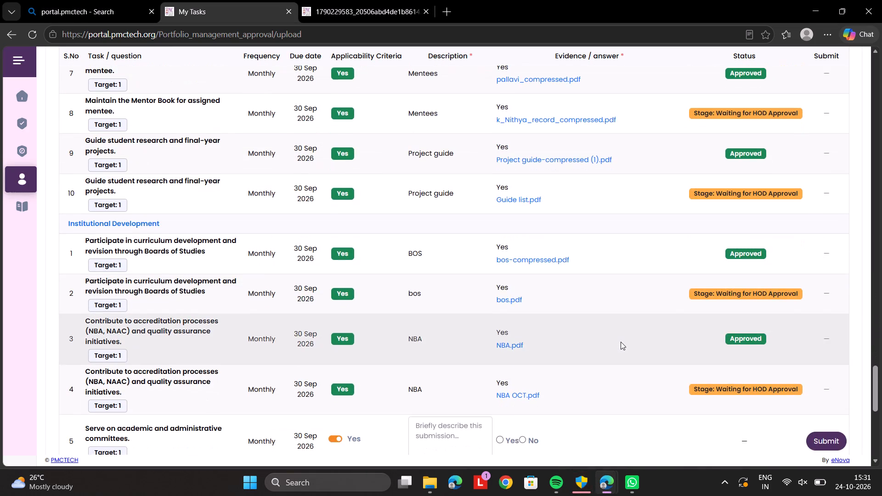
scroll(621, 342, "down", 3)
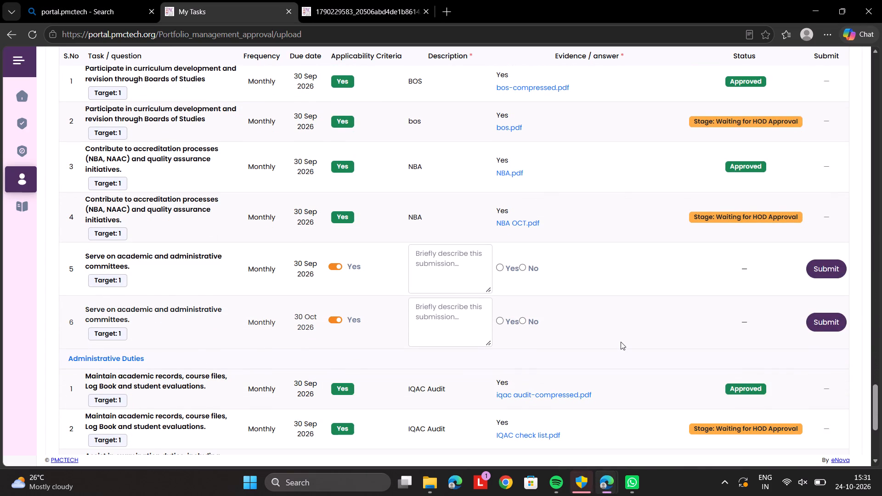
scroll(619, 342, "down", 4)
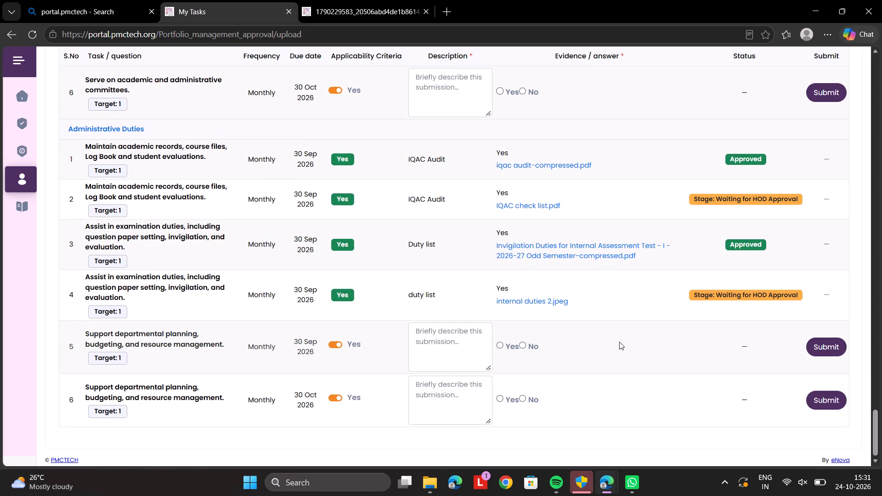
scroll(619, 342, "down", 5)
scroll(619, 342, "up", 2)
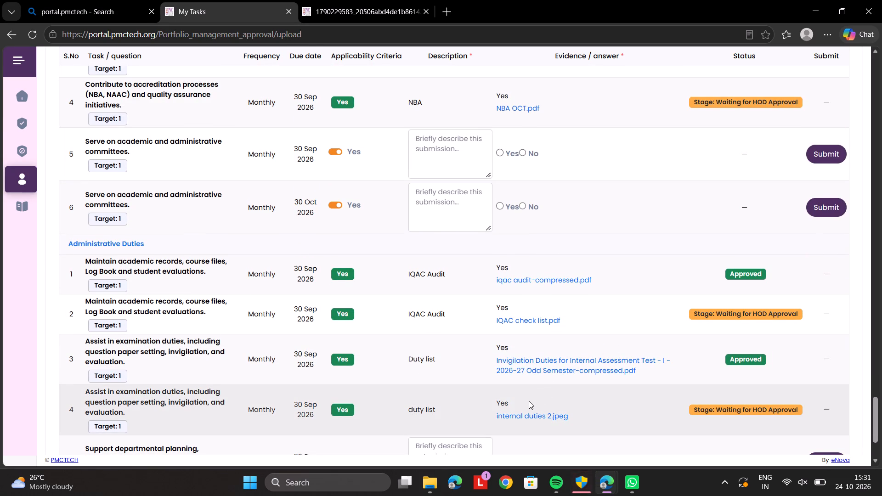
scroll(529, 402, "down", 2)
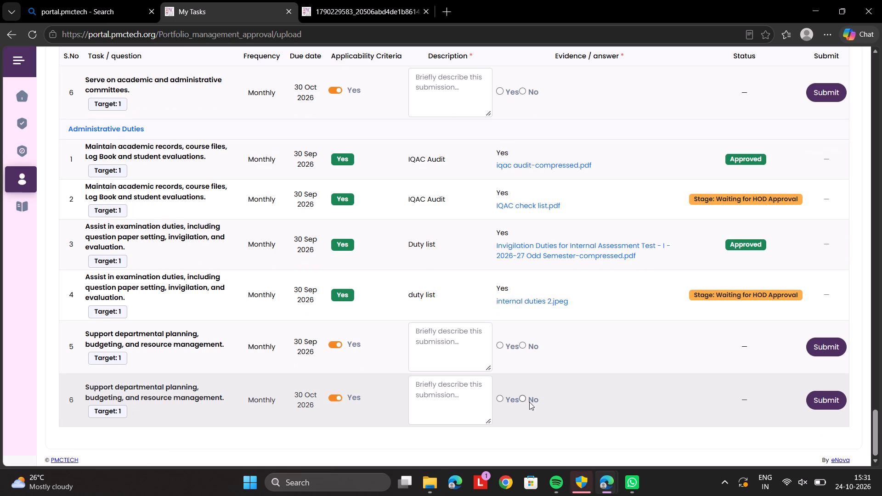
scroll(529, 402, "up", 4)
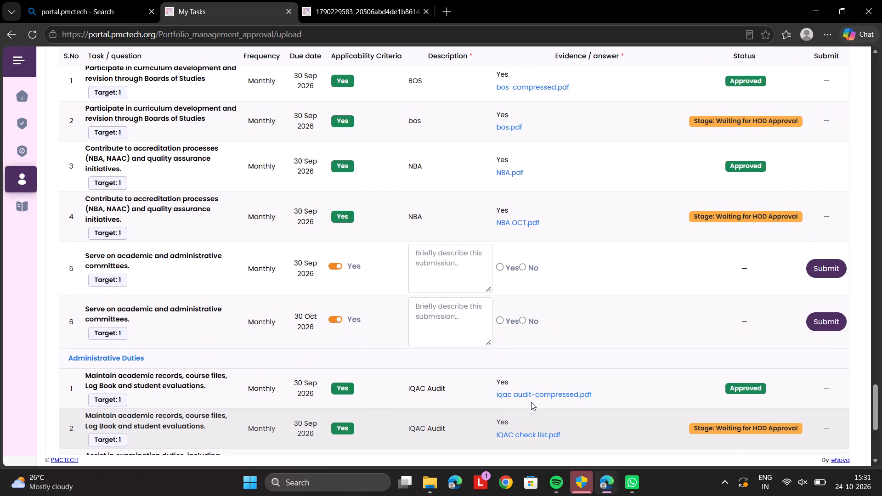
scroll(531, 402, "up", 2)
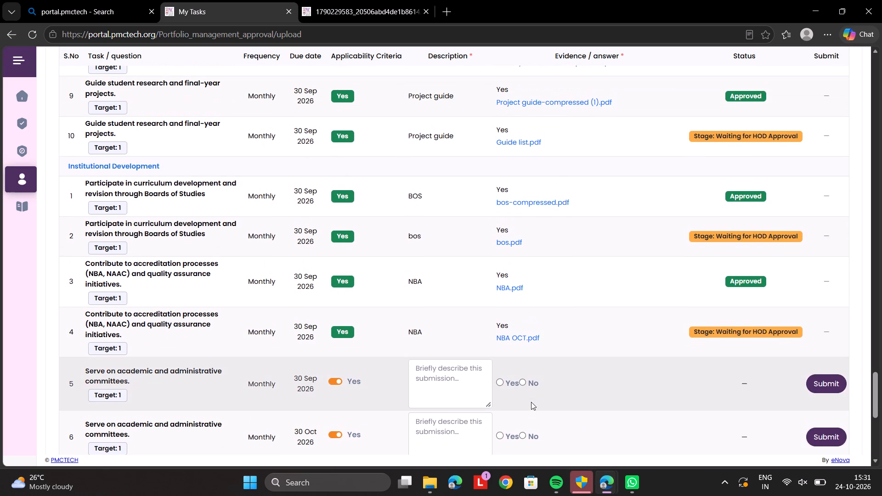
scroll(531, 402, "up", 5)
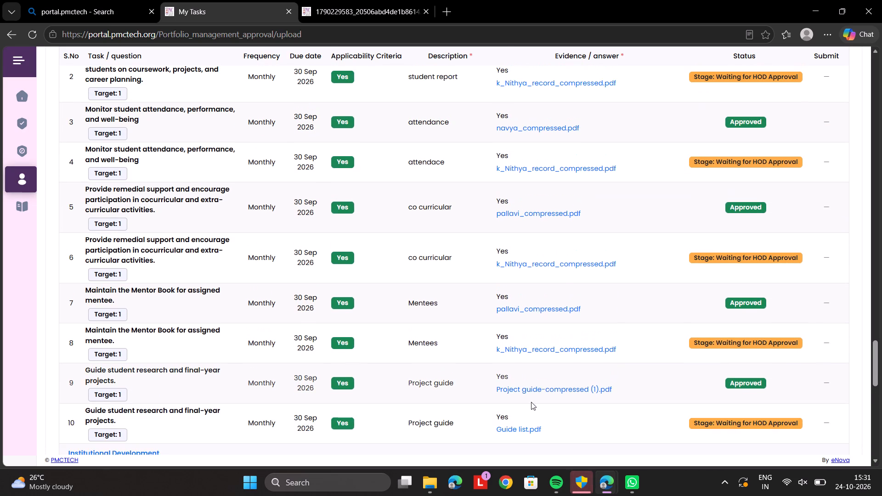
scroll(531, 402, "up", 3)
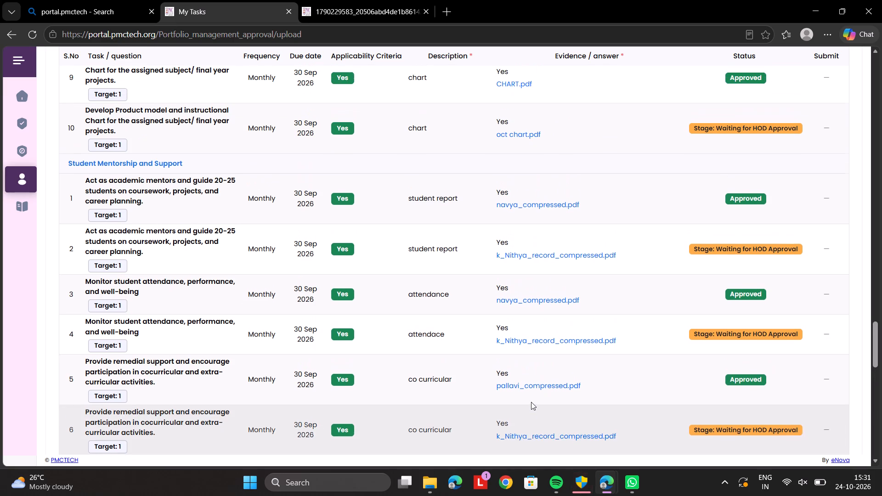
scroll(531, 402, "up", 6)
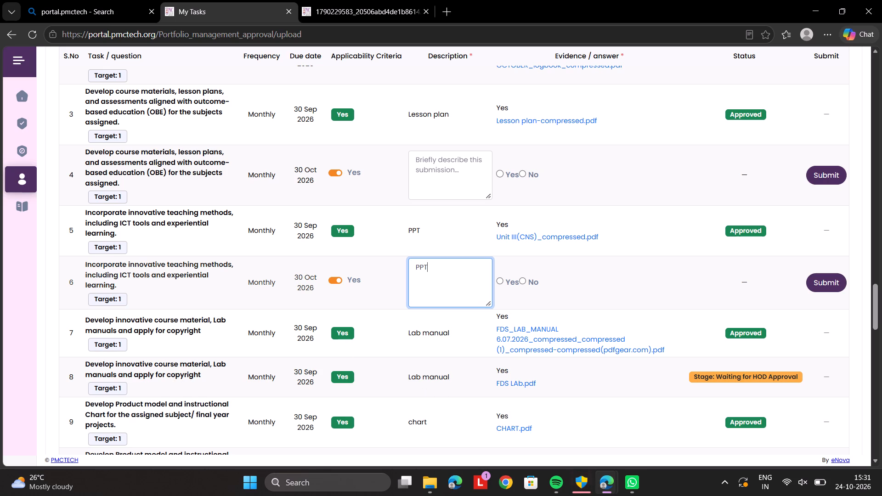
Enter "Lesson Plan" as the description of the 30 Oct 2026 task on developing OBE-aligned course materials, lesson plans and assessments.
left_click(439, 165)
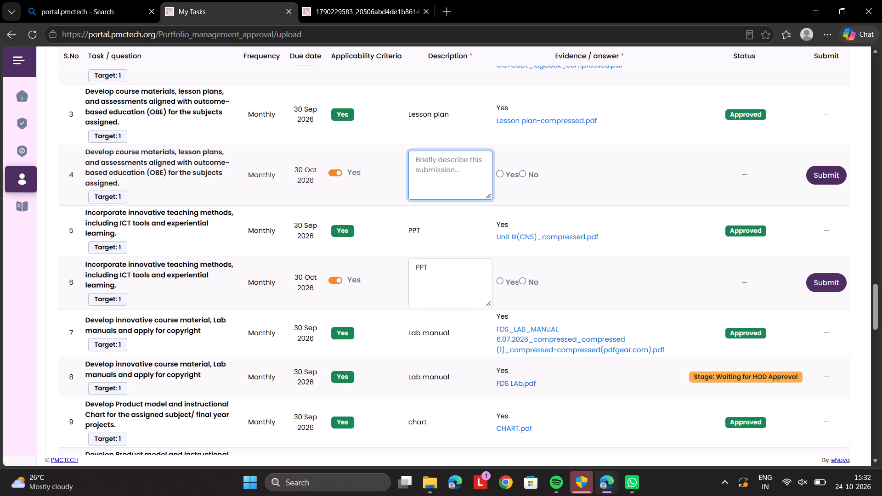
type("Lesson")
key("space")
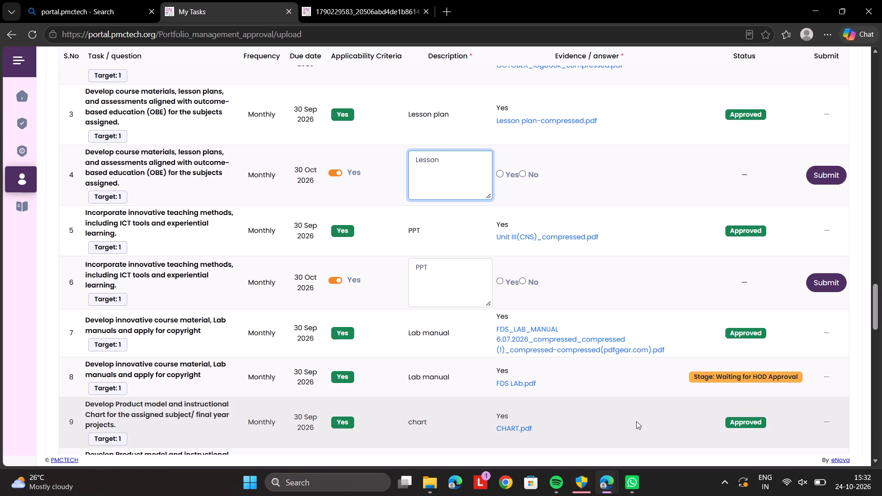
type("Plan")
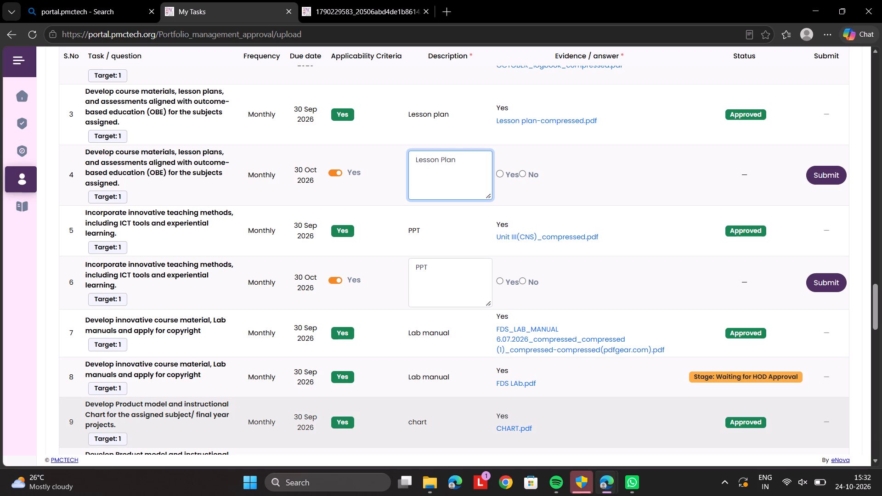
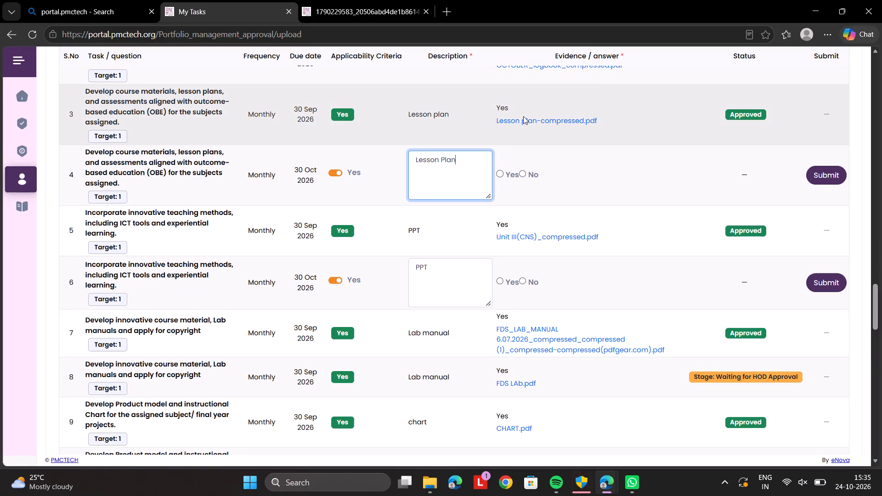
Answer Yes for the 30 Oct 2026 OBE course materials and lesson plan task, attach Lesson_plan_merged.pdf as evidence, and submit it.
left_click(503, 171)
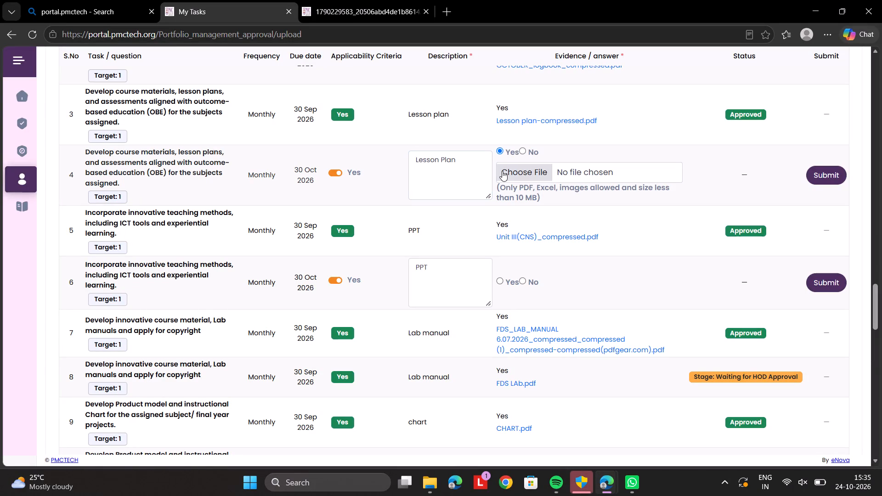
left_click(502, 171)
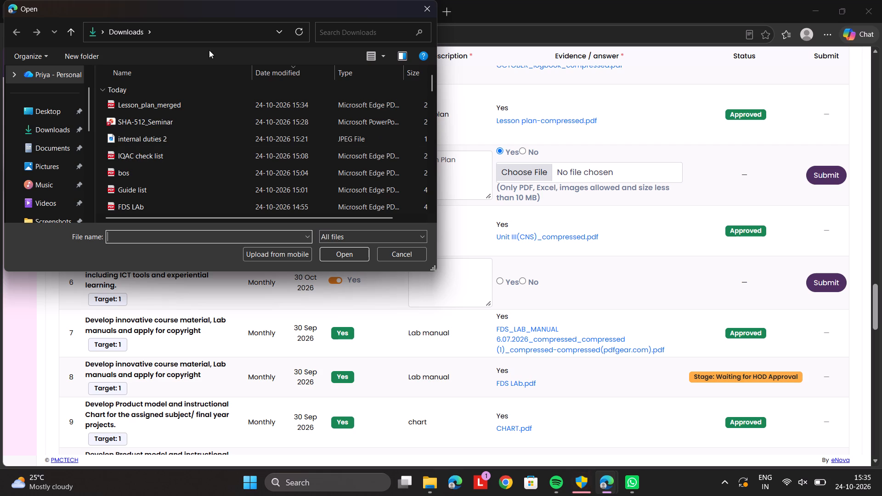
left_click(196, 103)
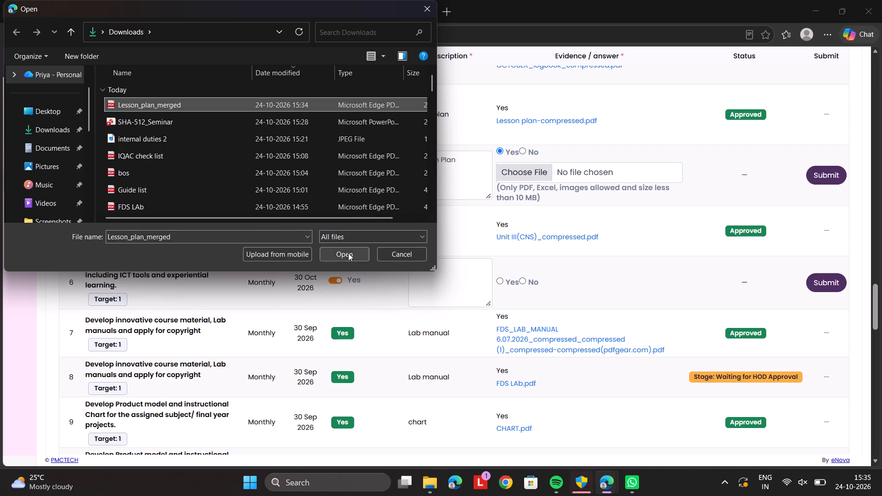
left_click(348, 253)
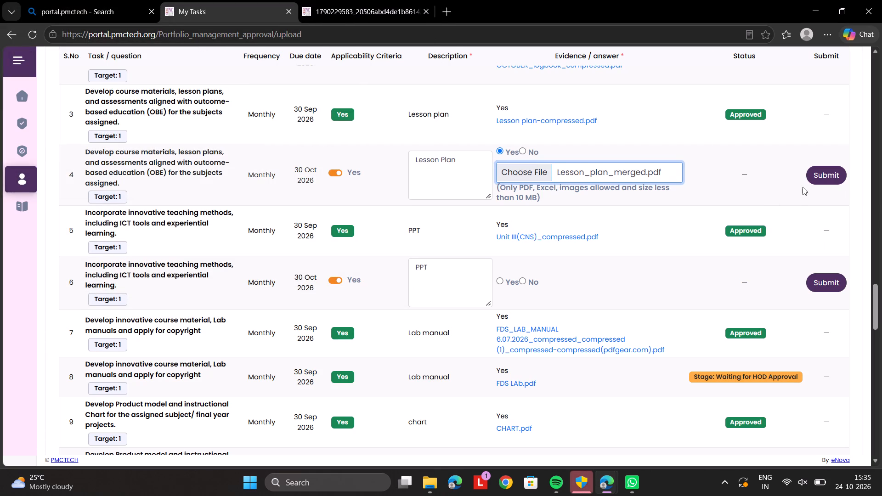
left_click(815, 173)
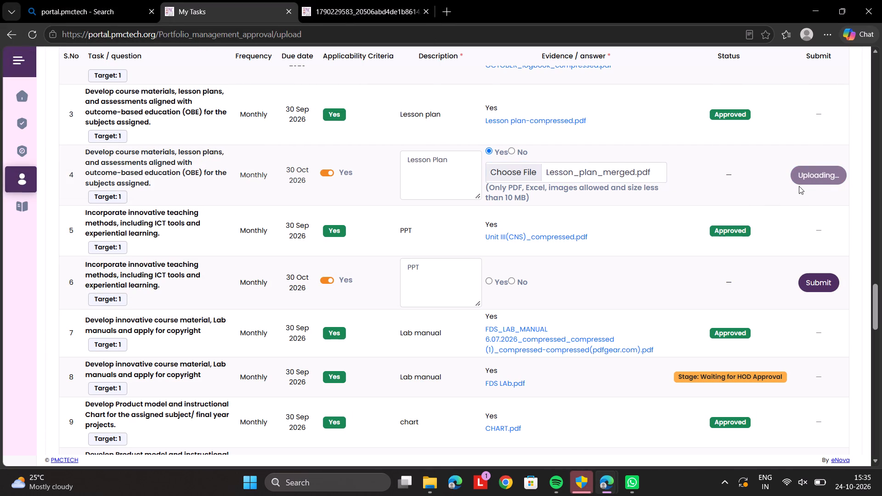
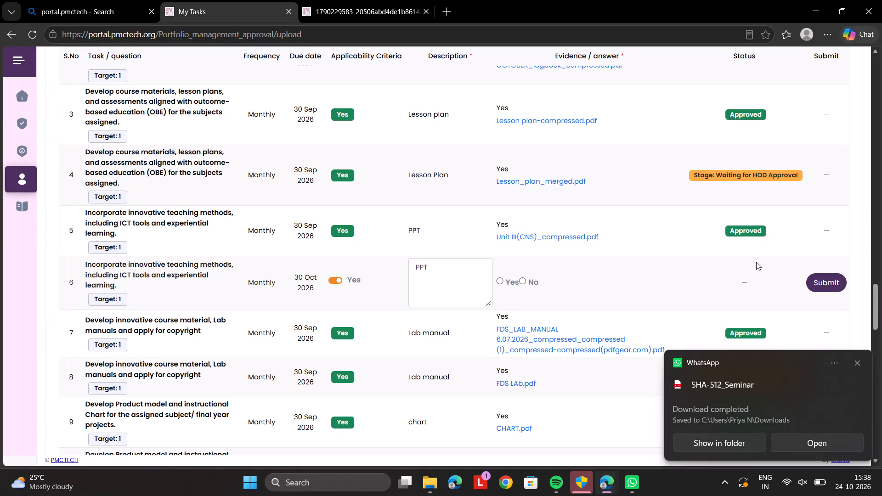
Answer Yes for the 30 Oct 2026 innovative teaching methods task and open the file selection for its evidence.
scroll(321, 182, "up", 2)
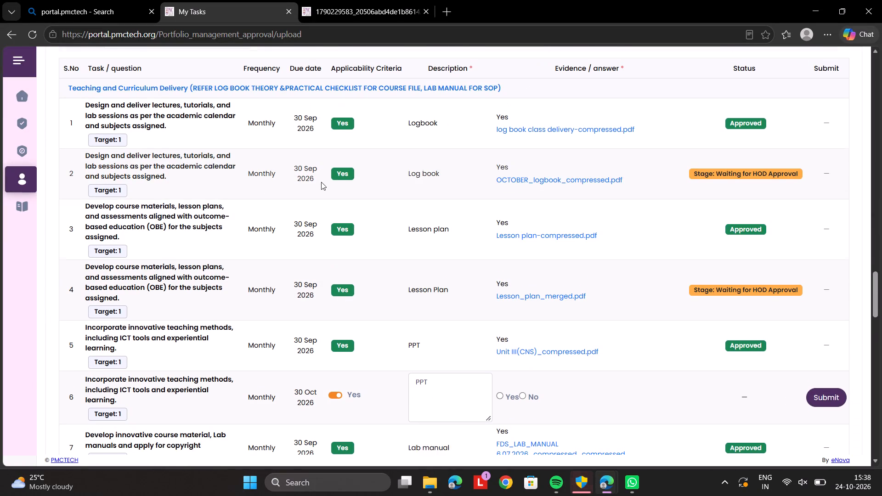
scroll(321, 182, "down", 1)
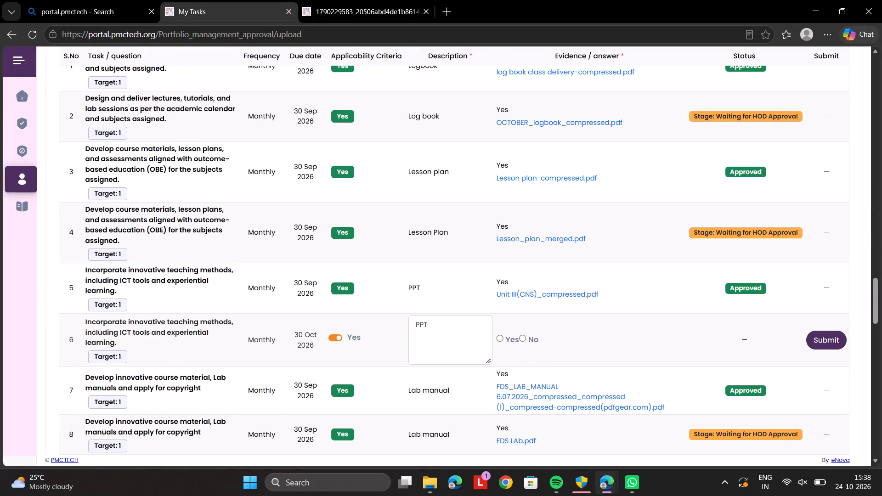
left_click(502, 333)
left_click(498, 338)
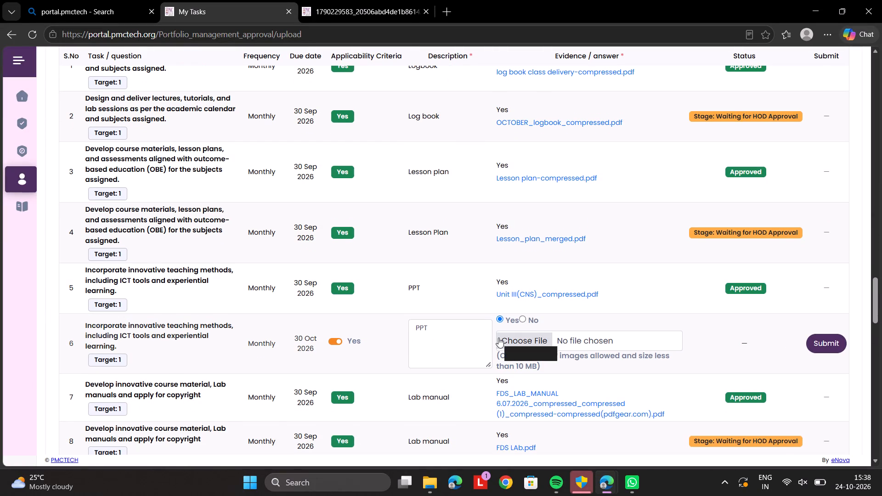
left_click(497, 338)
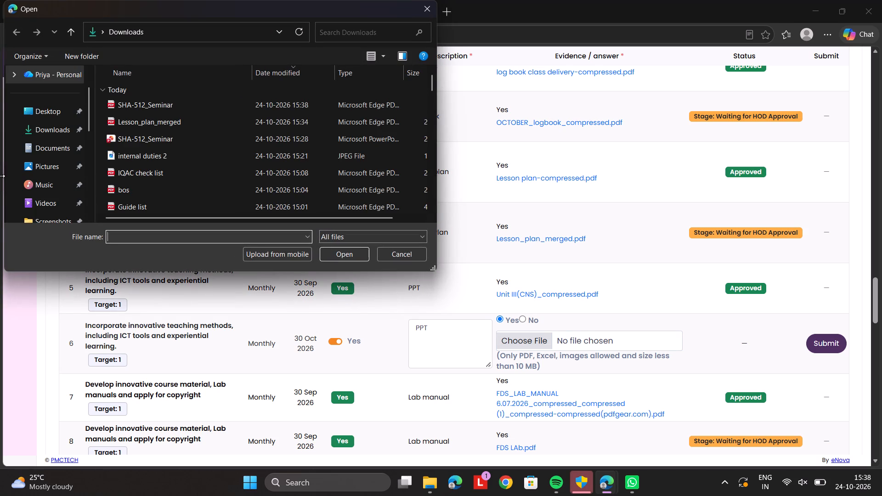
Attach SHA-512_Seminar.pdf as evidence for the 30 Oct 2026 innovative teaching methods (PPT) task and submit it.
left_click(155, 104)
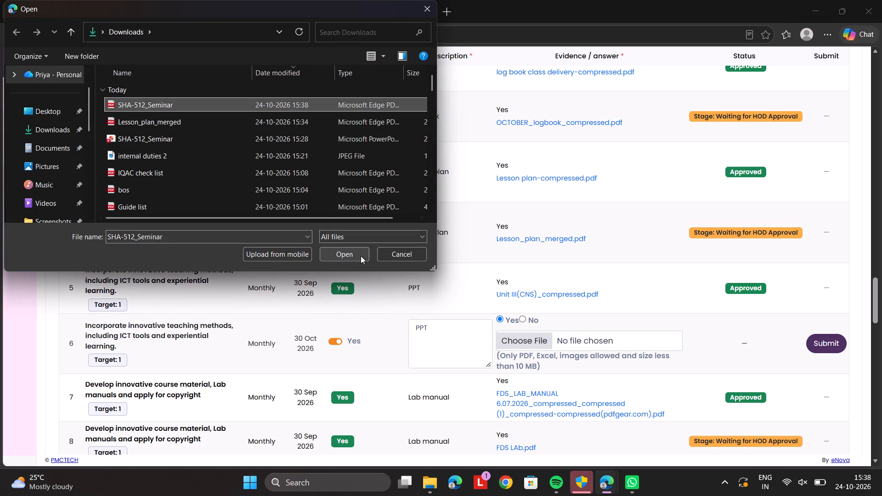
left_click(361, 256)
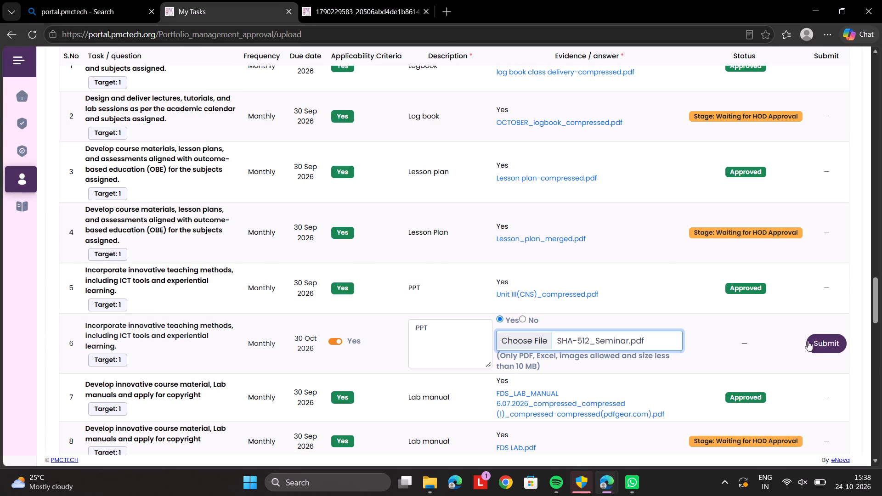
left_click(815, 338)
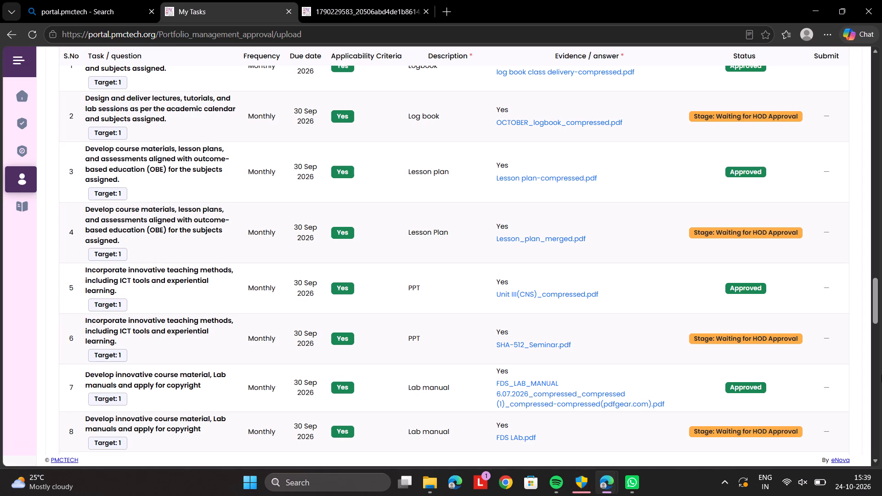
Check the task list through the Administrative Duties section and back up for tasks still awaiting submission.
scroll(799, 267, "down", 18)
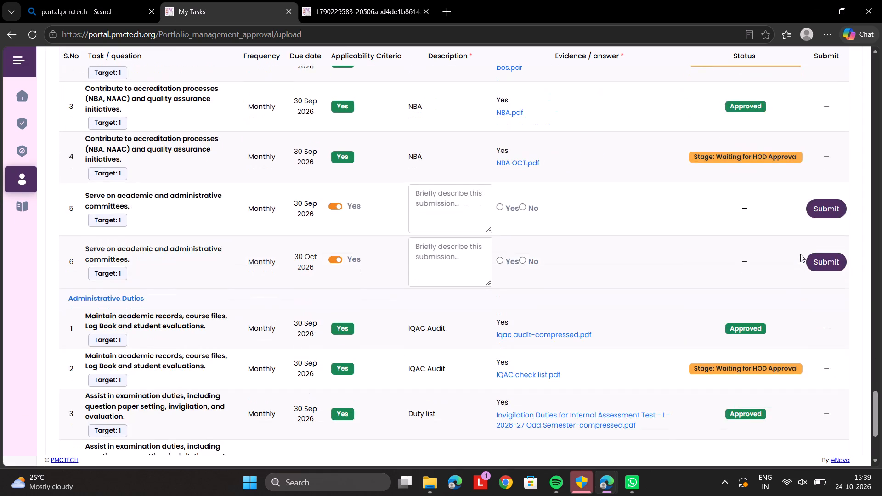
scroll(800, 254, "down", 12)
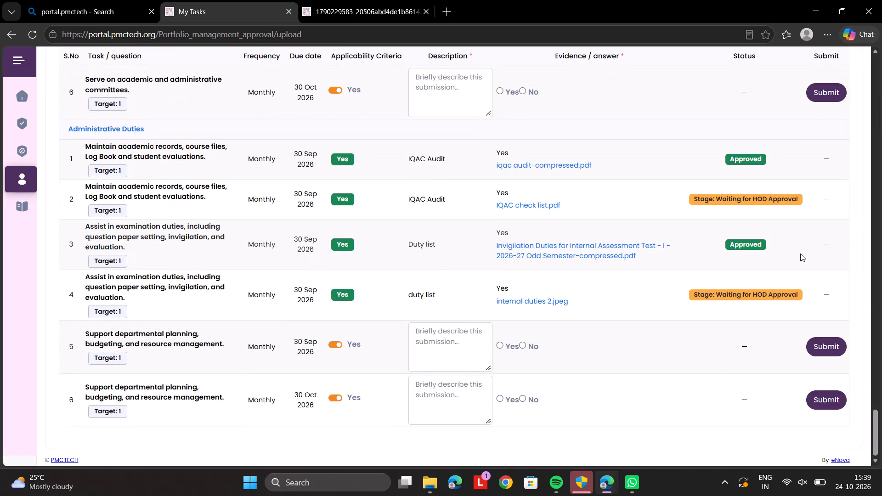
scroll(800, 254, "up", 10)
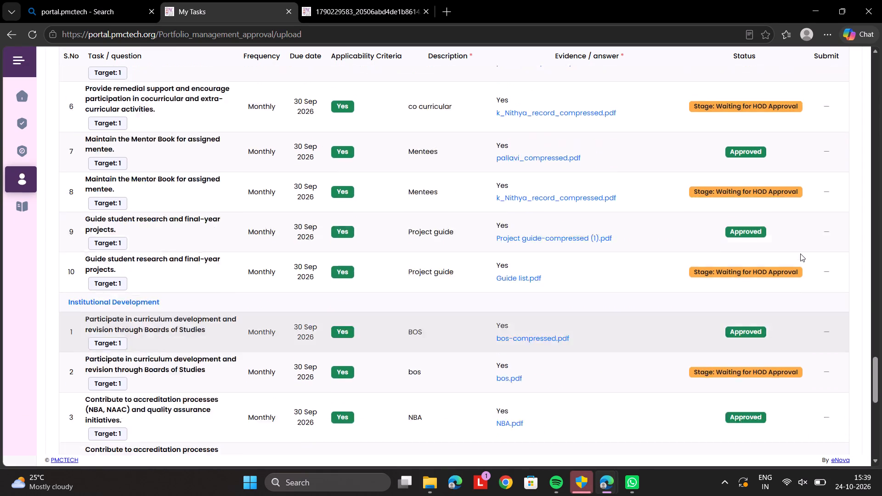
scroll(800, 254, "up", 19)
scroll(801, 253, "up", 4)
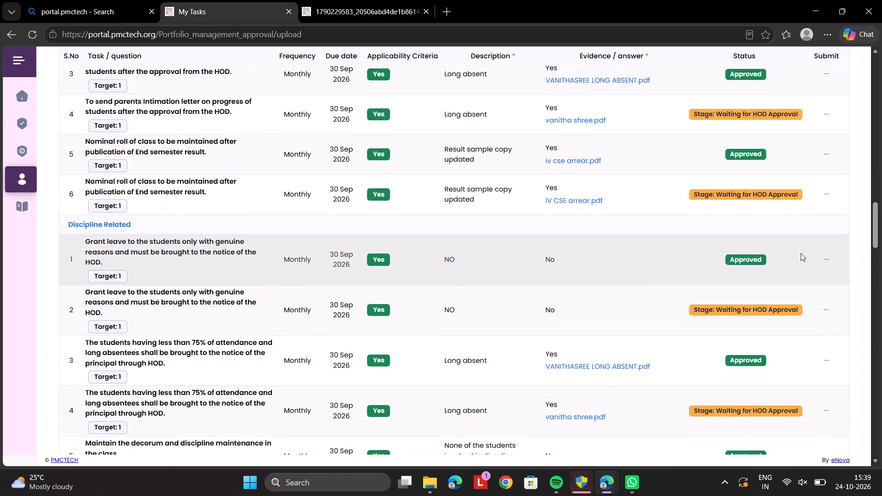
scroll(801, 253, "up", 11)
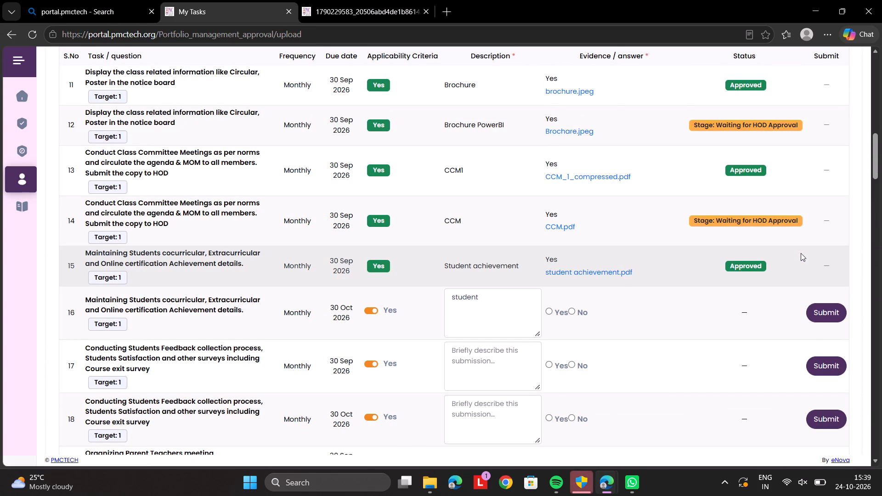
Answer Yes for the 30 Oct 2026 cocurricular and certification achievement task and complete its description as "student achievement".
left_click(558, 311)
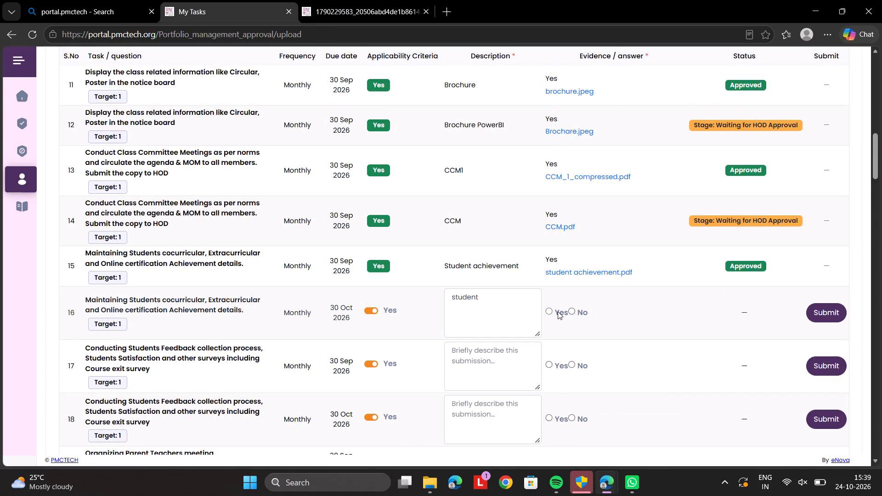
left_click(478, 316)
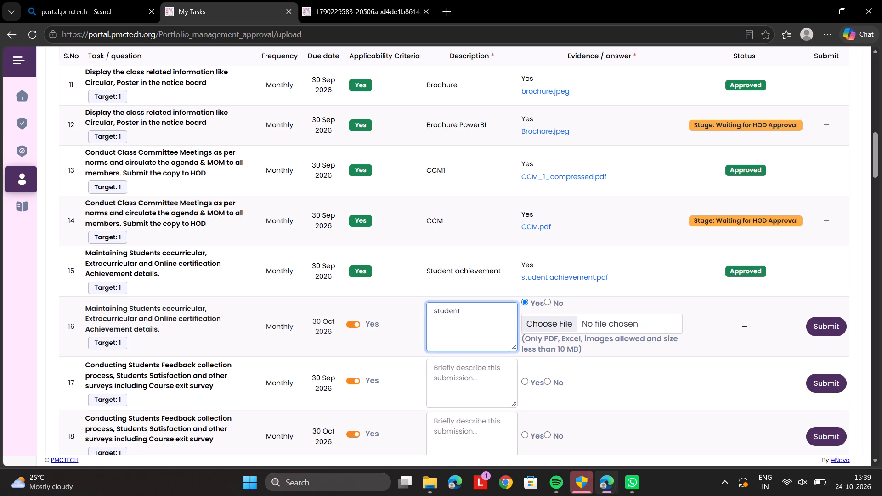
key("space")
type("ac")
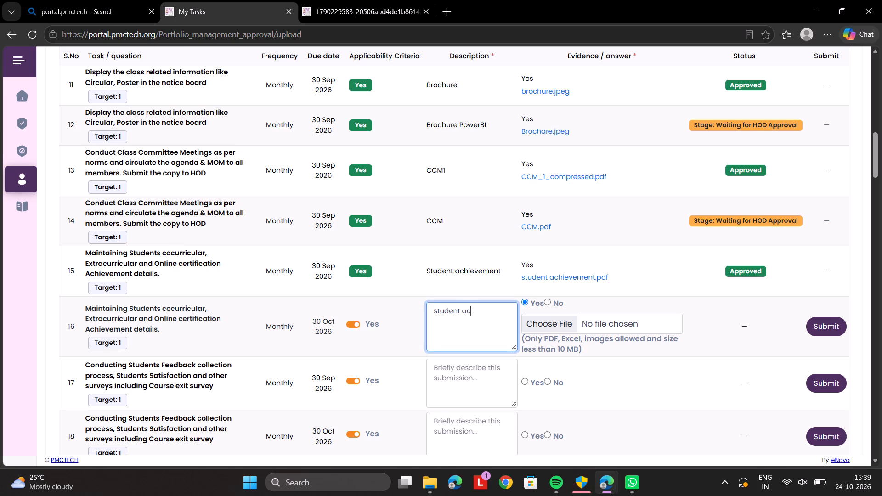
type("hievement")
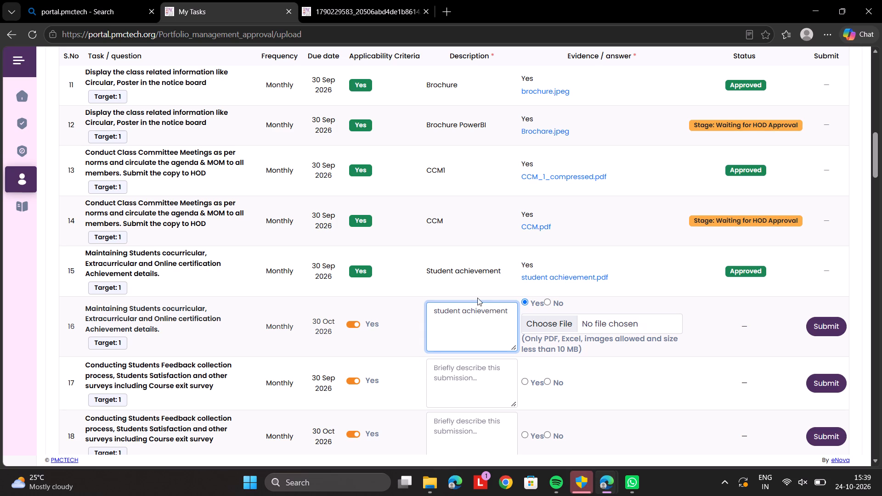
Browse the Downloads folder for an evidence file to attach to the 30 Oct 2026 student achievement task.
left_click(540, 322)
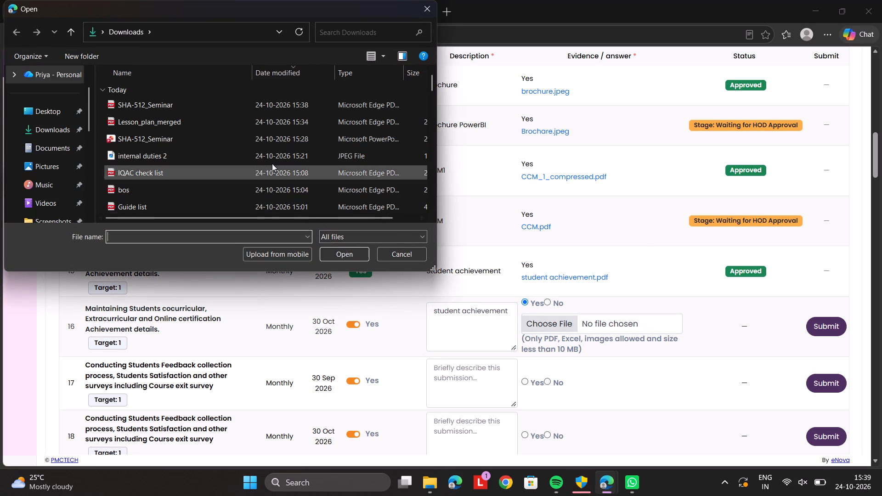
scroll(272, 163, "down", 2)
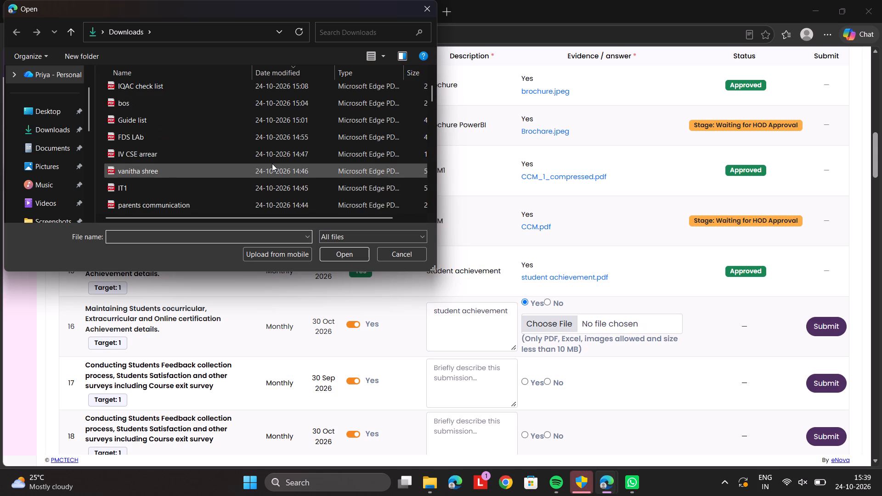
scroll(272, 163, "down", 3)
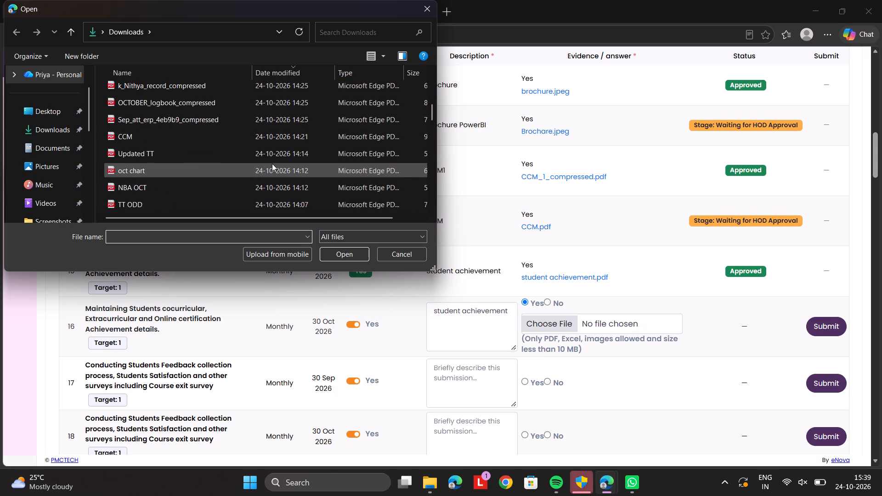
scroll(272, 163, "down", 1)
scroll(272, 163, "up", 5)
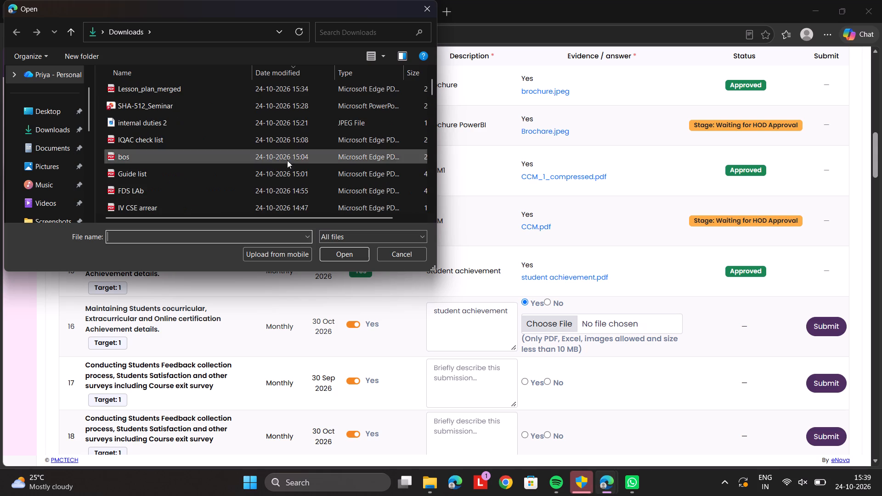
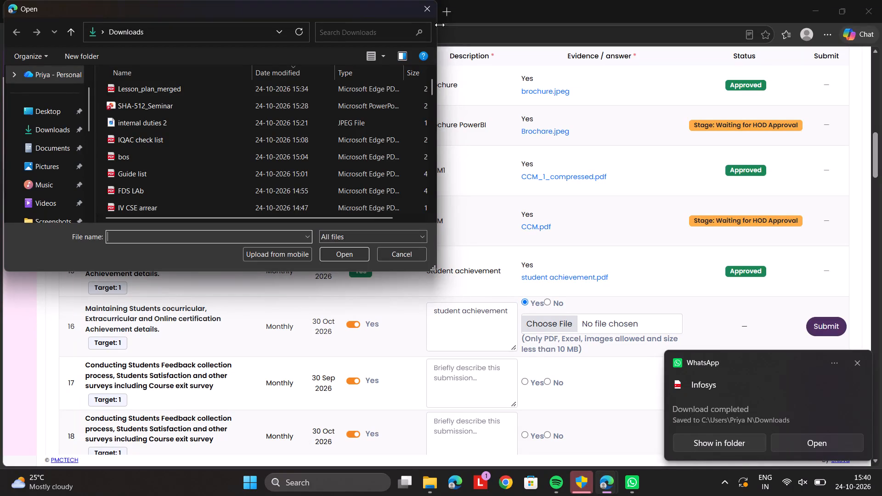
Attach Infosys.pdf from Downloads as evidence for the 30 Oct 2026 student achievement task and submit it.
left_click(430, 9)
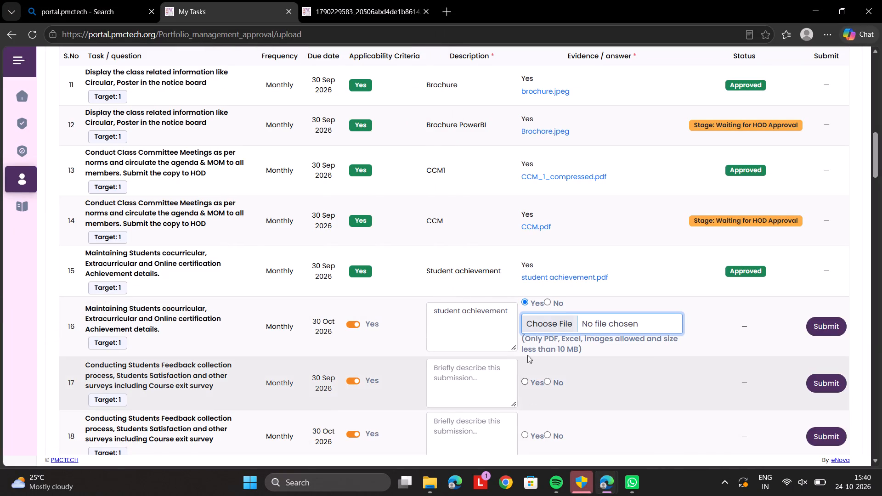
left_click(566, 325)
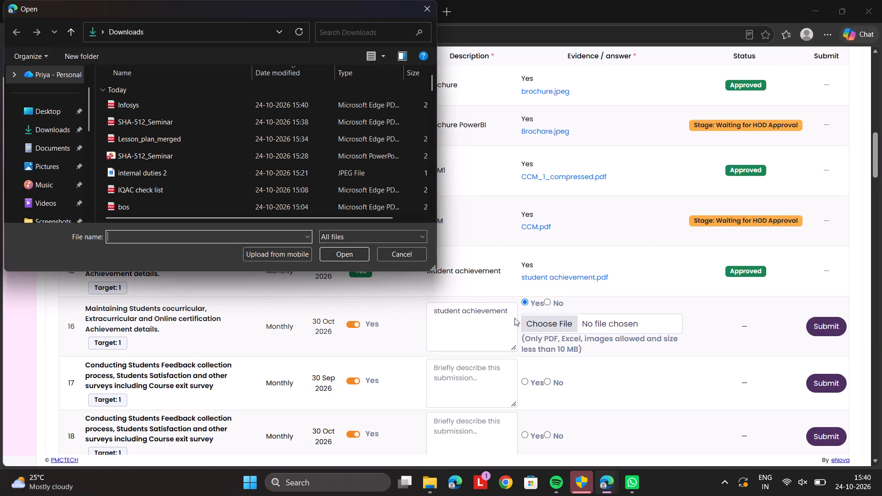
left_click(154, 100)
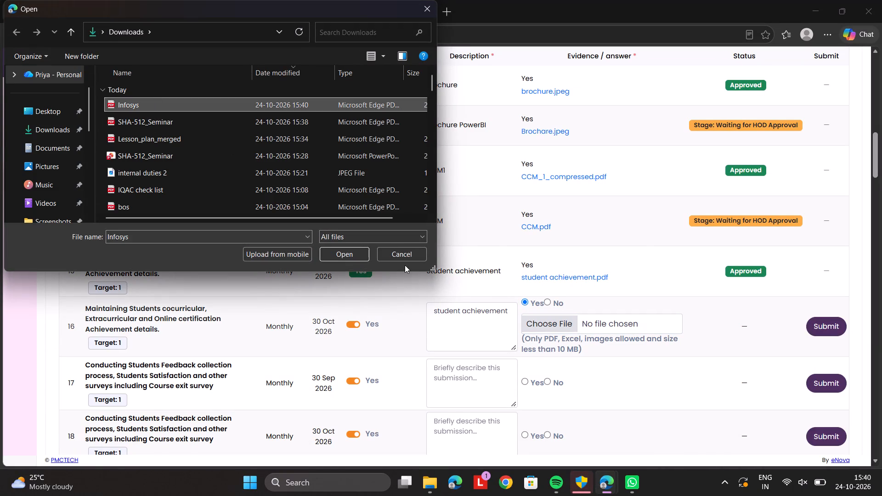
left_click(354, 253)
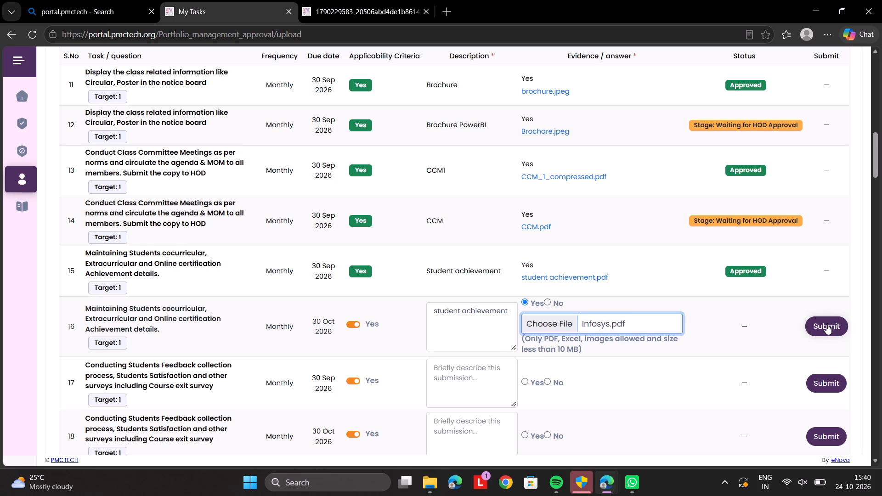
left_click(826, 324)
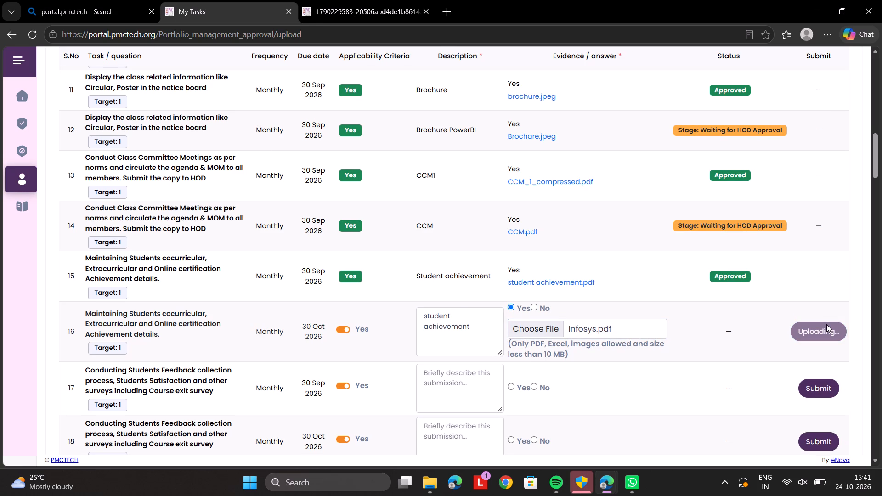